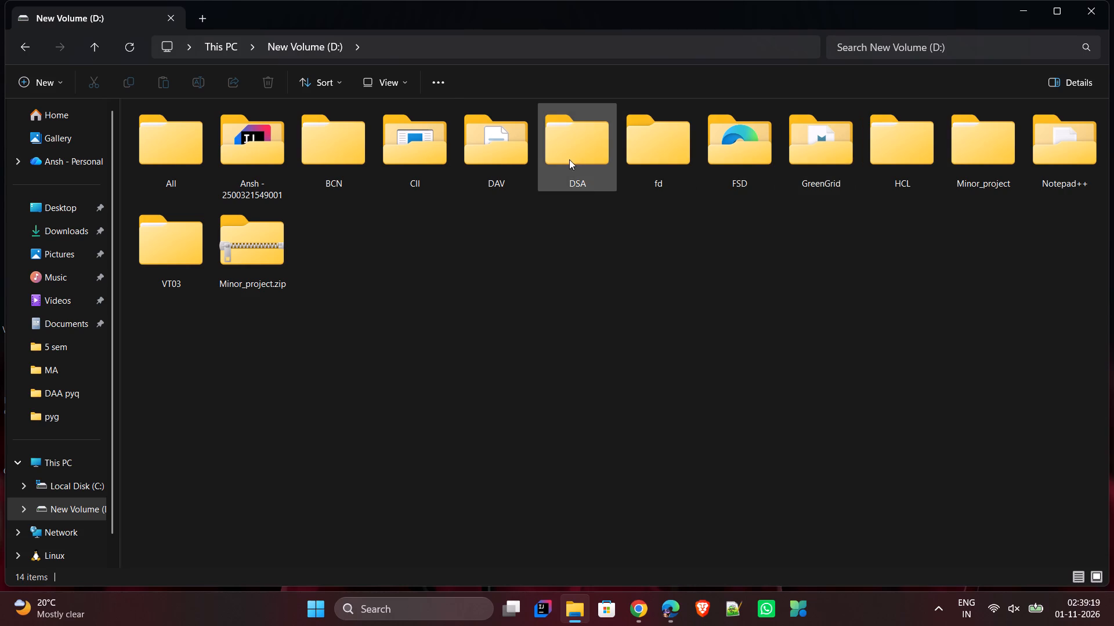
{"action": "double_click", "coordinate": [510, 152]}
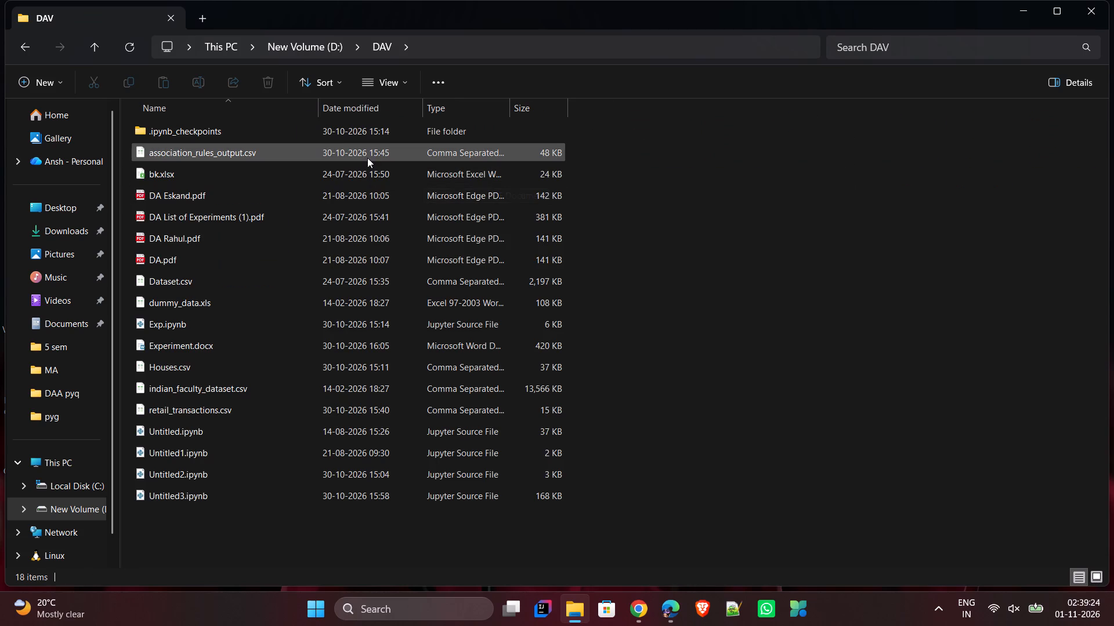
{"action": "key", "text": "BackSpace"}
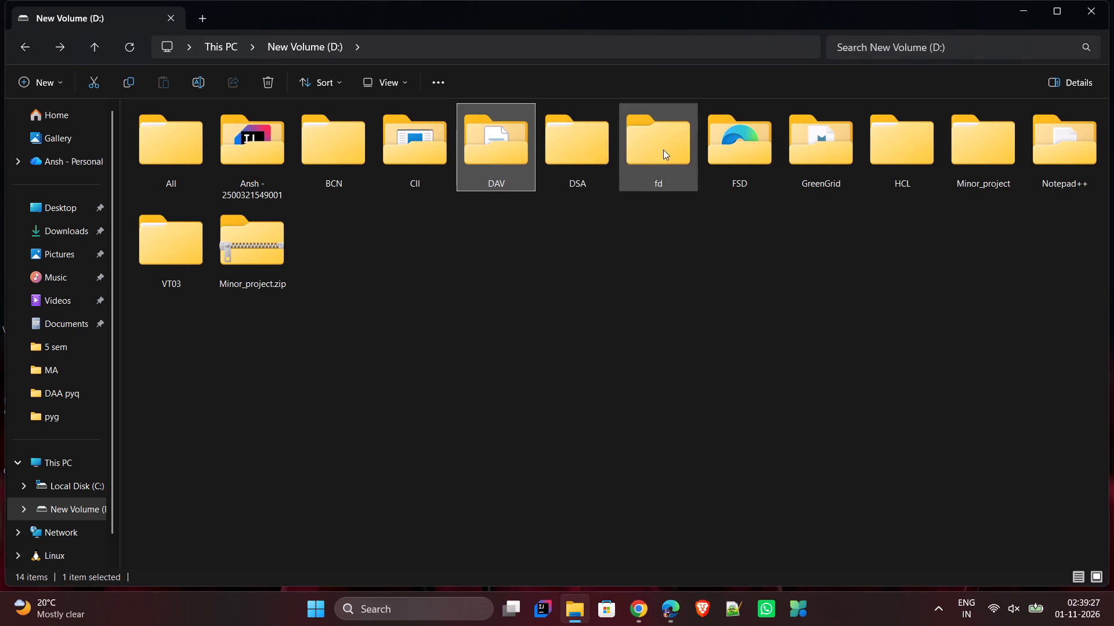
{"action": "double_click", "coordinate": [173, 150]}
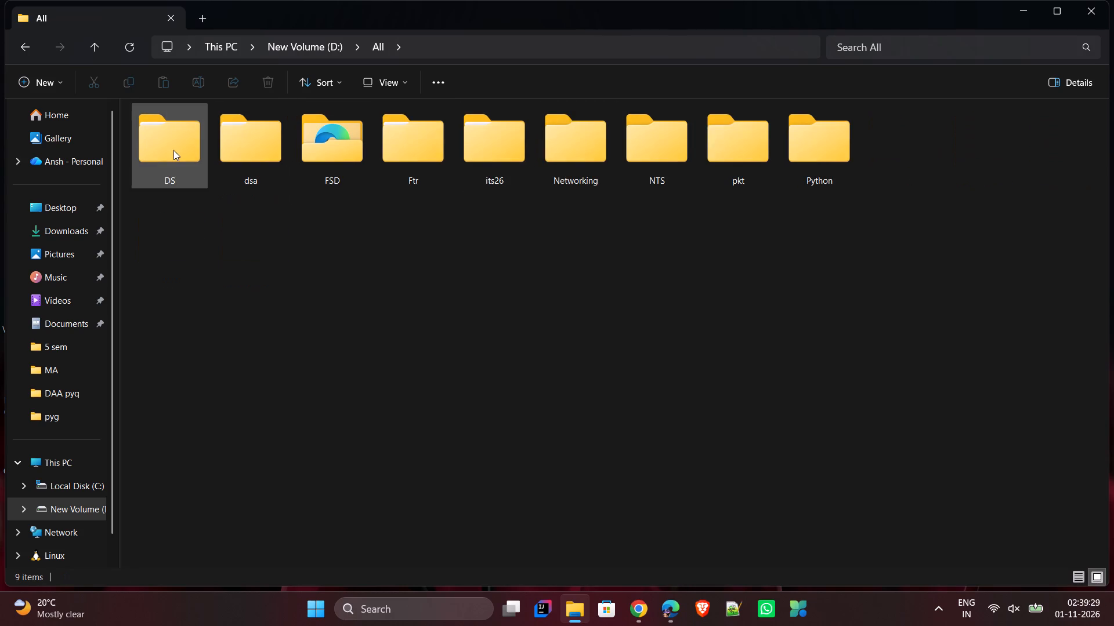
{"action": "key", "text": "BackSpace"}
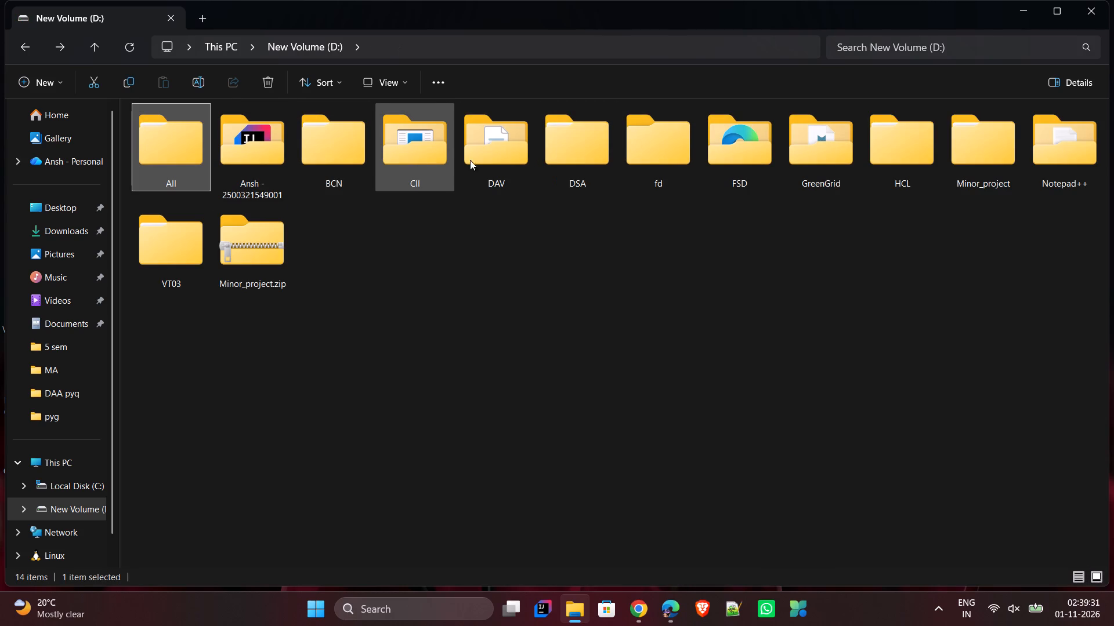
{"action": "double_click", "coordinate": [491, 156]}
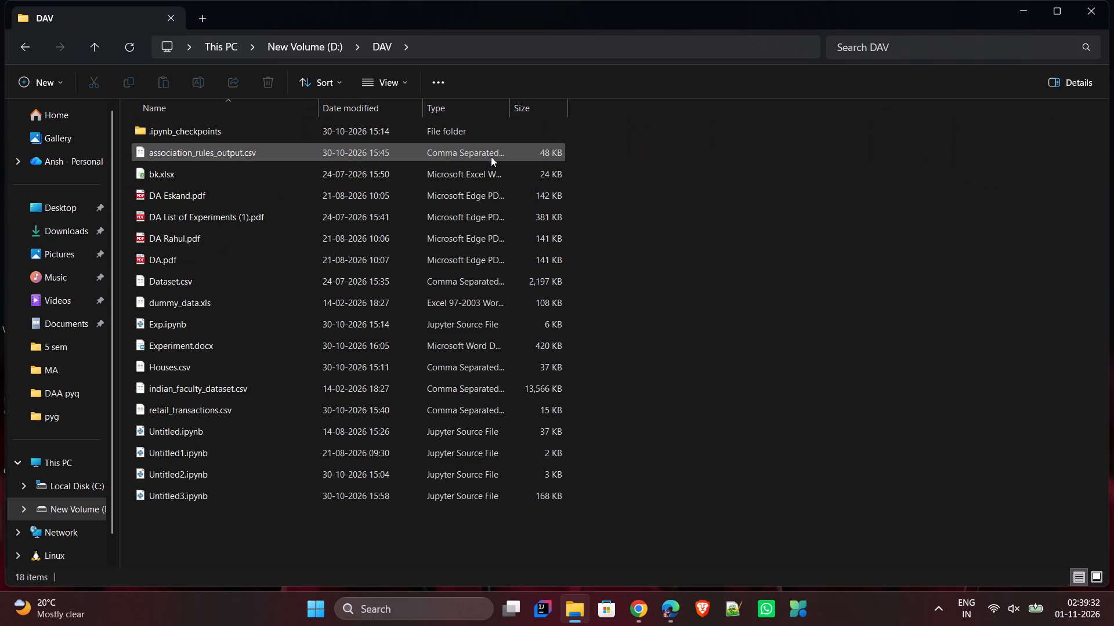
{"action": "key", "text": "BackSpace"}
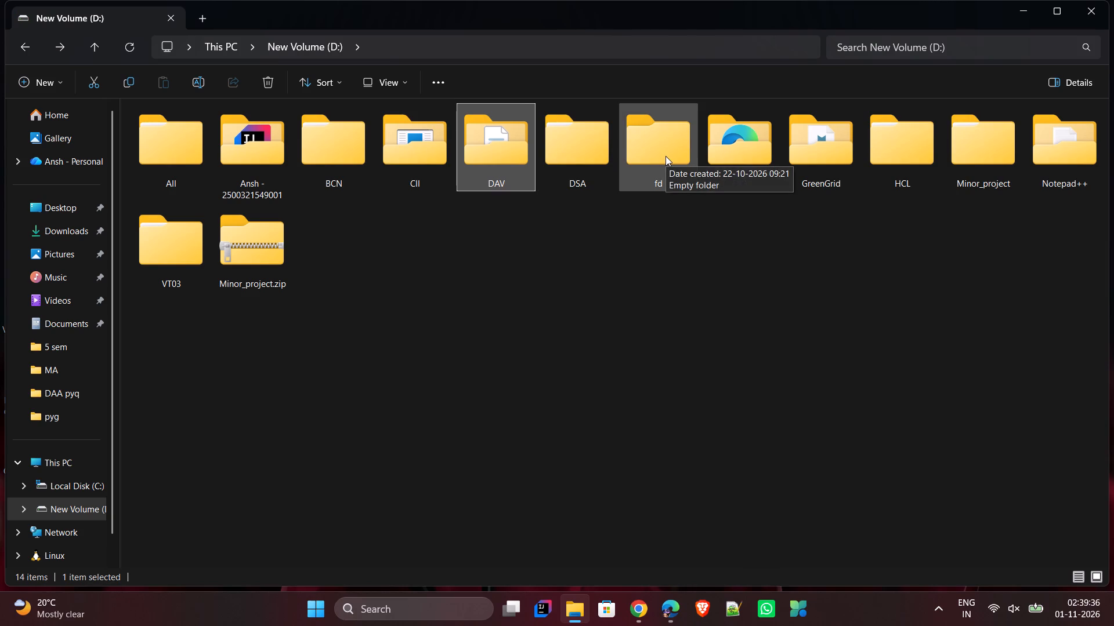
{"action": "key", "text": "BackSpace"}
{"action": "key", "text": "Return"}
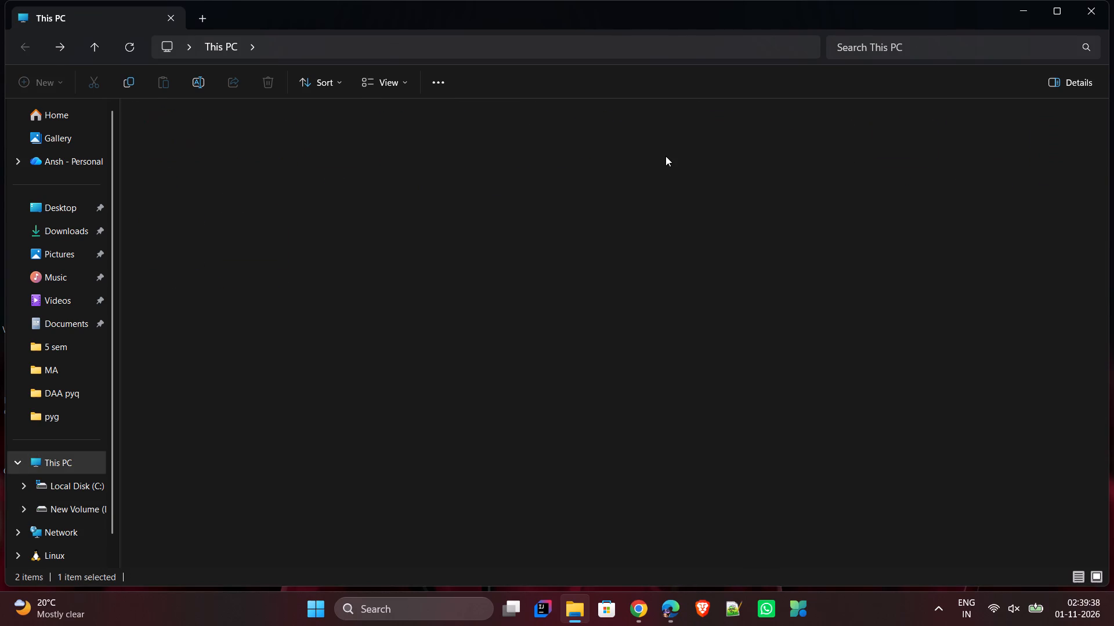
{"action": "double_click", "coordinate": [165, 143]}
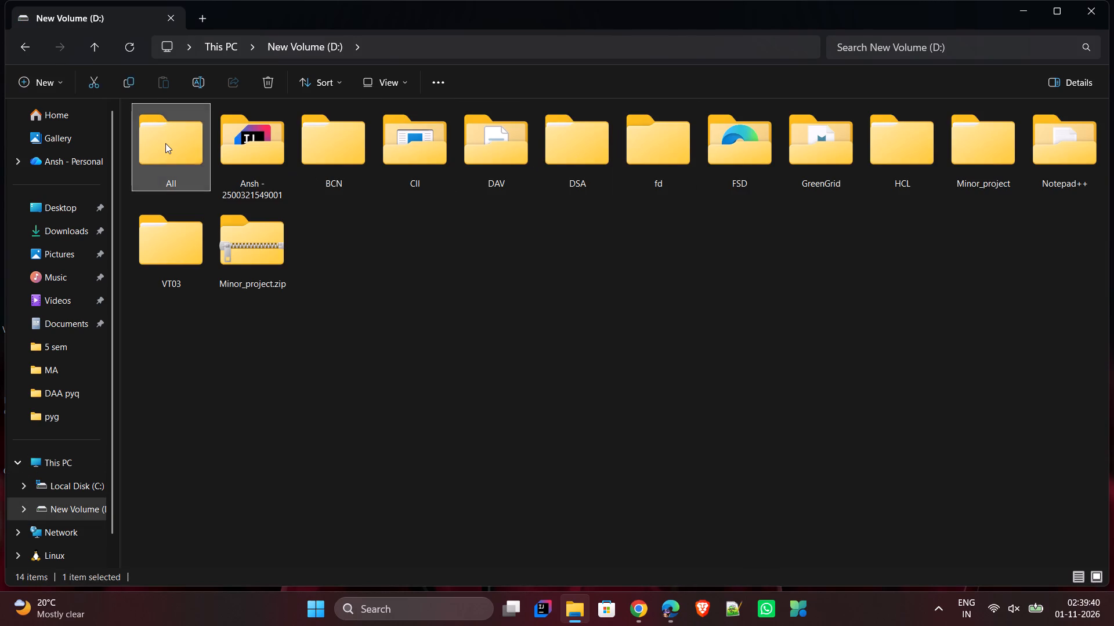
{"action": "double_click", "coordinate": [165, 143]}
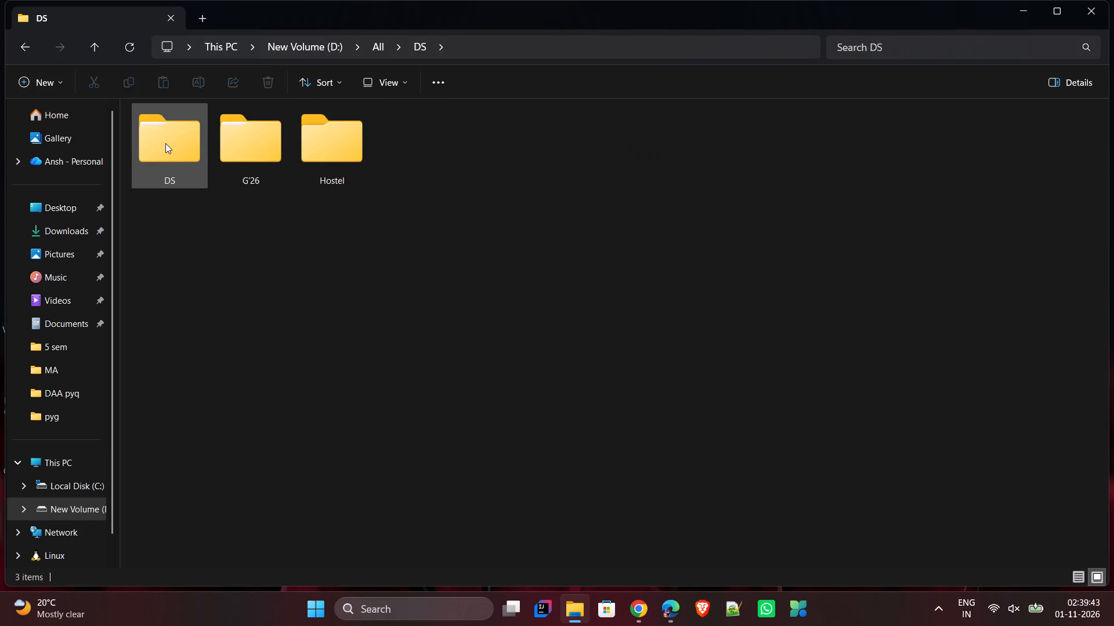
{"action": "key", "text": "BackSpace"}
{"action": "key", "text": "BackSpace"}
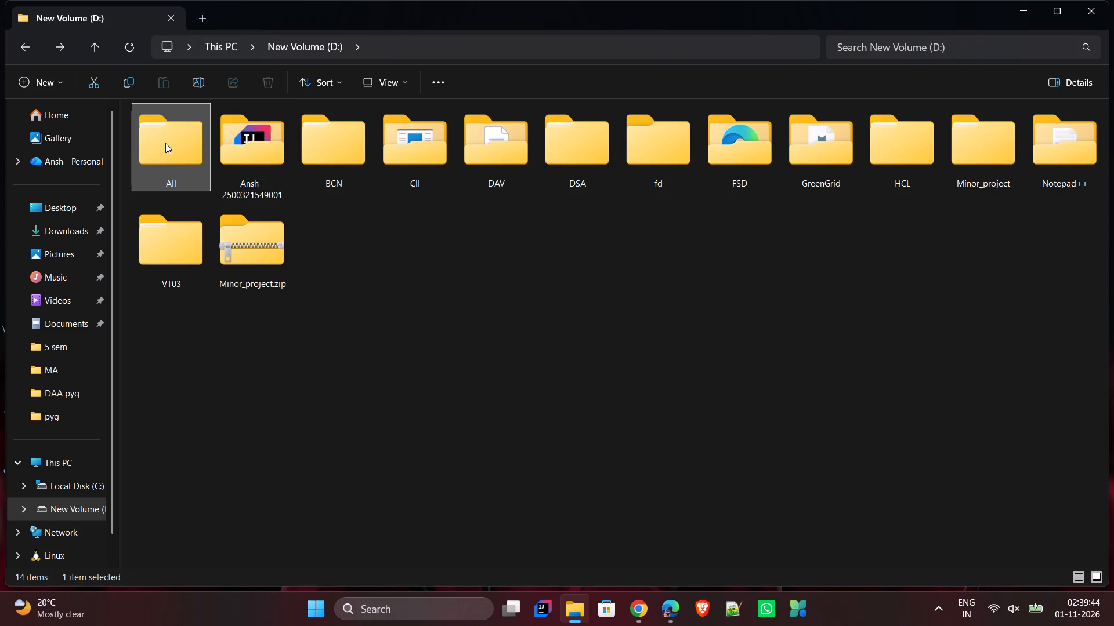
{"action": "double_click", "coordinate": [402, 144]}
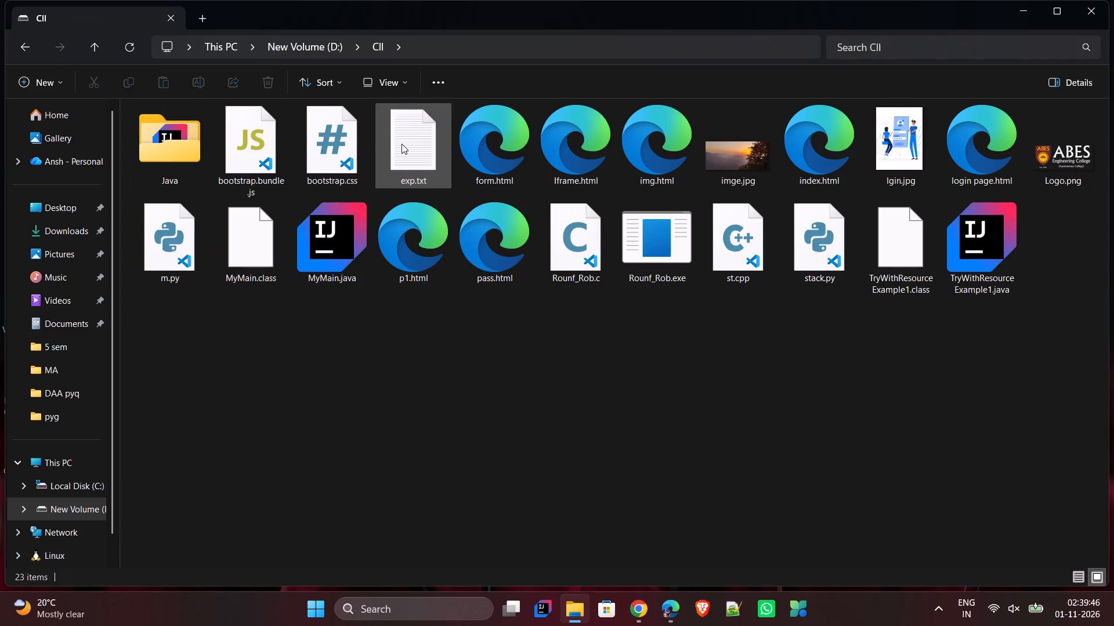
{"action": "key", "text": "BackSpace"}
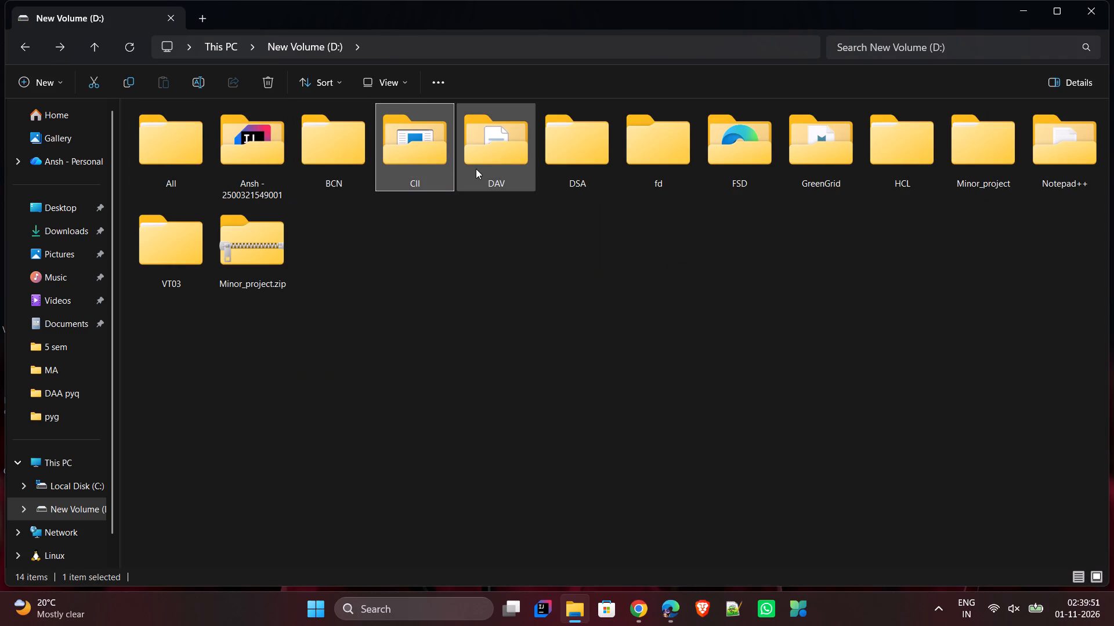
Check inside the fd folder on New Volume (D:) and delete that folder.
{"action": "double_click", "coordinate": [645, 155]}
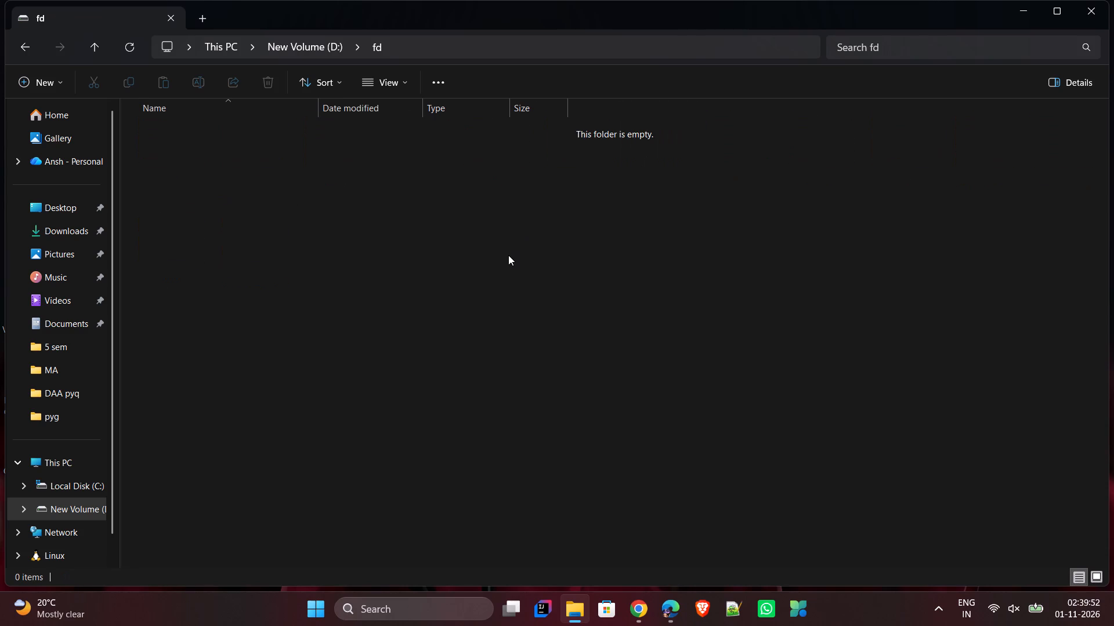
{"action": "key", "text": "BackSpace"}
{"action": "key", "text": "Delete"}
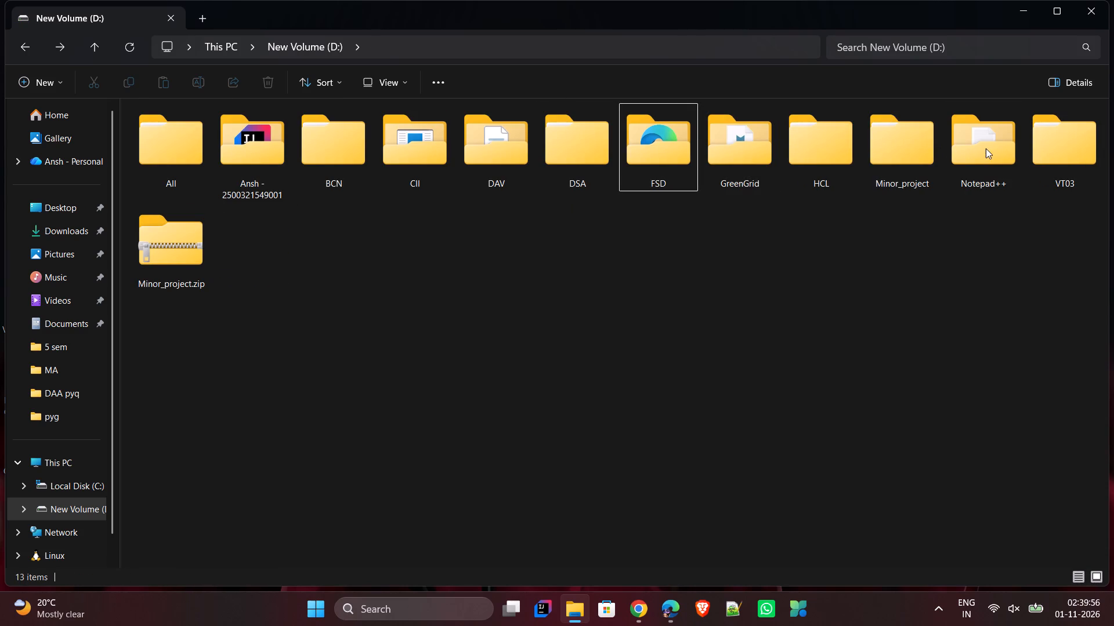
Look inside the DSA folder and its dsa subfolder, and open Experiment.docx from the DAV folder.
{"action": "double_click", "coordinate": [607, 173]}
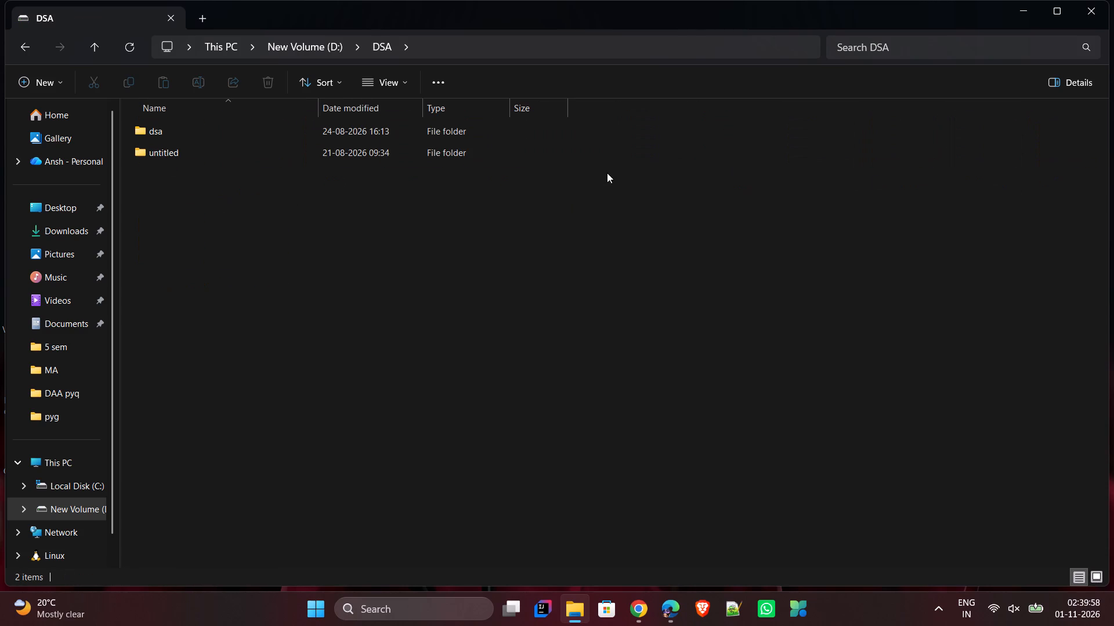
{"action": "double_click", "coordinate": [476, 129]}
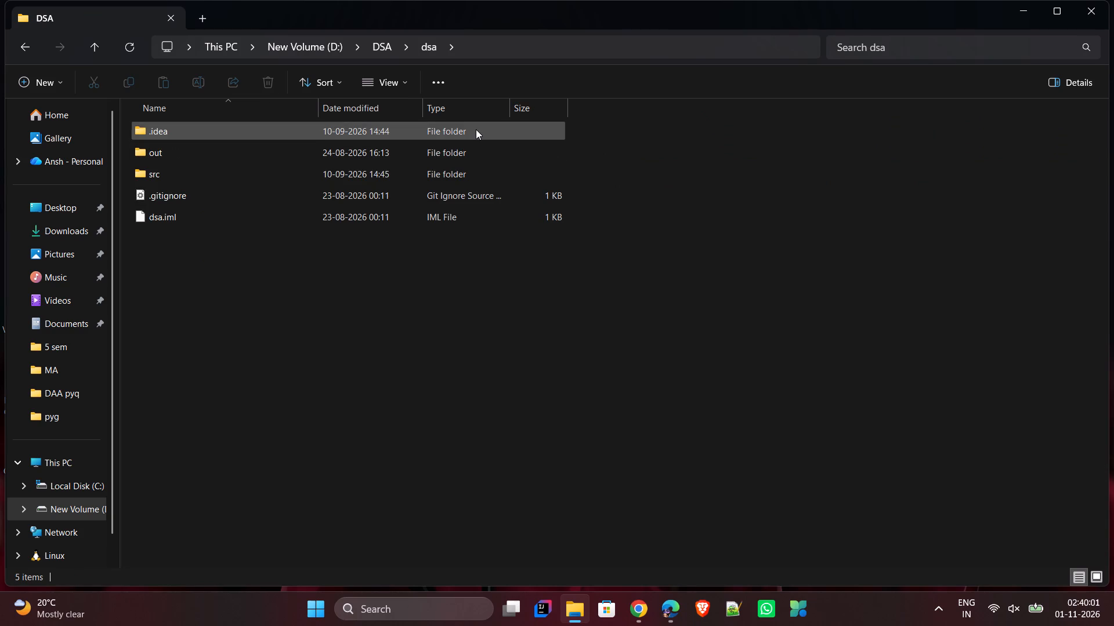
{"action": "key", "text": "BackSpace"}
{"action": "key", "text": "BackSpace"}
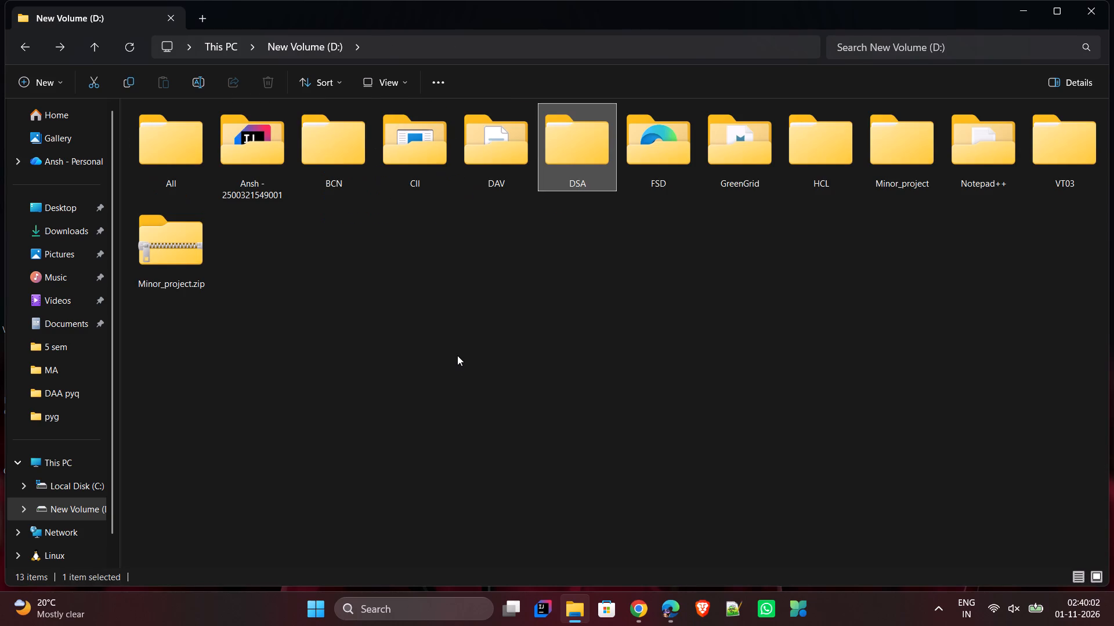
{"action": "double_click", "coordinate": [513, 141]}
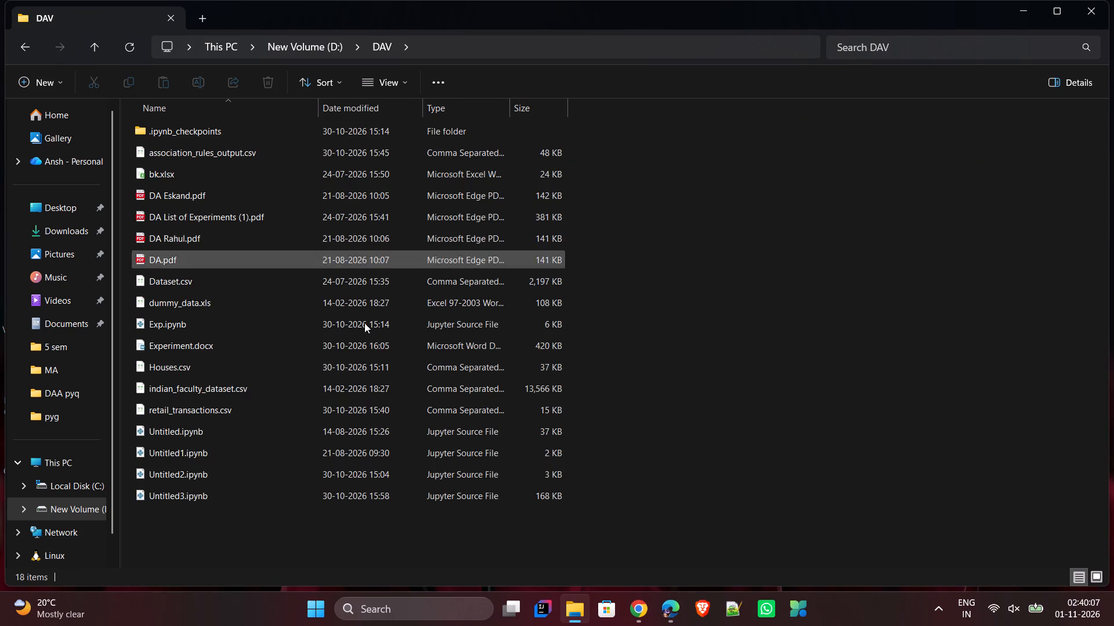
{"action": "double_click", "coordinate": [303, 344]}
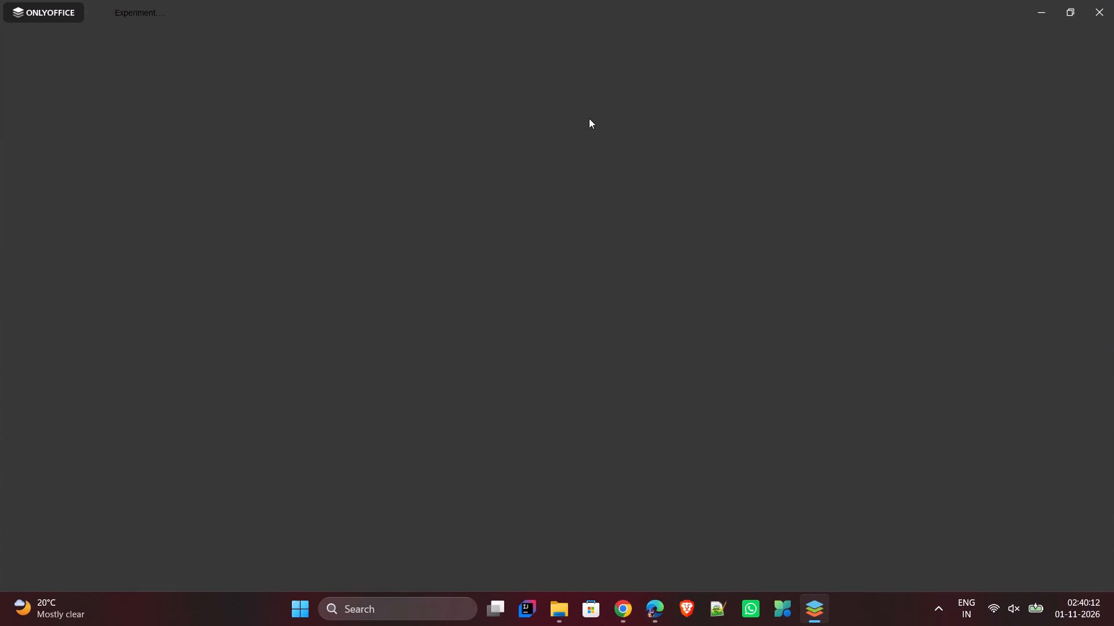
Switch to Edge, maximise its window and open ChatGPT in a new tab.
{"action": "left_click", "coordinate": [662, 608]}
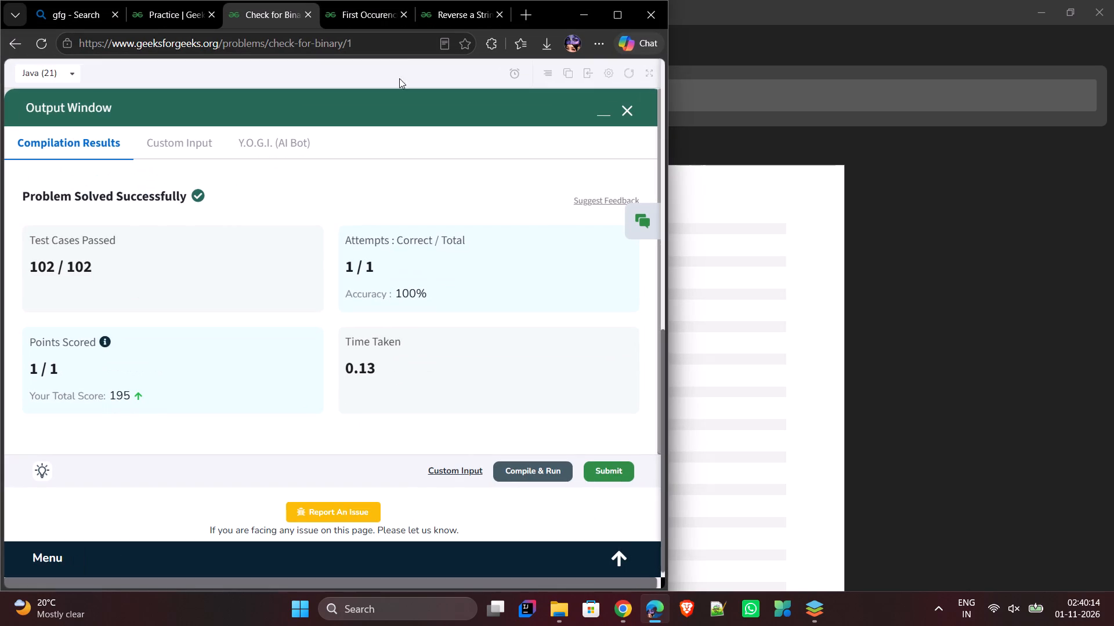
{"action": "left_click", "coordinate": [620, 12]}
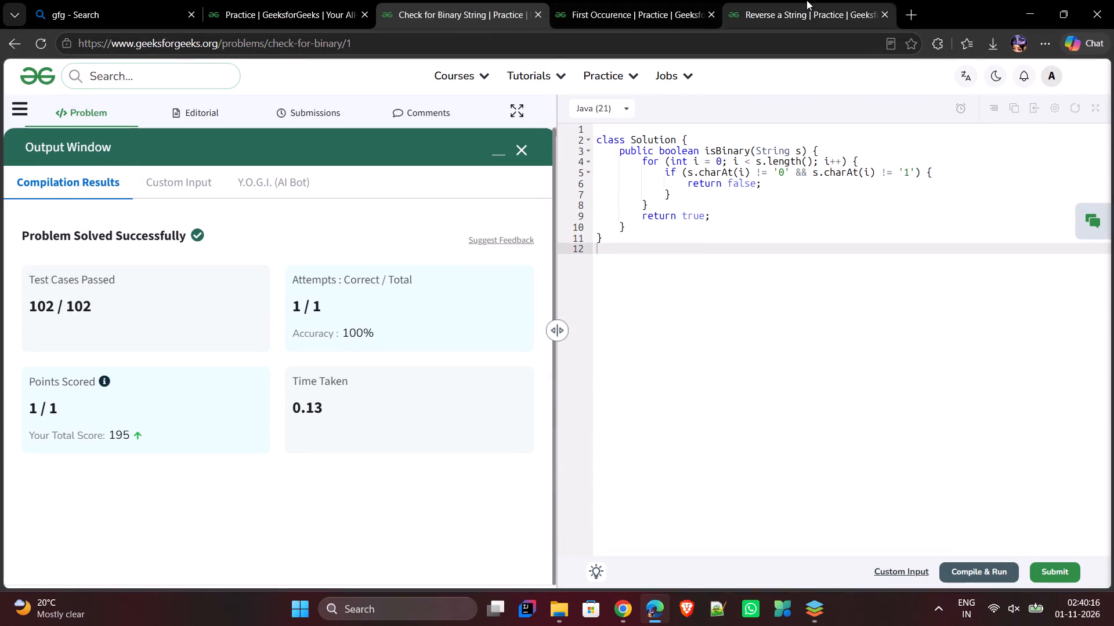
{"action": "left_click", "coordinate": [924, 12]}
{"action": "left_click", "coordinate": [912, 14]}
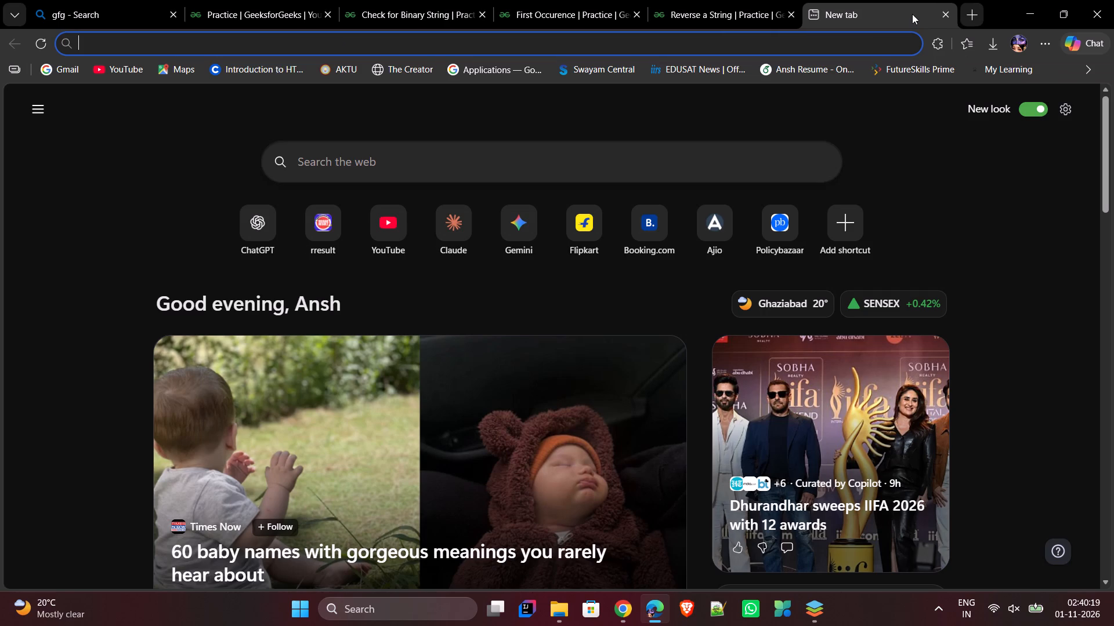
{"action": "left_click", "coordinate": [259, 242]}
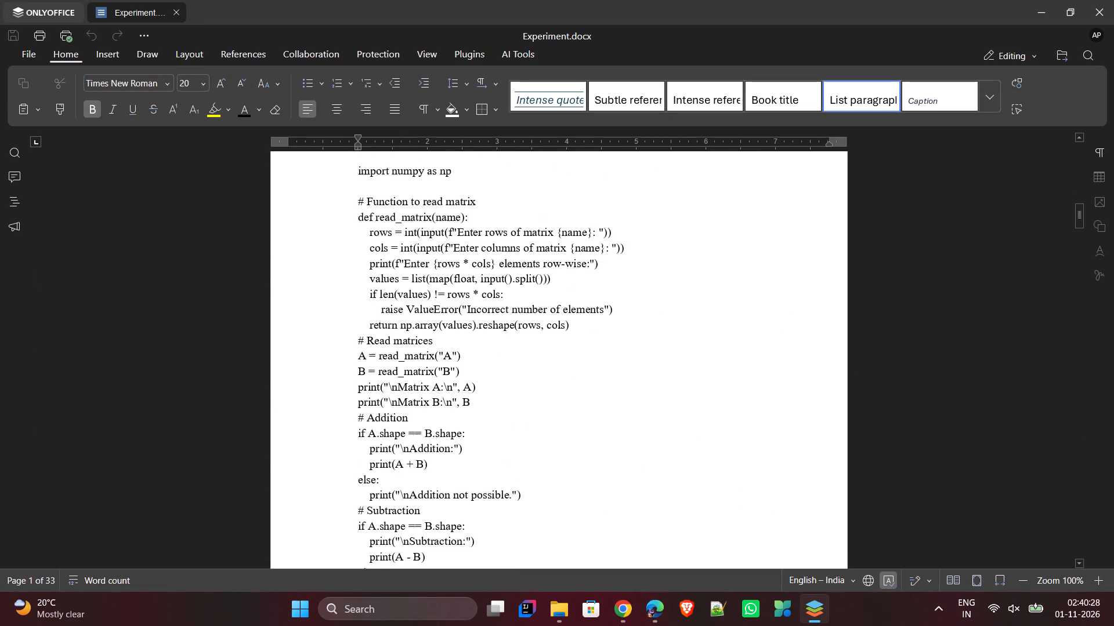
{"action": "scroll", "coordinate": [739, 282], "scroll_direction": "down", "scroll_amount": 17}
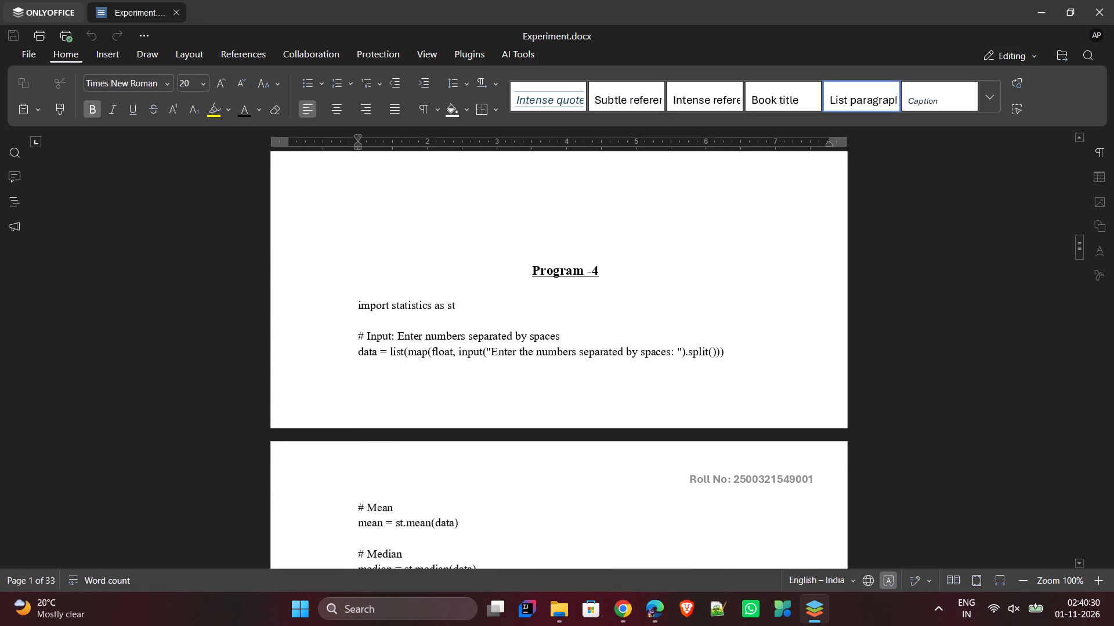
{"action": "left_click", "coordinate": [558, 241]}
{"action": "key", "text": "Return"}
{"action": "key", "text": "Return"}
{"action": "key", "text": "Return"}
{"action": "key", "text": "Return"}
{"action": "key", "text": "Return"}
{"action": "key", "text": "Return"}
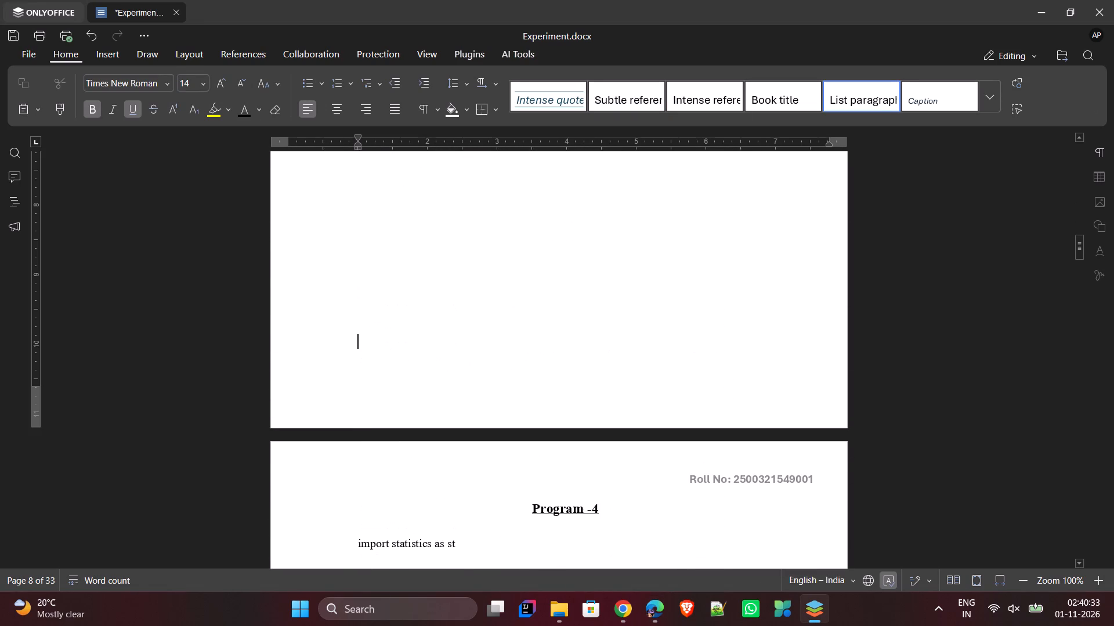
{"action": "key", "text": "BackSpace"}
{"action": "key", "text": "BackSpace"}
{"action": "key", "text": "Return"}
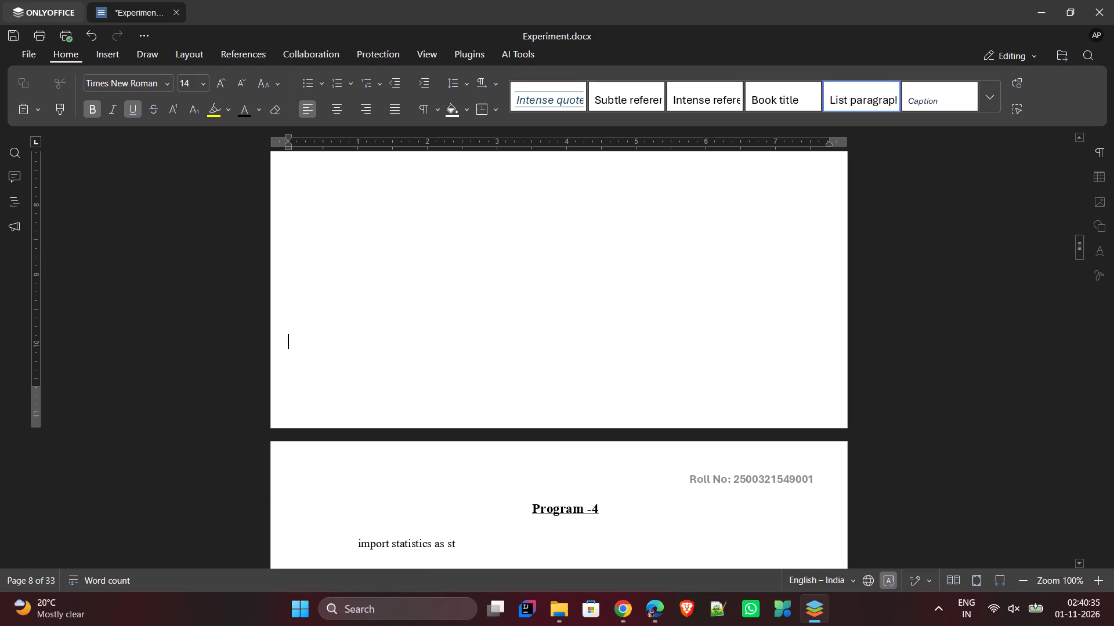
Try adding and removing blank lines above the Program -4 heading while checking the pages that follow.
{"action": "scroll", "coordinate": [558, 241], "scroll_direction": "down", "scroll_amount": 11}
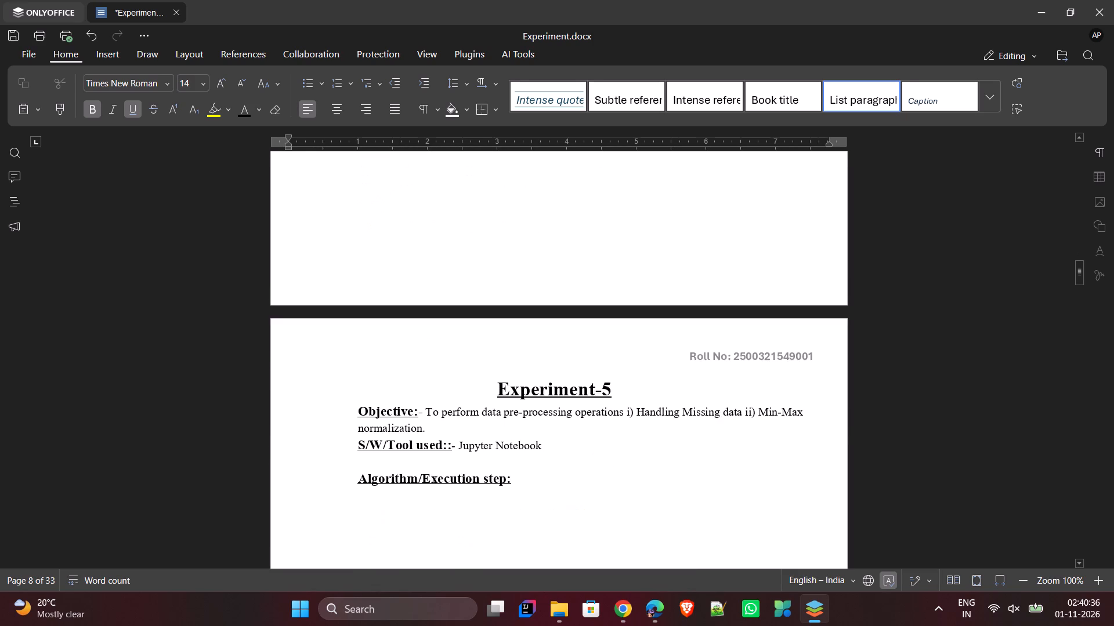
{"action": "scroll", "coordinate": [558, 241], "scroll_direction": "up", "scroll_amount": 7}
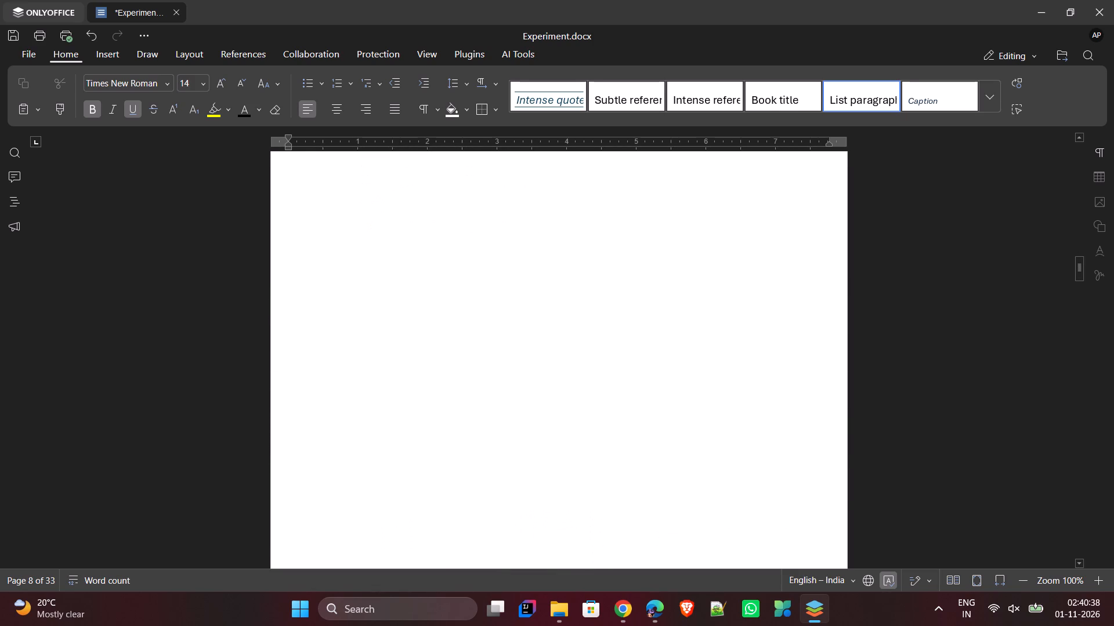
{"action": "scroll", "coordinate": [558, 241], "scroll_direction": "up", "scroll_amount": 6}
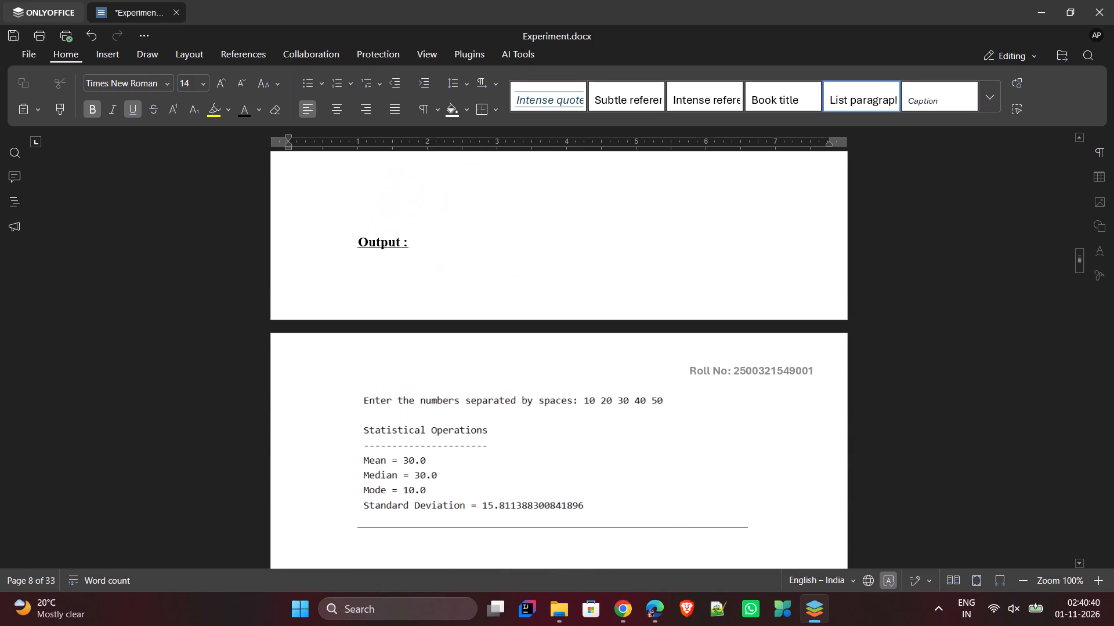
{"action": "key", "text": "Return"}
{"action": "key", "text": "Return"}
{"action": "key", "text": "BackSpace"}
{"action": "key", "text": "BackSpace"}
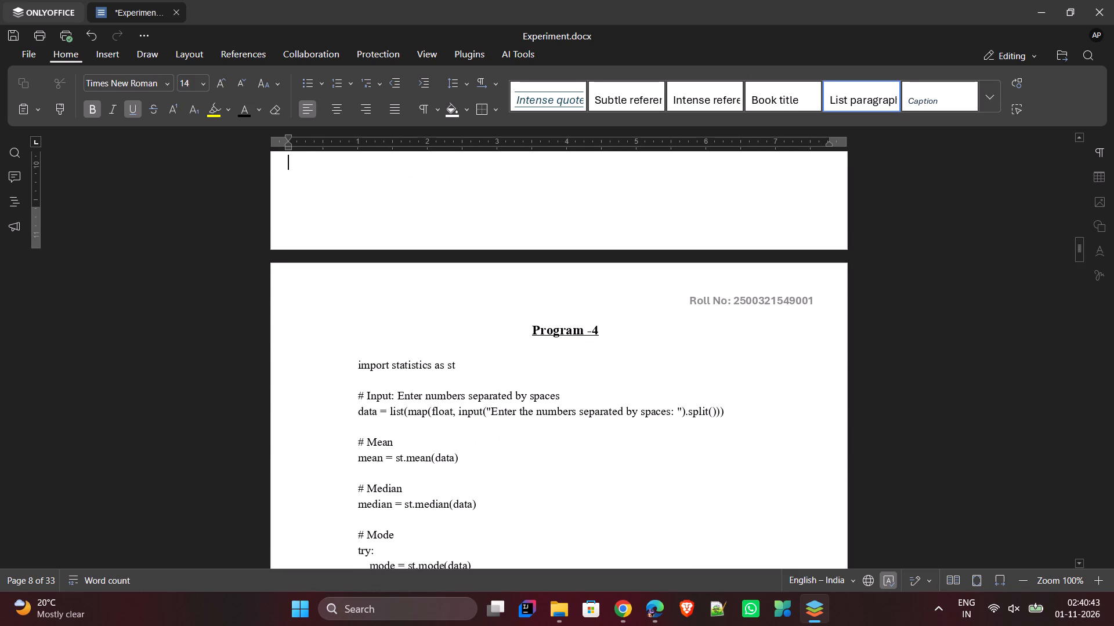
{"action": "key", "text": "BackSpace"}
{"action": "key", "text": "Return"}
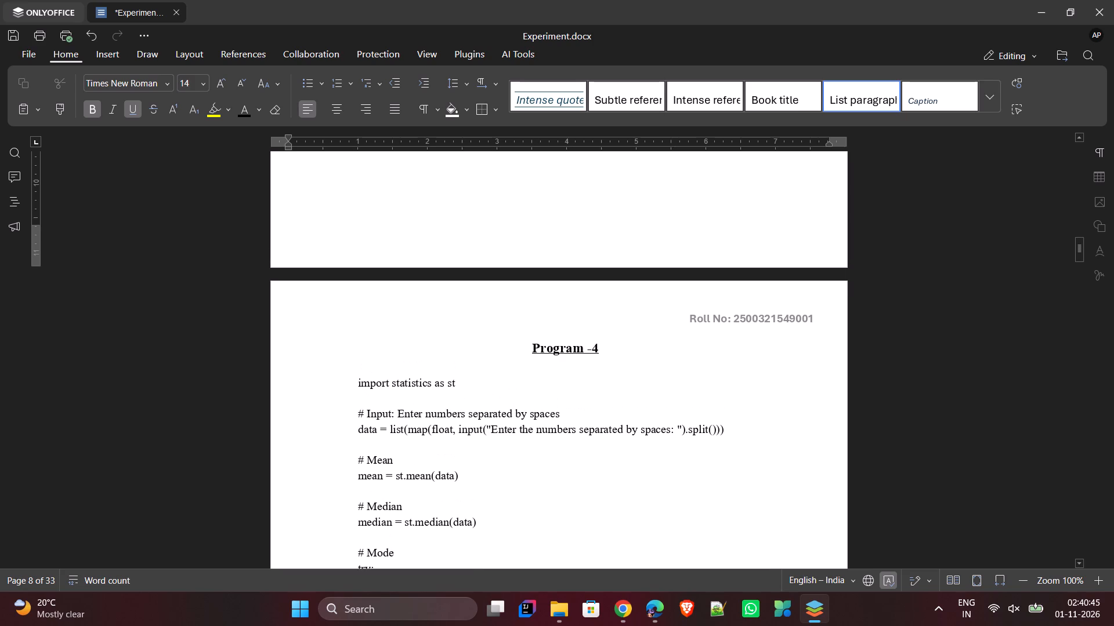
Add a blank line above the Output heading of Program -4 to move it to the top of the next page.
{"action": "scroll", "coordinate": [755, 300], "scroll_direction": "down", "scroll_amount": 8}
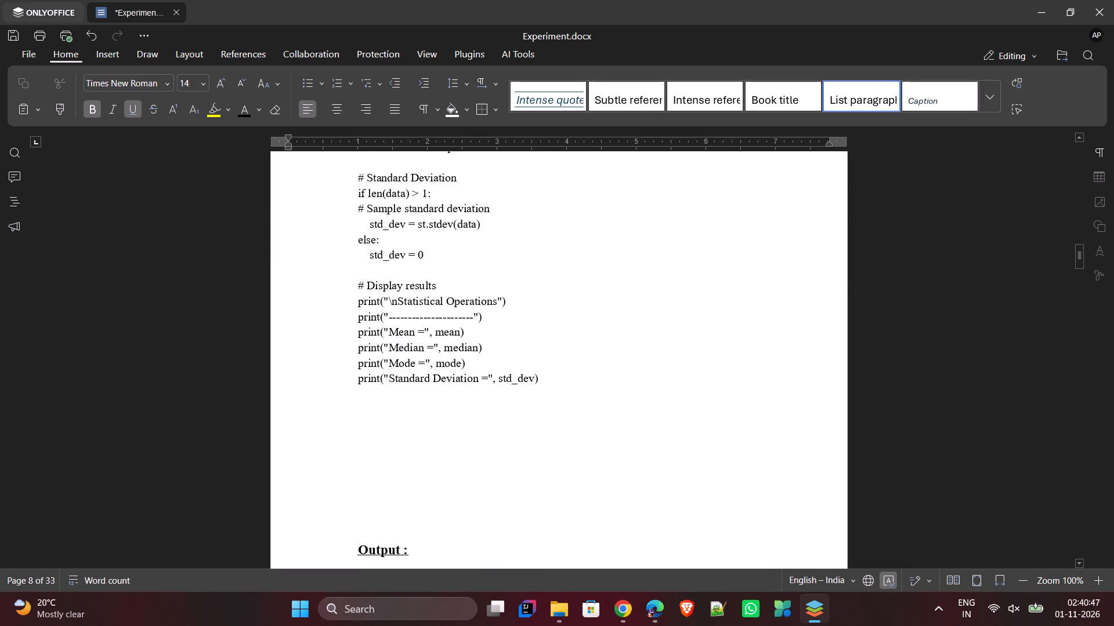
{"action": "scroll", "coordinate": [755, 300], "scroll_direction": "down", "scroll_amount": 3}
{"action": "left_click", "coordinate": [468, 345]}
{"action": "key", "text": "Return"}
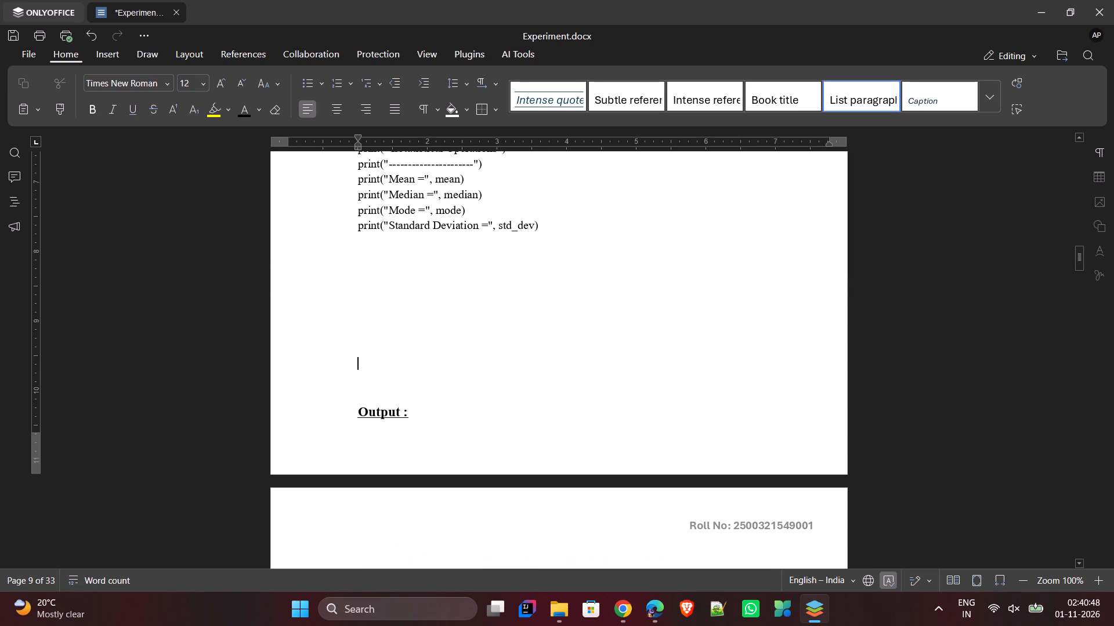
{"action": "key", "text": "Return"}
{"action": "key", "text": "Return"}
{"action": "key", "text": "BackSpace"}
{"action": "key", "text": "BackSpace"}
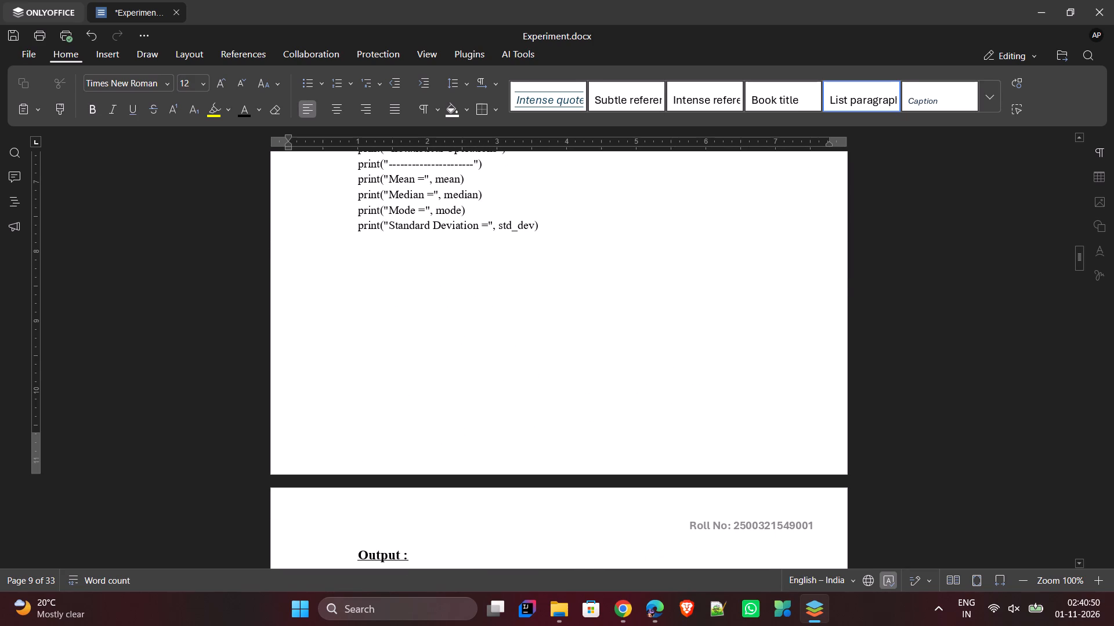
{"action": "scroll", "coordinate": [468, 345], "scroll_direction": "down", "scroll_amount": 3}
{"action": "key", "text": "BackSpace"}
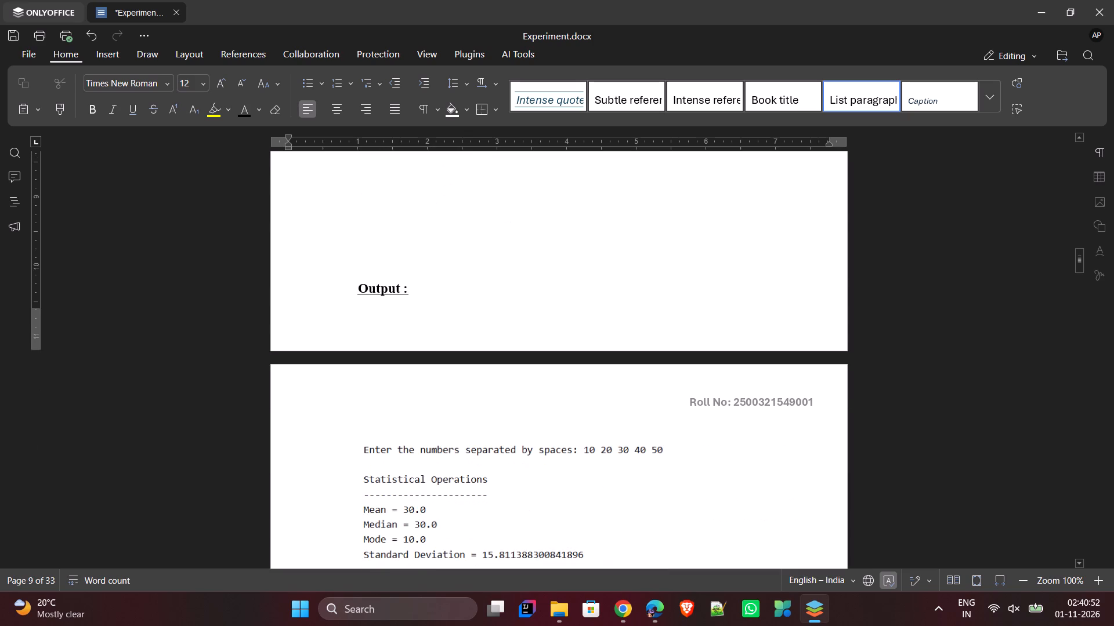
{"action": "key", "text": "Return"}
Remove the extra blank line above the Experiment-5 heading so it starts directly at the top of its page.
{"action": "scroll", "coordinate": [468, 345], "scroll_direction": "down", "scroll_amount": 9}
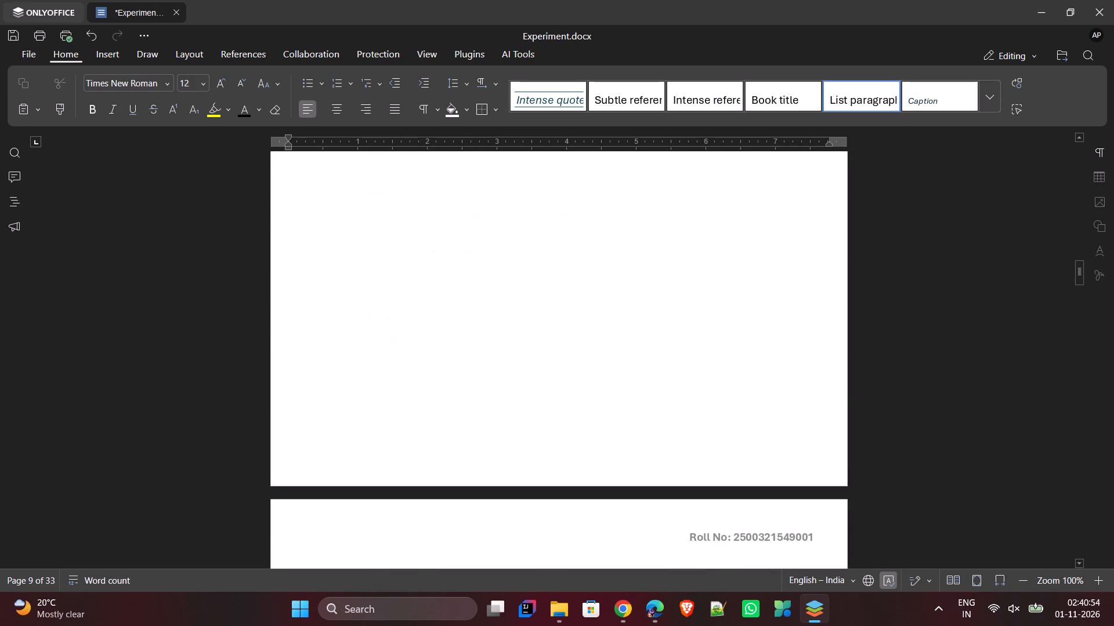
{"action": "scroll", "coordinate": [468, 345], "scroll_direction": "down", "scroll_amount": 2}
{"action": "scroll", "coordinate": [468, 345], "scroll_direction": "up", "scroll_amount": 5}
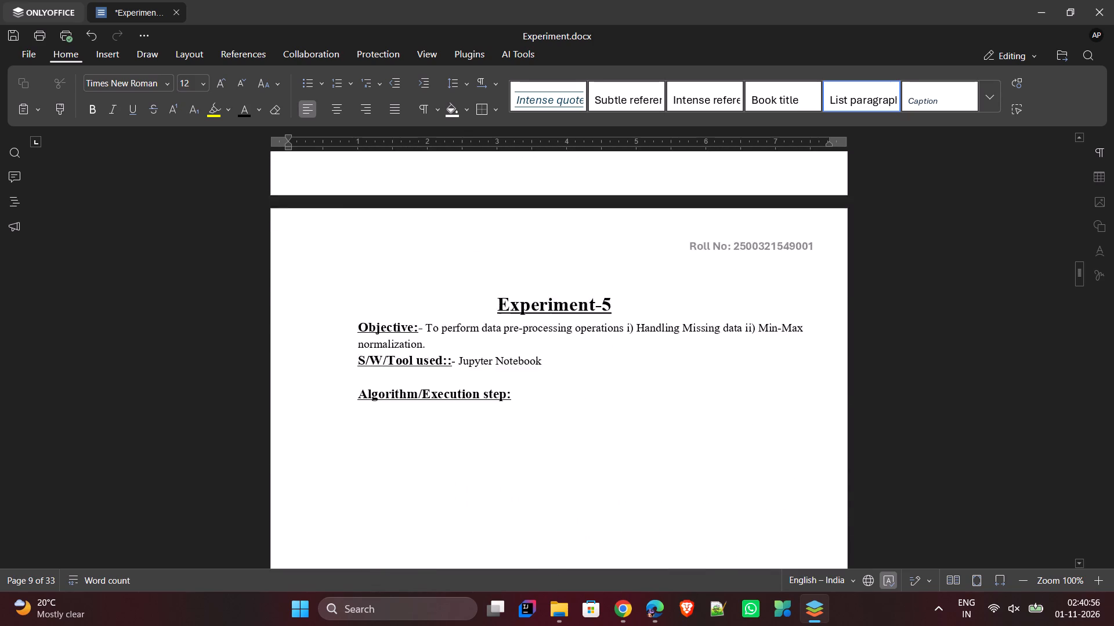
{"action": "scroll", "coordinate": [468, 345], "scroll_direction": "up", "scroll_amount": 1}
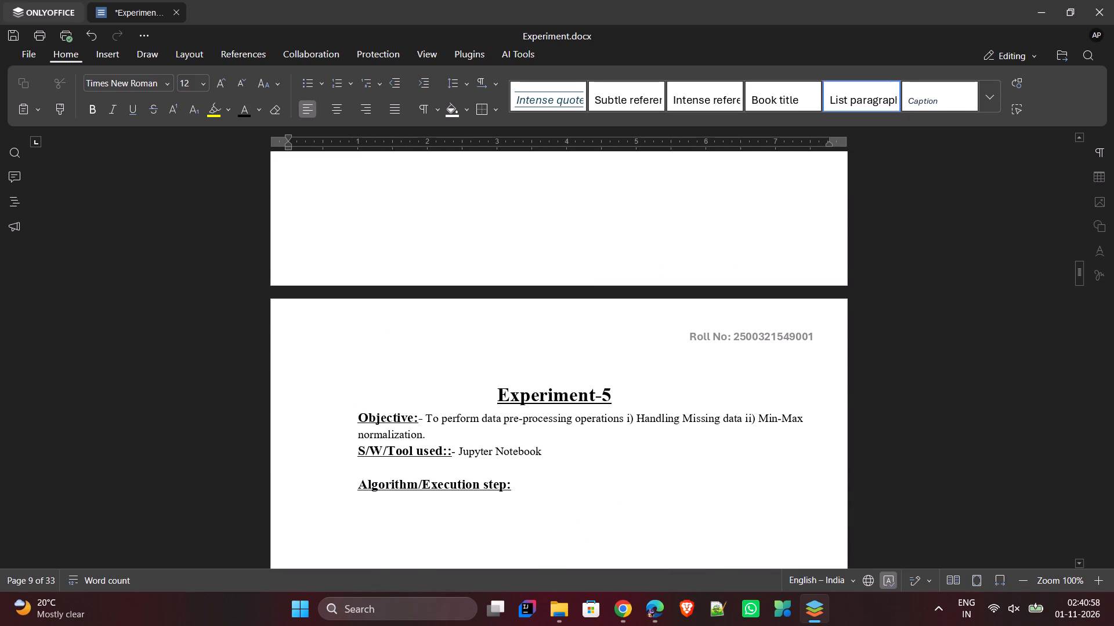
{"action": "left_click", "coordinate": [569, 231]}
{"action": "key", "text": "BackSpace"}
{"action": "key", "text": "BackSpace"}
{"action": "key", "text": "BackSpace"}
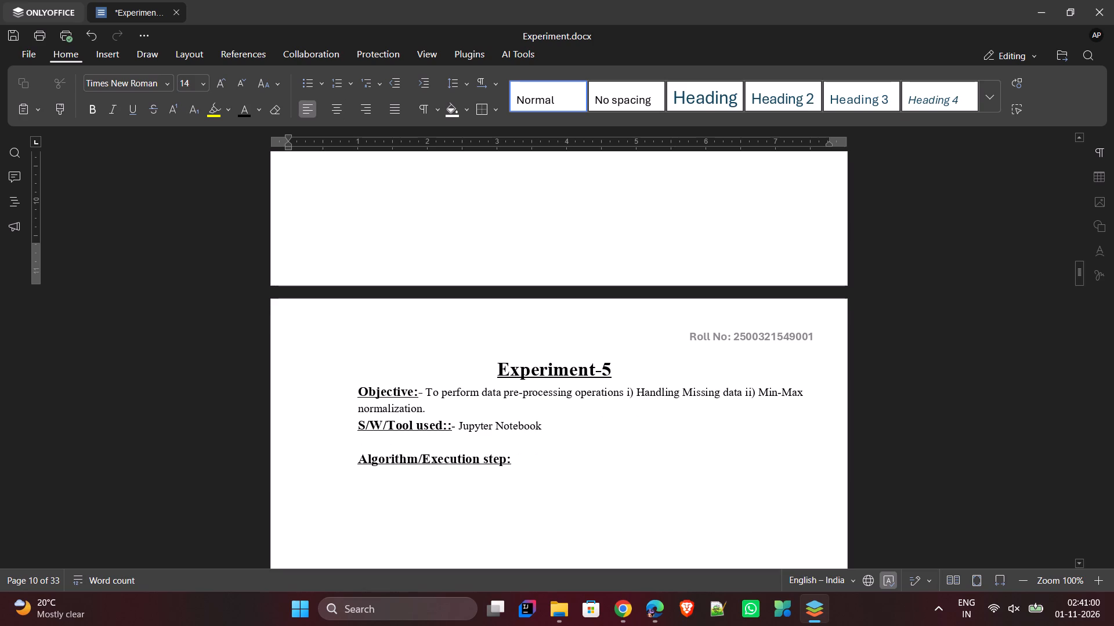
{"action": "key", "text": "BackSpace"}
{"action": "key", "text": "Return"}
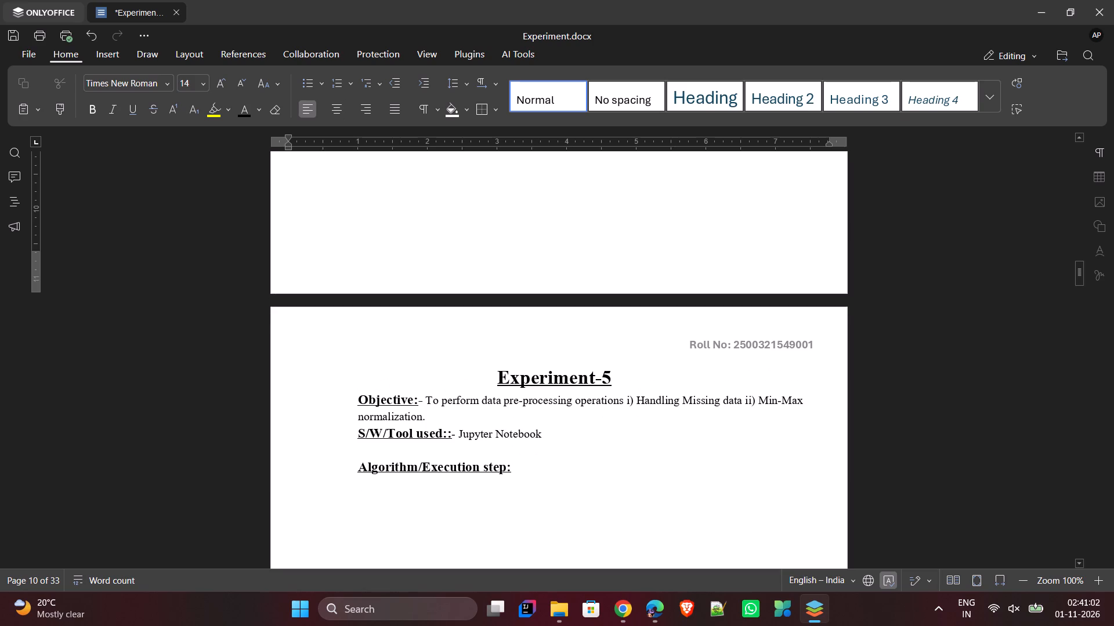
Remove the extra blank line above the Program -5 heading, keeping the heading at the top of its page.
{"action": "scroll", "coordinate": [569, 231], "scroll_direction": "down", "scroll_amount": 5}
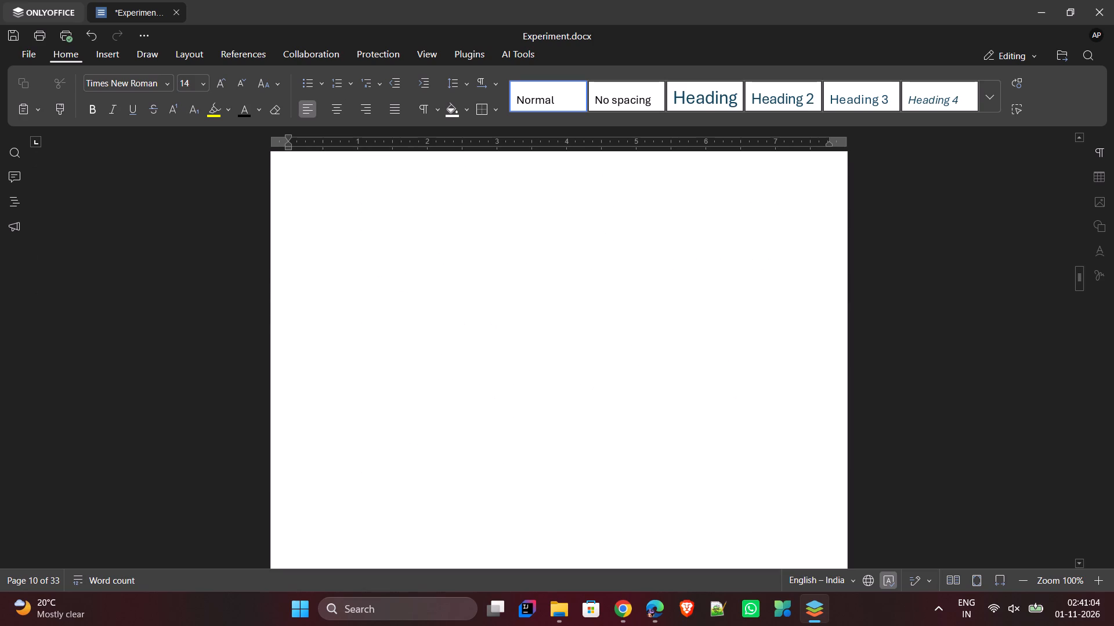
{"action": "scroll", "coordinate": [569, 231], "scroll_direction": "down", "scroll_amount": 5}
{"action": "left_click", "coordinate": [552, 317]}
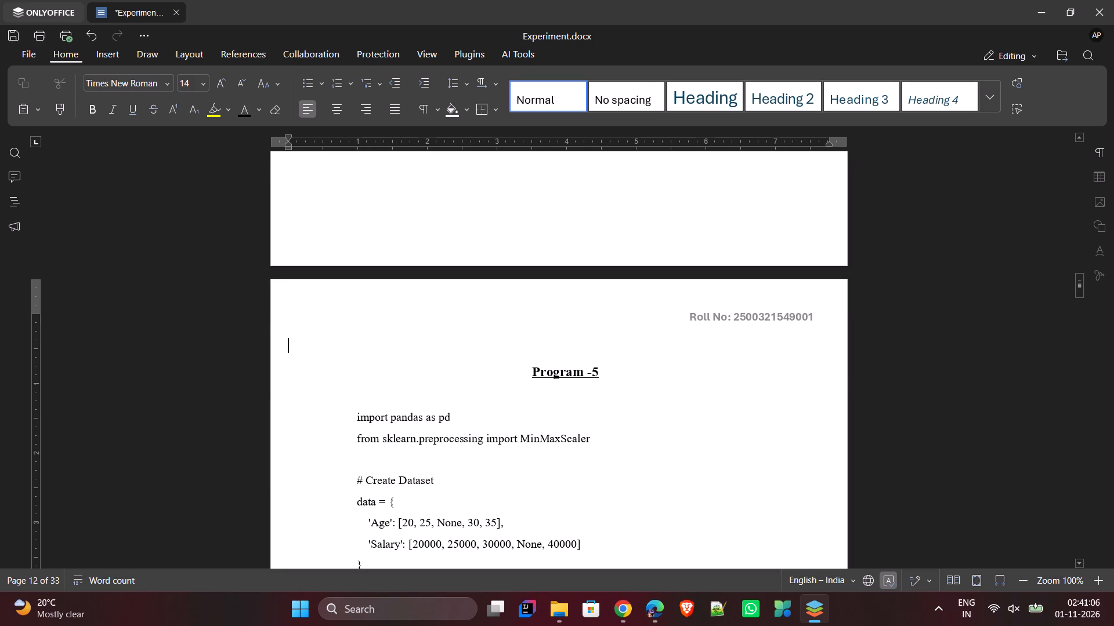
{"action": "key", "text": "BackSpace"}
{"action": "key", "text": "BackSpace"}
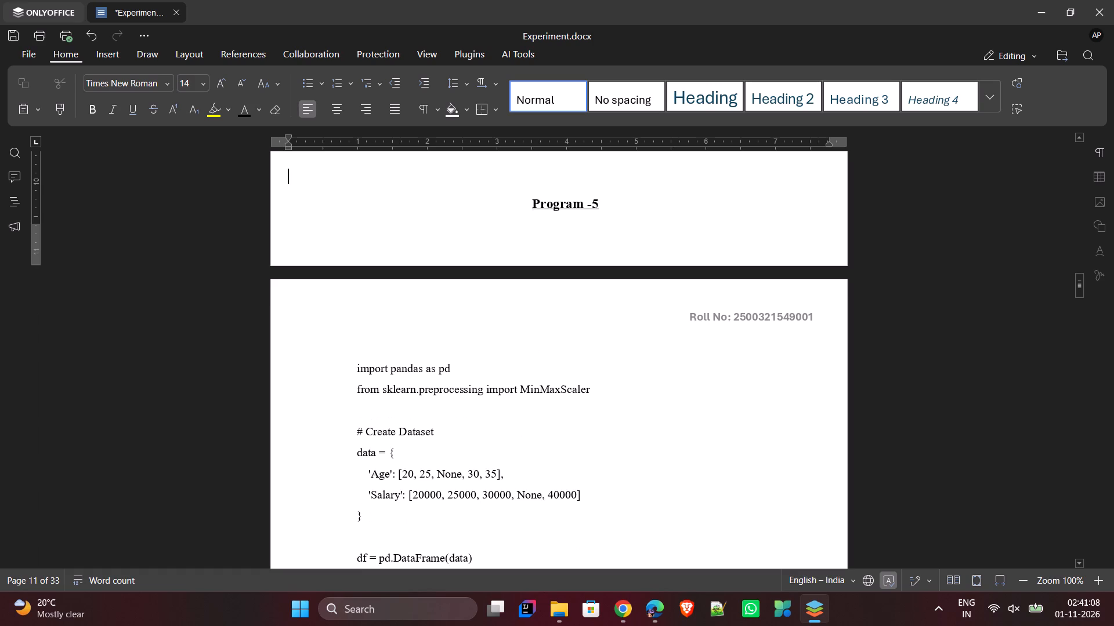
{"action": "key", "text": "Return"}
Review the page layout from Program -5 through Experiment-6 and Experiment-7 to the end of the Program -7 code.
{"action": "scroll", "coordinate": [520, 190], "scroll_direction": "down", "scroll_amount": 3}
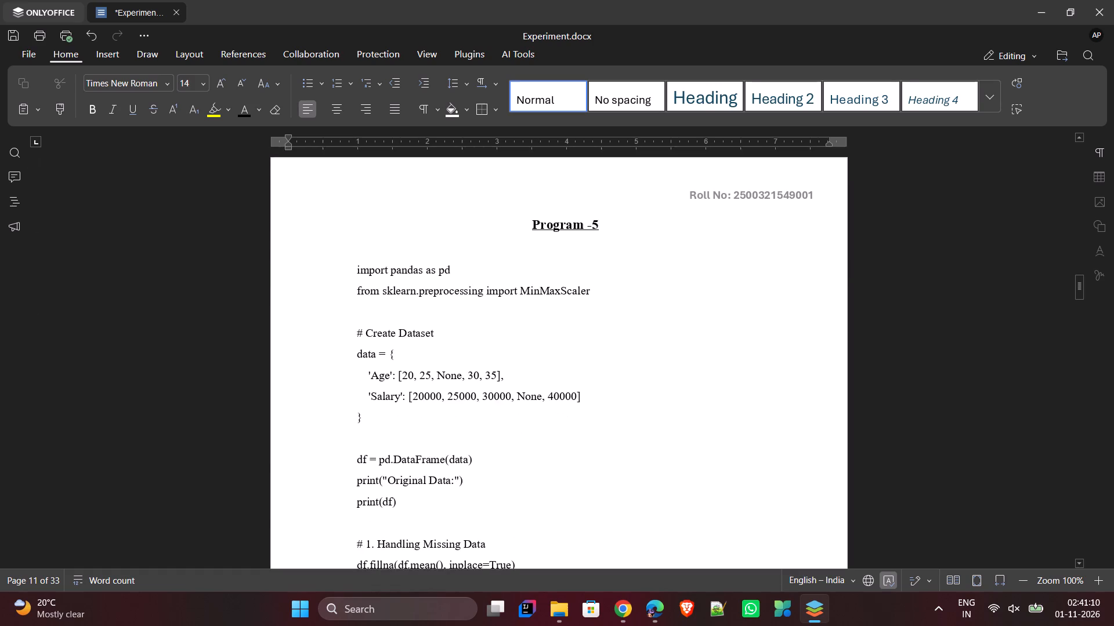
{"action": "scroll", "coordinate": [520, 190], "scroll_direction": "down", "scroll_amount": 9}
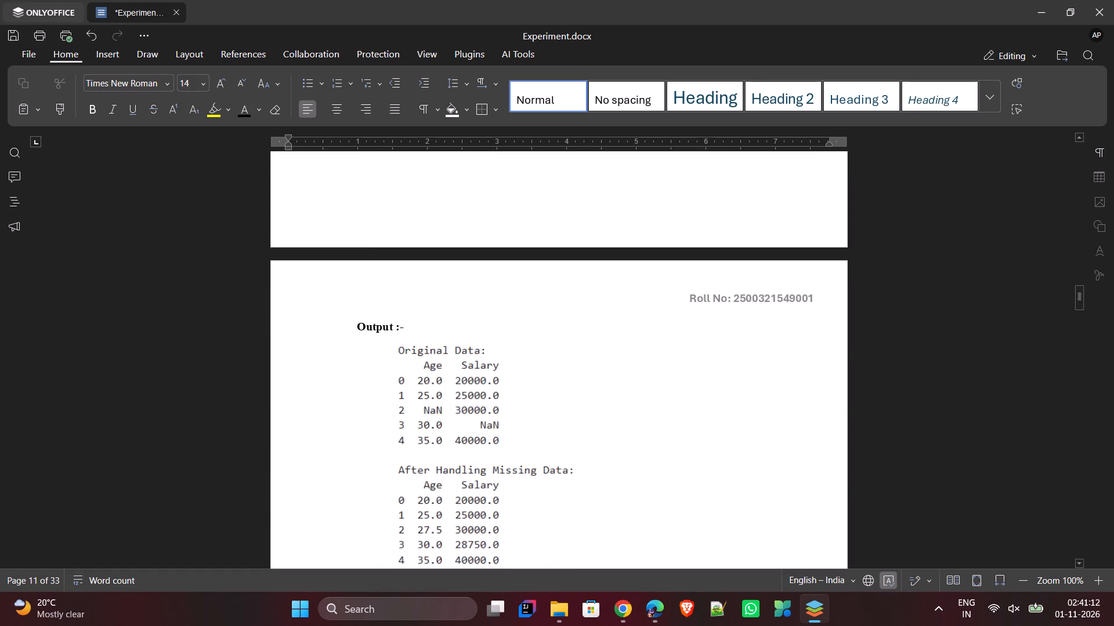
{"action": "scroll", "coordinate": [520, 190], "scroll_direction": "down", "scroll_amount": 9}
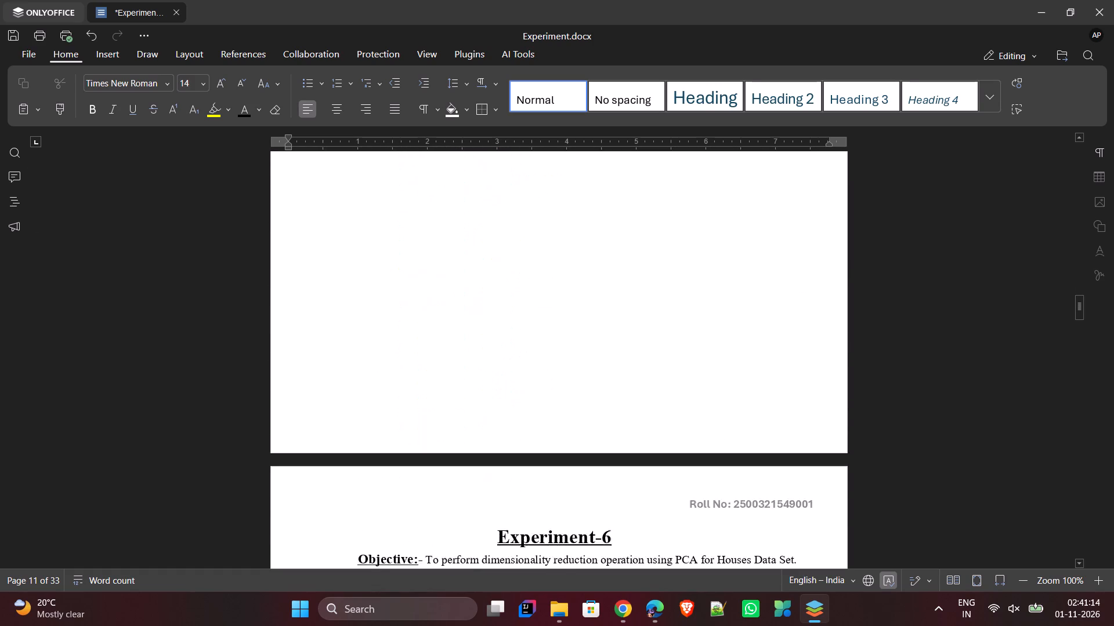
{"action": "scroll", "coordinate": [520, 190], "scroll_direction": "down", "scroll_amount": 1}
{"action": "scroll", "coordinate": [520, 190], "scroll_direction": "up", "scroll_amount": 1}
{"action": "scroll", "coordinate": [520, 190], "scroll_direction": "down", "scroll_amount": 3}
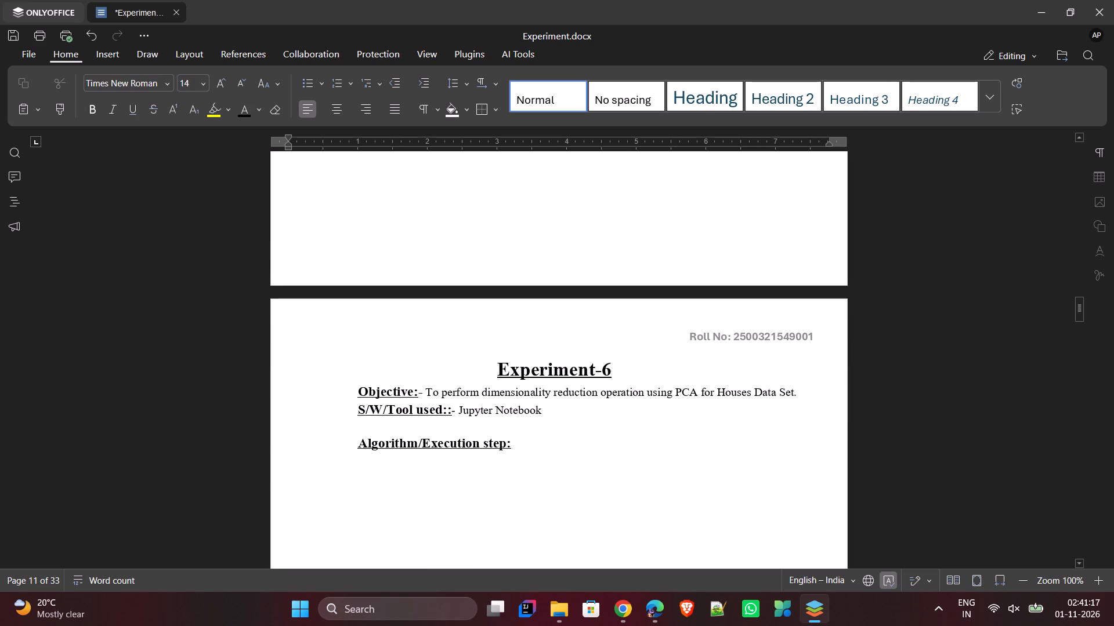
{"action": "scroll", "coordinate": [520, 190], "scroll_direction": "down", "scroll_amount": 11}
{"action": "scroll", "coordinate": [520, 190], "scroll_direction": "up", "scroll_amount": 1}
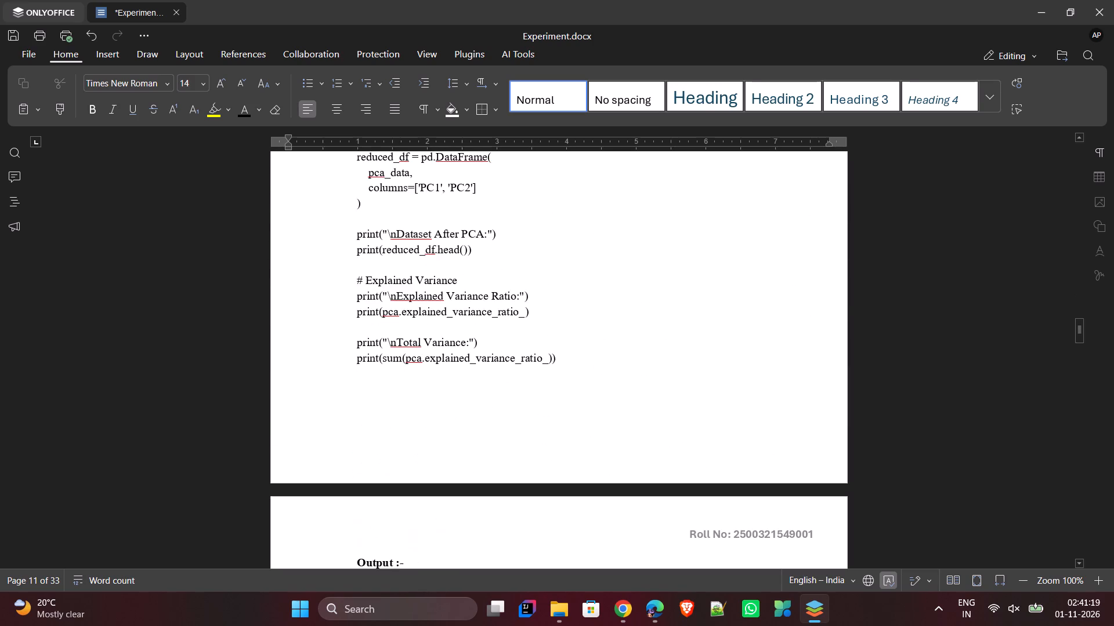
{"action": "scroll", "coordinate": [520, 190], "scroll_direction": "up", "scroll_amount": 1}
{"action": "scroll", "coordinate": [520, 190], "scroll_direction": "down", "scroll_amount": 4}
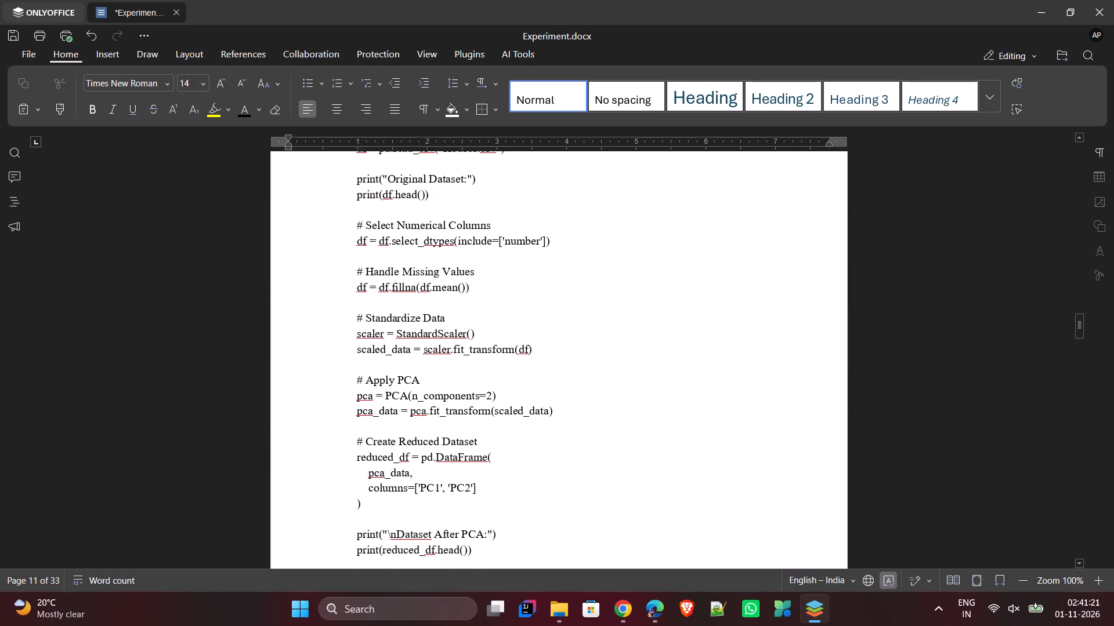
{"action": "scroll", "coordinate": [520, 190], "scroll_direction": "down", "scroll_amount": 5}
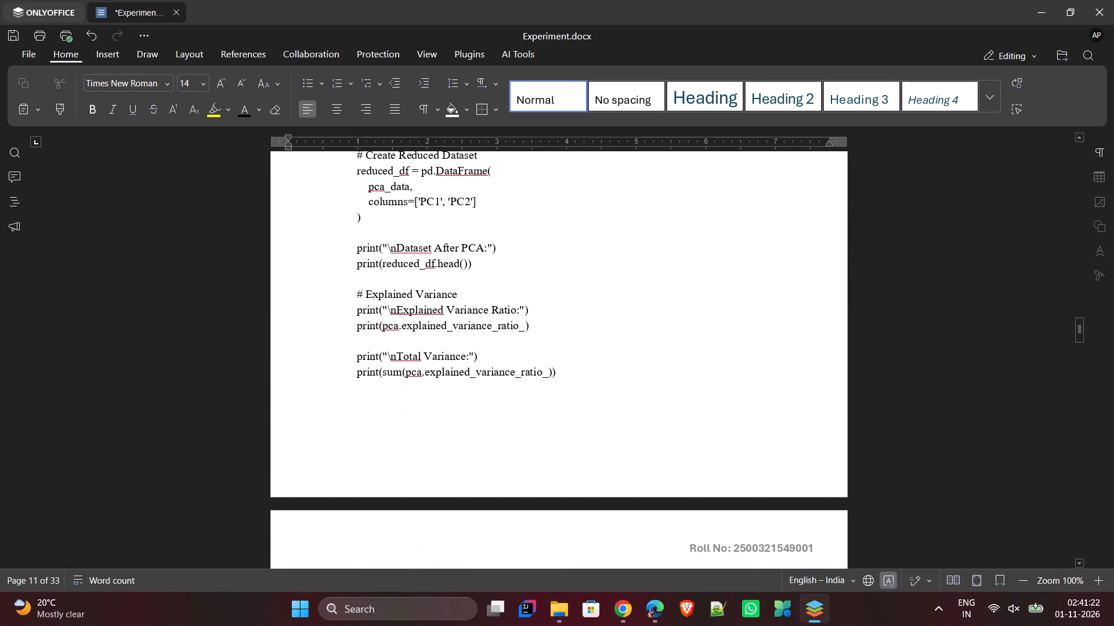
{"action": "scroll", "coordinate": [520, 190], "scroll_direction": "down", "scroll_amount": 3}
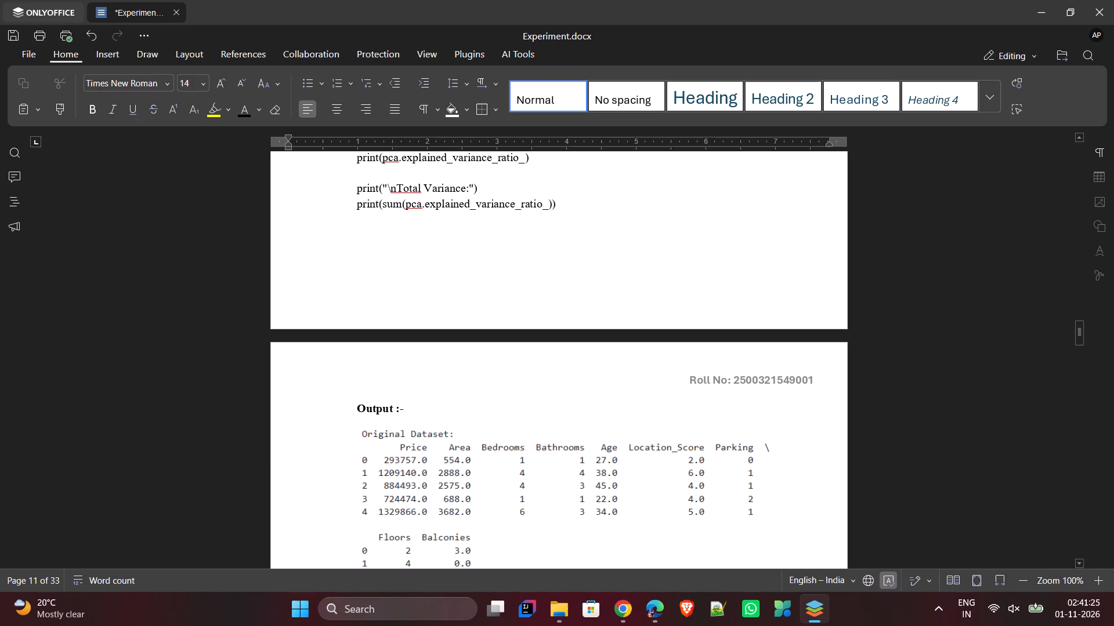
{"action": "scroll", "coordinate": [558, 210], "scroll_direction": "down", "scroll_amount": 6}
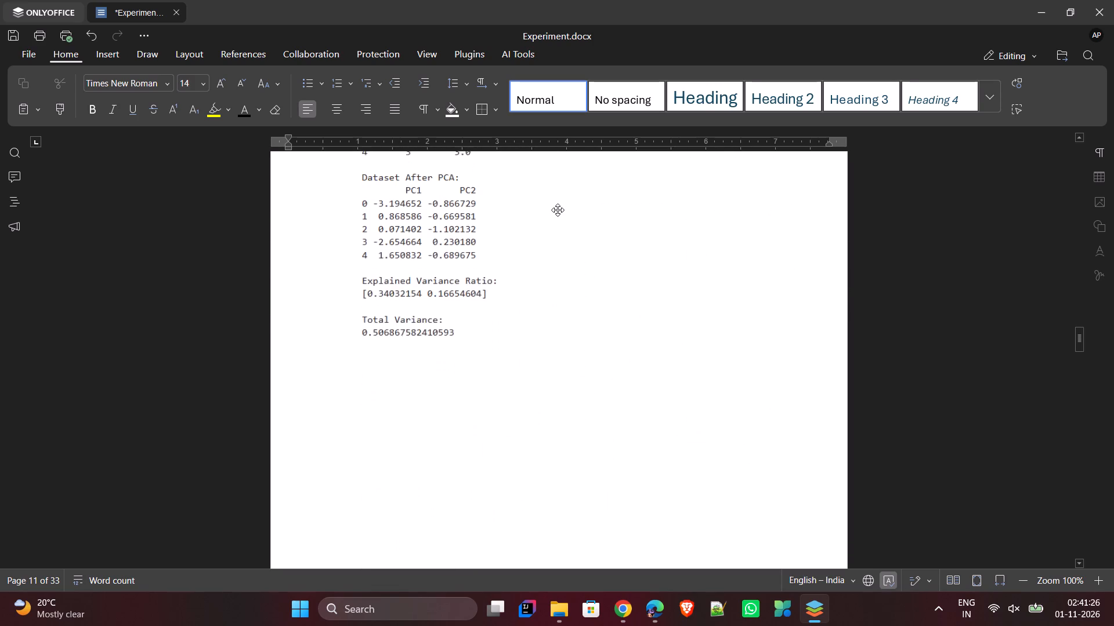
{"action": "scroll", "coordinate": [558, 210], "scroll_direction": "down", "scroll_amount": 6}
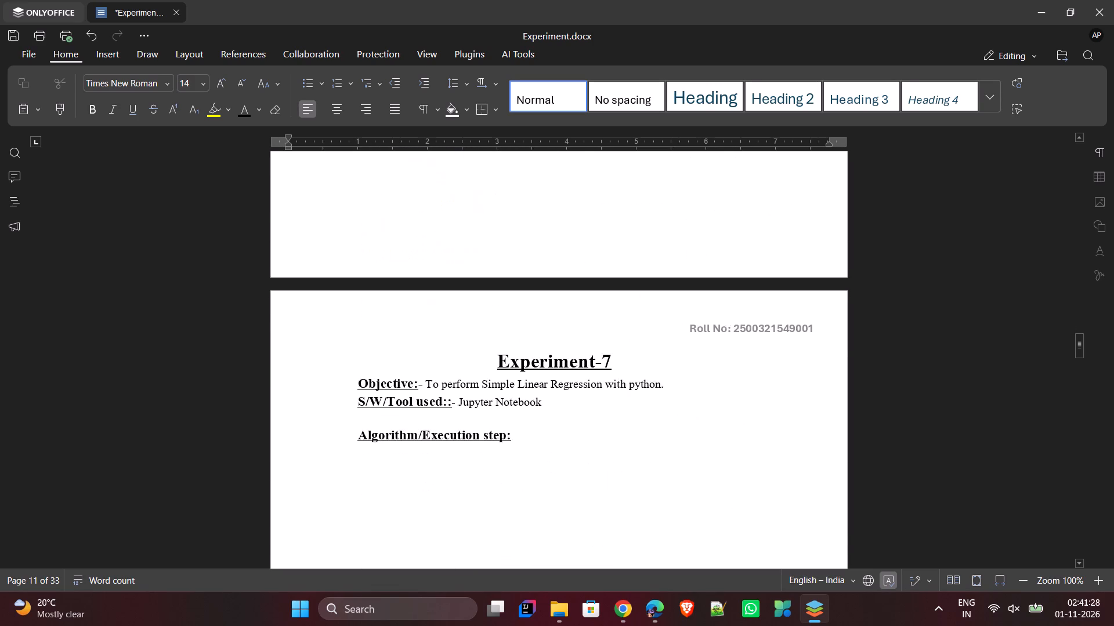
{"action": "scroll", "coordinate": [558, 210], "scroll_direction": "down", "scroll_amount": 6}
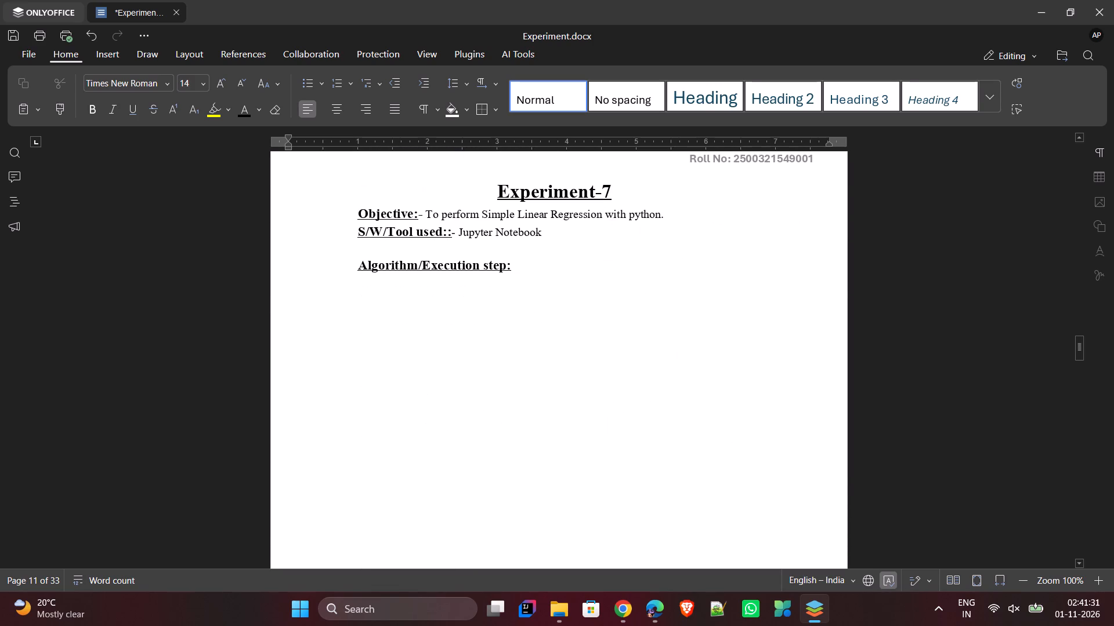
{"action": "scroll", "coordinate": [558, 210], "scroll_direction": "down", "scroll_amount": 6}
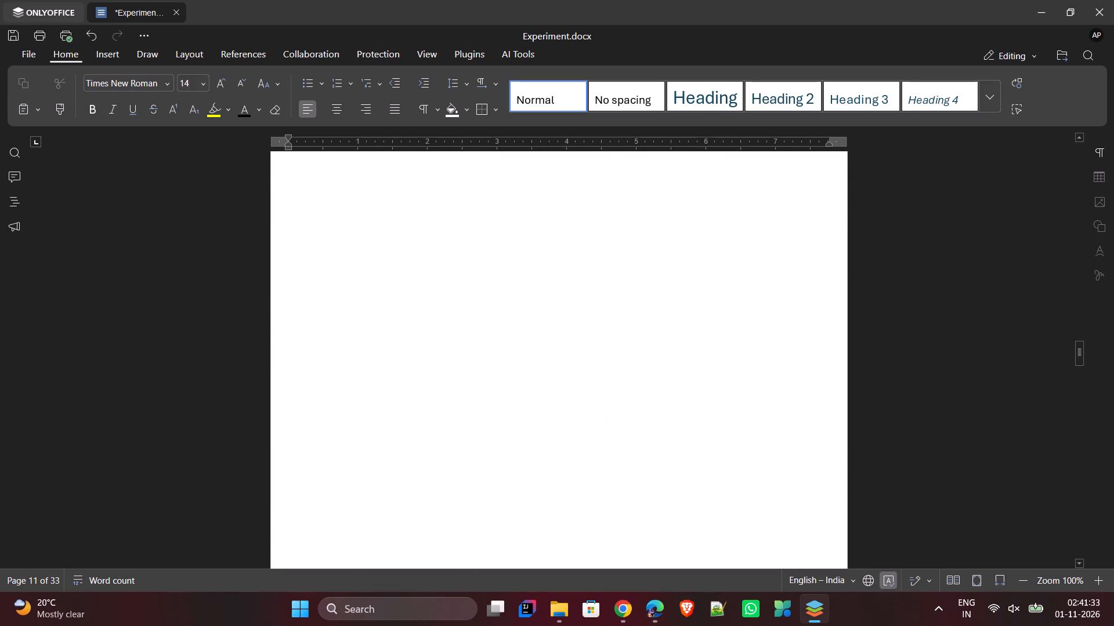
{"action": "scroll", "coordinate": [558, 210], "scroll_direction": "down", "scroll_amount": 6}
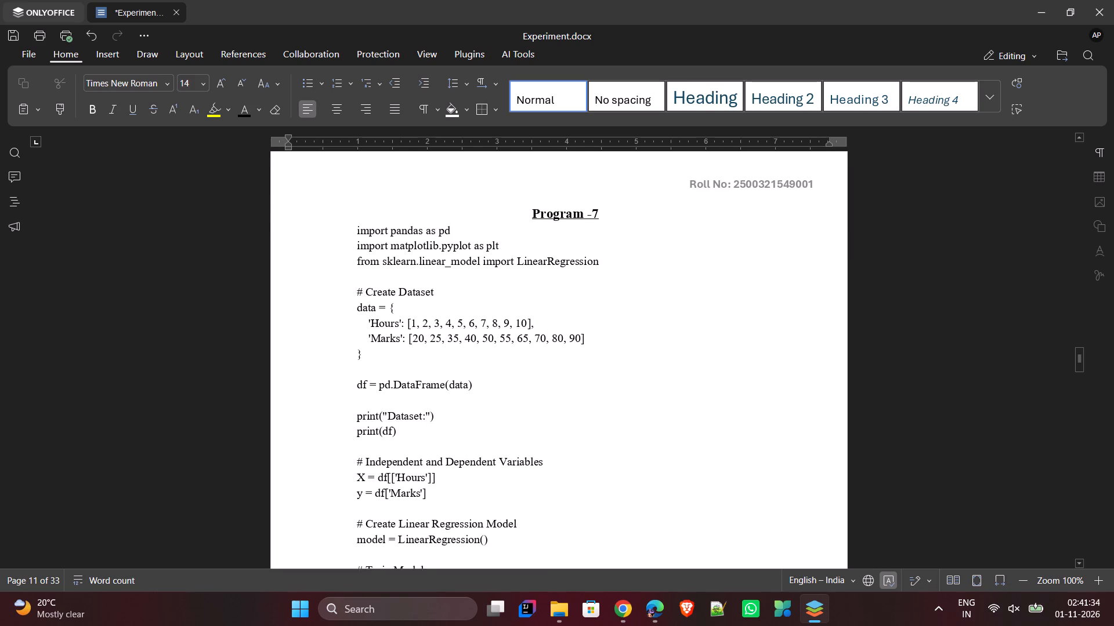
{"action": "scroll", "coordinate": [558, 210], "scroll_direction": "down", "scroll_amount": 6}
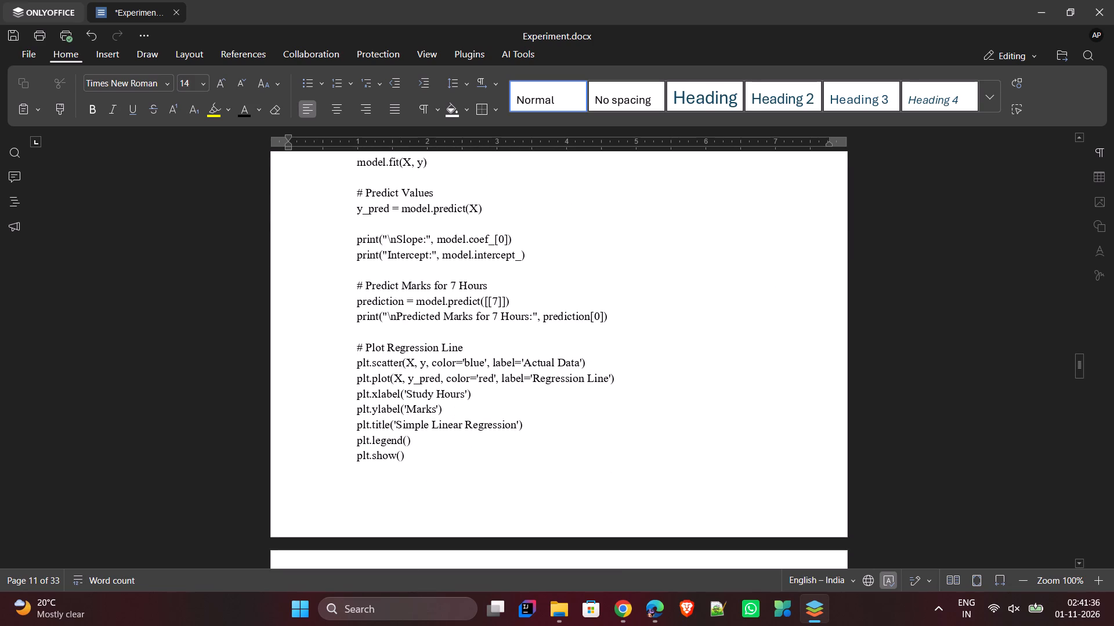
Correct the output heading of Program -7 from "OutPut :" to "Output :-".
{"action": "scroll", "coordinate": [558, 210], "scroll_direction": "down", "scroll_amount": 4}
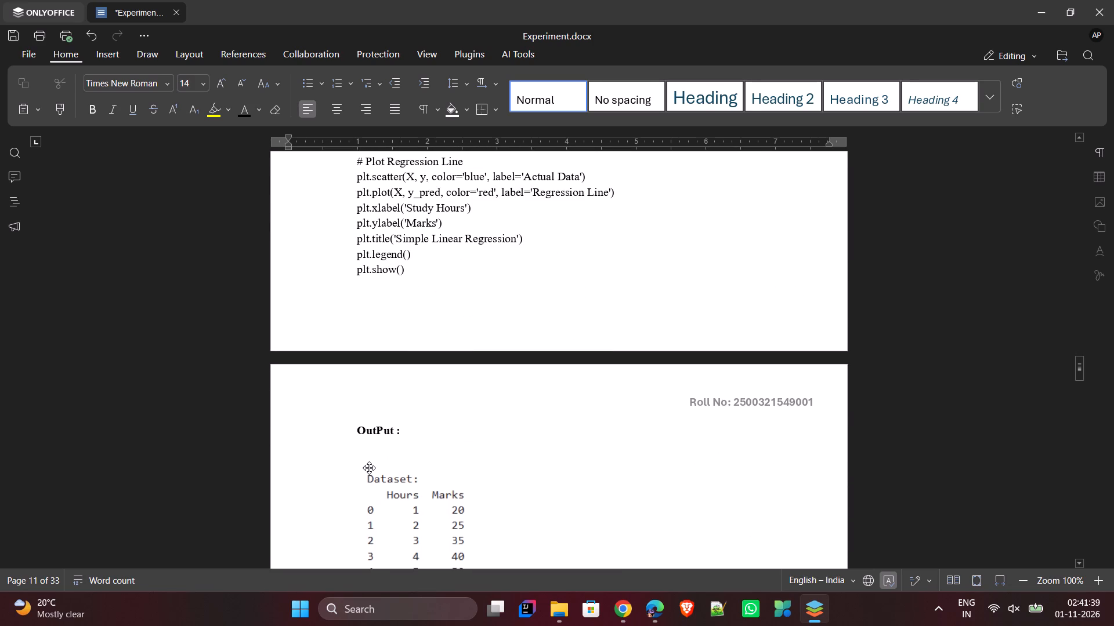
{"action": "left_click", "coordinate": [381, 425]}
{"action": "key", "text": "BackSpace"}
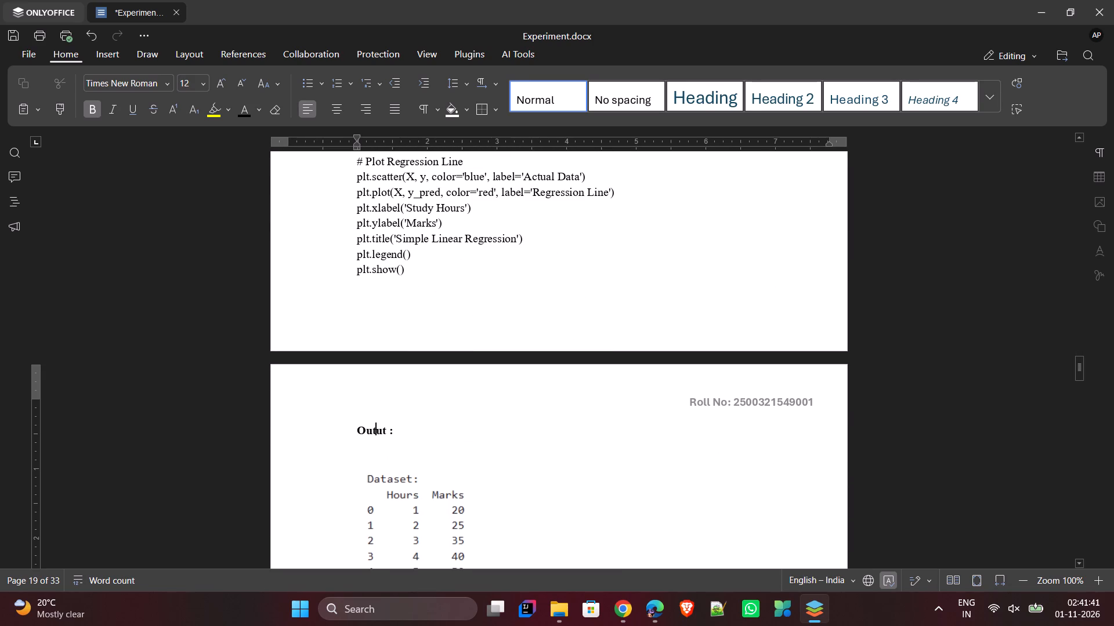
{"action": "key", "text": "p"}
{"action": "left_click", "coordinate": [421, 439]}
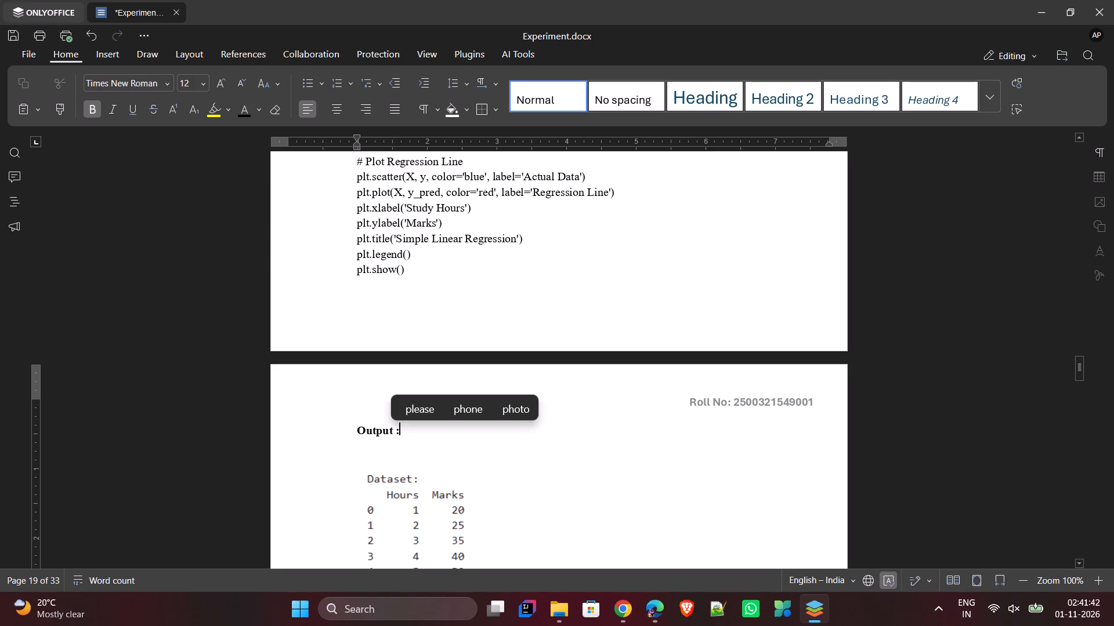
{"action": "key", "text": "minus"}
{"action": "scroll", "coordinate": [421, 439], "scroll_direction": "down", "scroll_amount": 5}
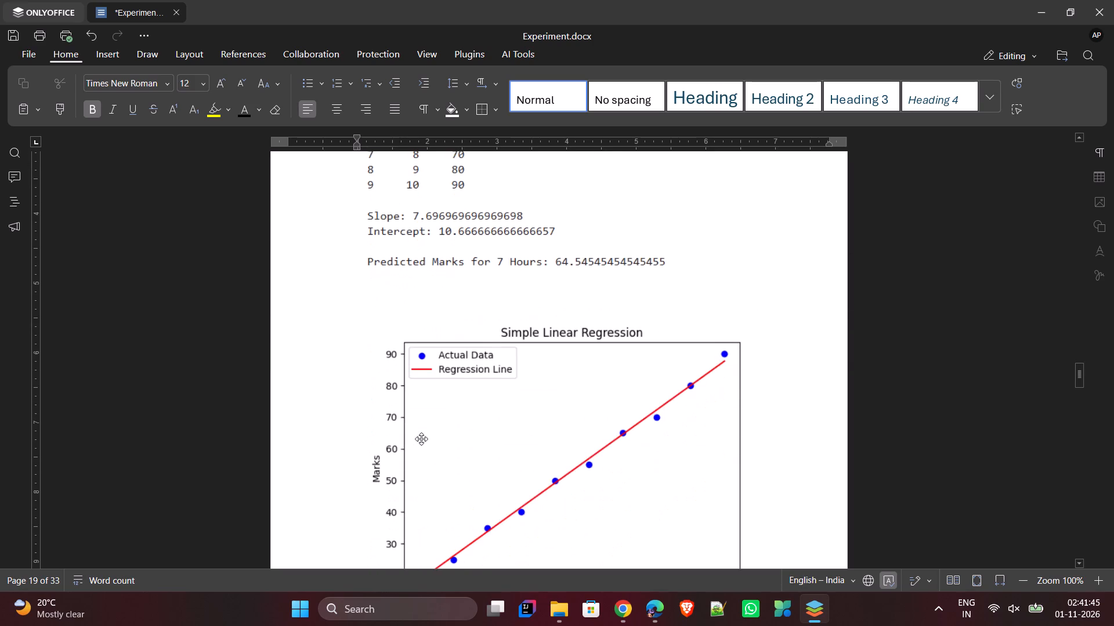
Review the page layout from the Program -7 output through Experiment-8, its code and output, to the start of Experiment-9.
{"action": "scroll", "coordinate": [421, 439], "scroll_direction": "down", "scroll_amount": 8}
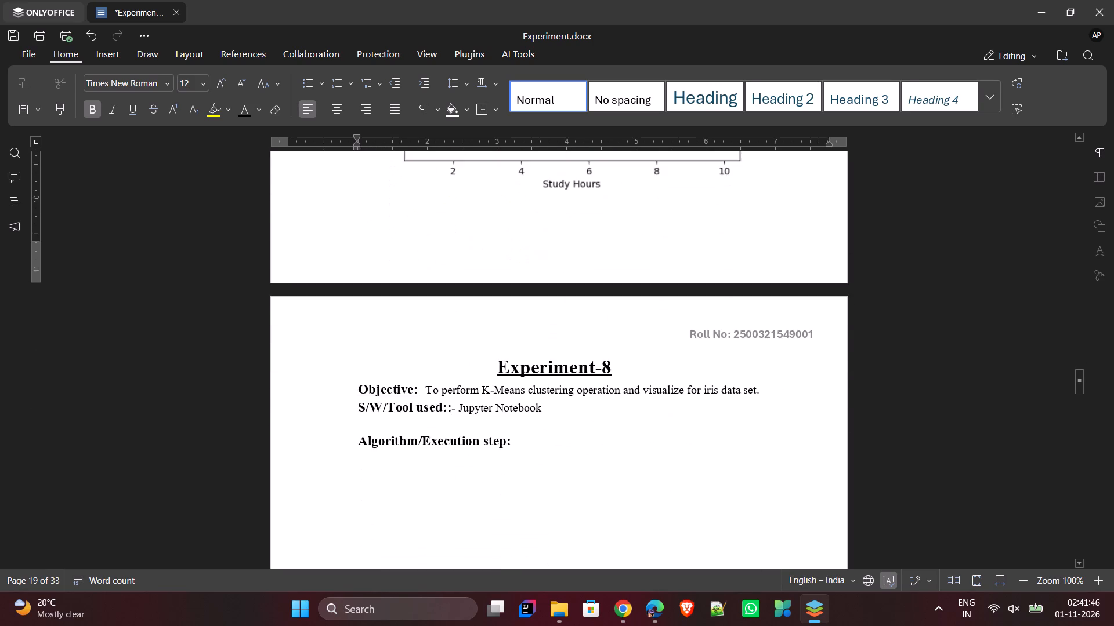
{"action": "scroll", "coordinate": [421, 439], "scroll_direction": "down", "scroll_amount": 8}
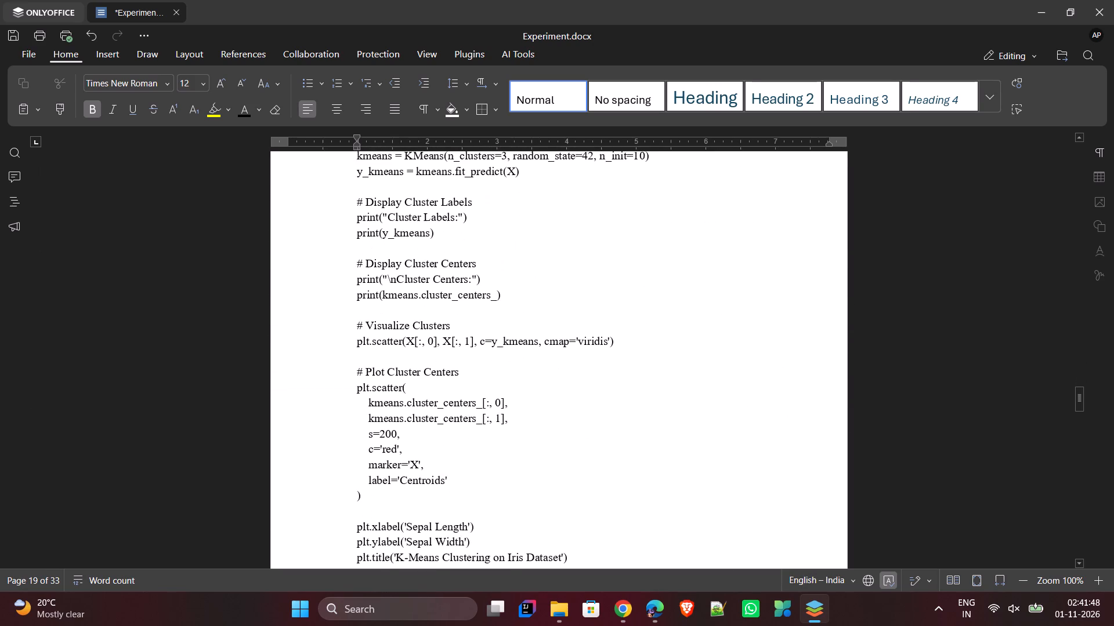
{"action": "scroll", "coordinate": [421, 439], "scroll_direction": "down", "scroll_amount": 8}
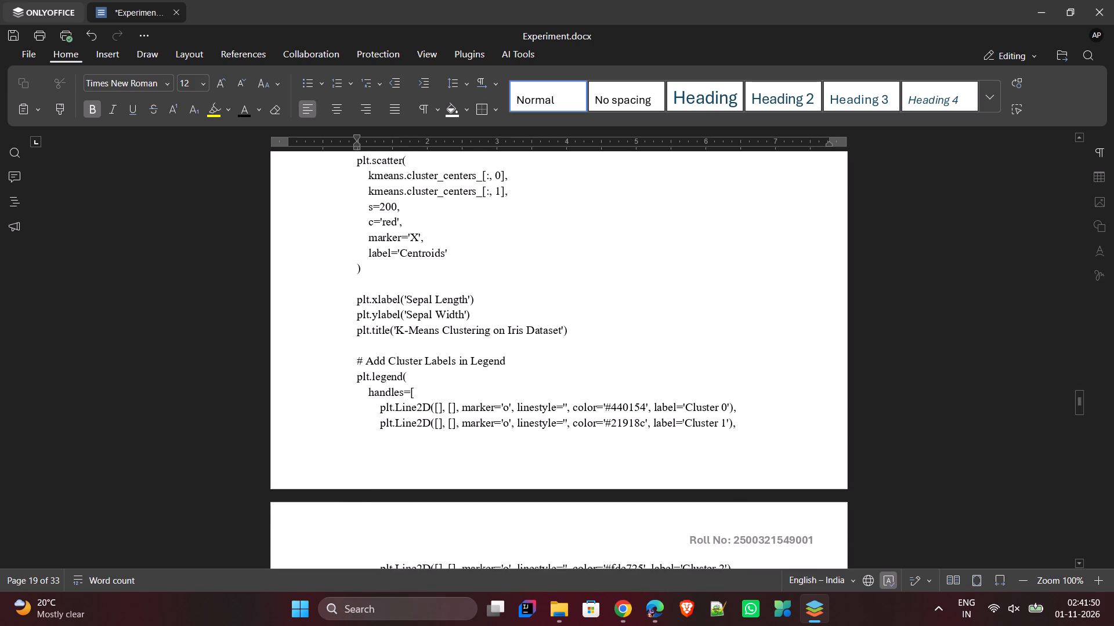
{"action": "scroll", "coordinate": [421, 439], "scroll_direction": "down", "scroll_amount": 6}
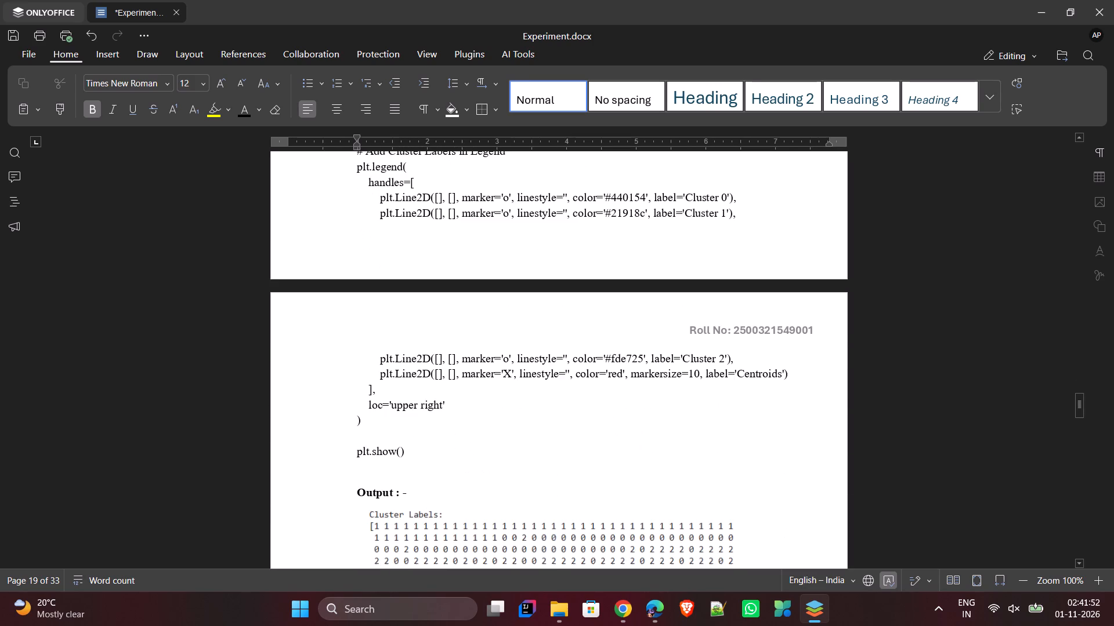
{"action": "scroll", "coordinate": [421, 439], "scroll_direction": "down", "scroll_amount": 3}
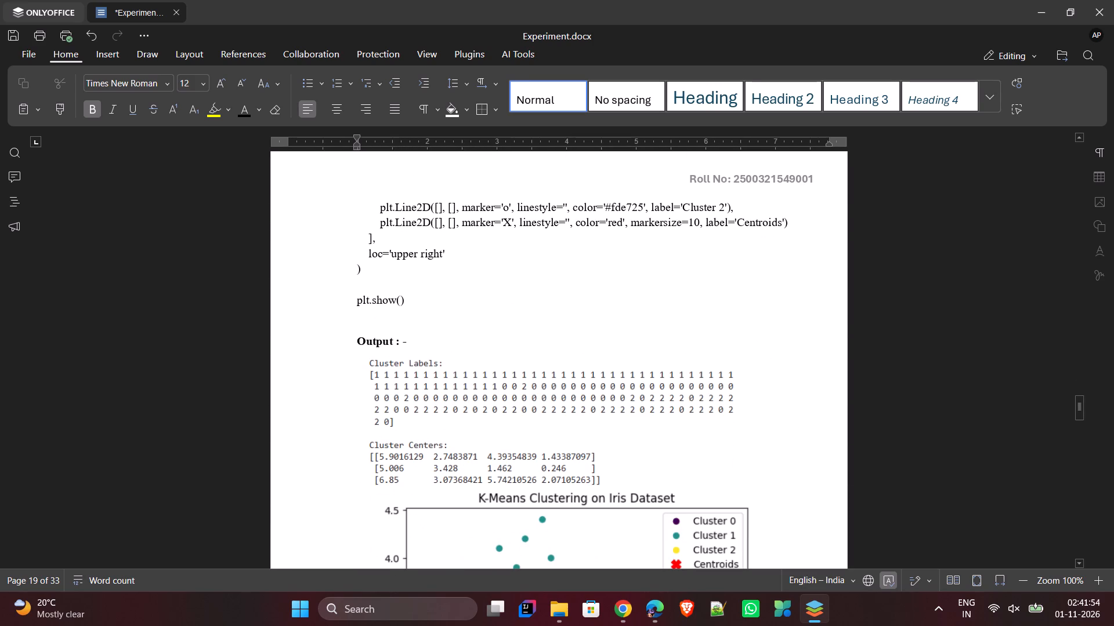
{"action": "left_click_drag", "start_coordinate": [408, 340], "coordinate": [358, 343]}
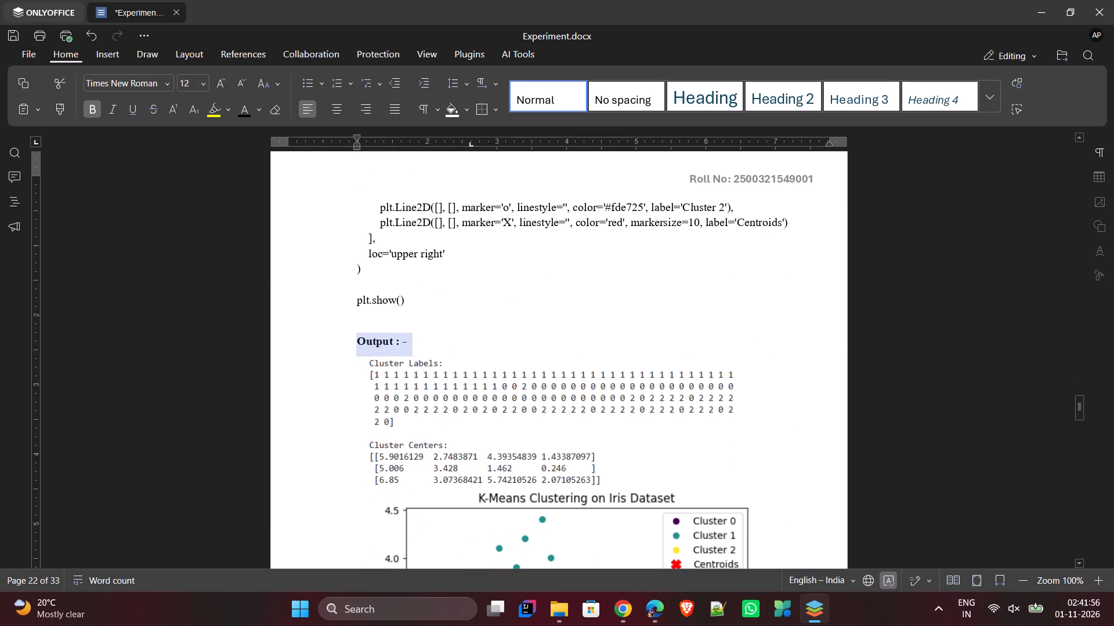
{"action": "left_click", "coordinate": [498, 351]}
{"action": "scroll", "coordinate": [498, 351], "scroll_direction": "down", "scroll_amount": 1}
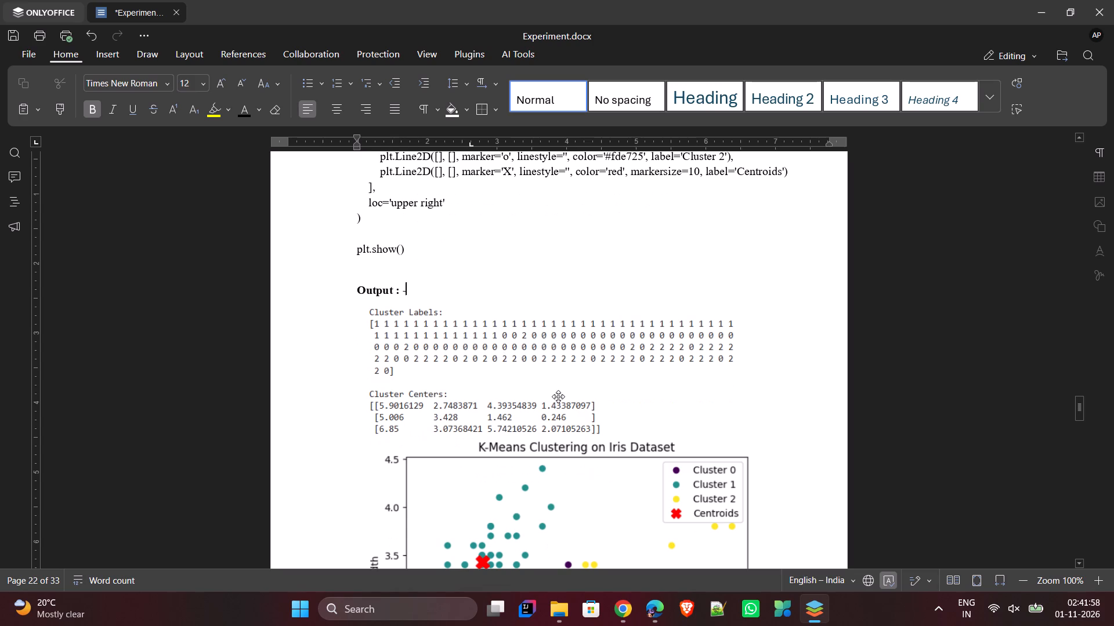
{"action": "left_click", "coordinate": [558, 396]}
{"action": "scroll", "coordinate": [558, 396], "scroll_direction": "down", "scroll_amount": 4}
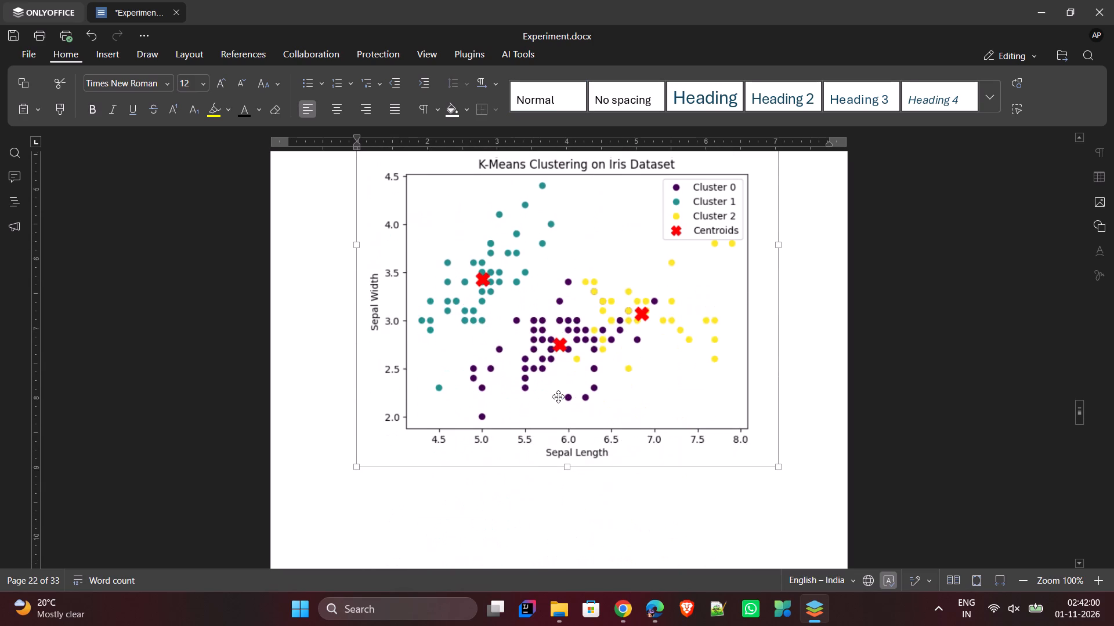
{"action": "scroll", "coordinate": [558, 396], "scroll_direction": "down", "scroll_amount": 6}
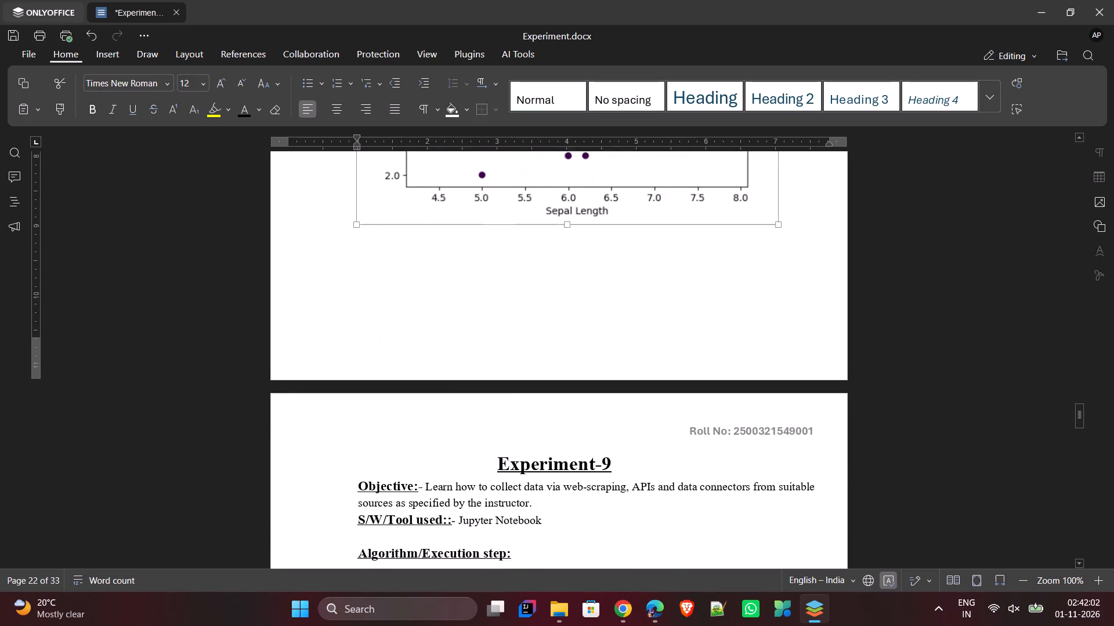
Copy the objective text of Experiment-9 about collecting data via web-scraping, APIs and data connectors.
{"action": "scroll", "coordinate": [558, 396], "scroll_direction": "down", "scroll_amount": 2}
{"action": "left_click_drag", "start_coordinate": [426, 424], "coordinate": [432, 427]}
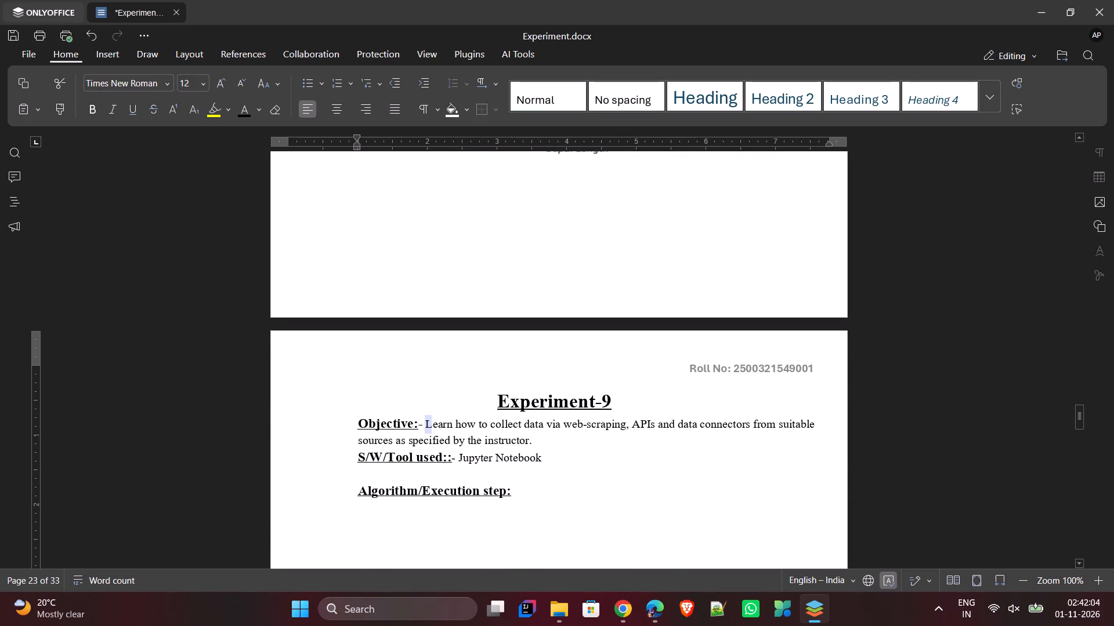
{"action": "left_click_drag", "start_coordinate": [432, 427], "coordinate": [534, 442]}
{"action": "key", "text": "ctrl+c"}
{"action": "scroll", "coordinate": [534, 442], "scroll_direction": "down", "scroll_amount": 4}
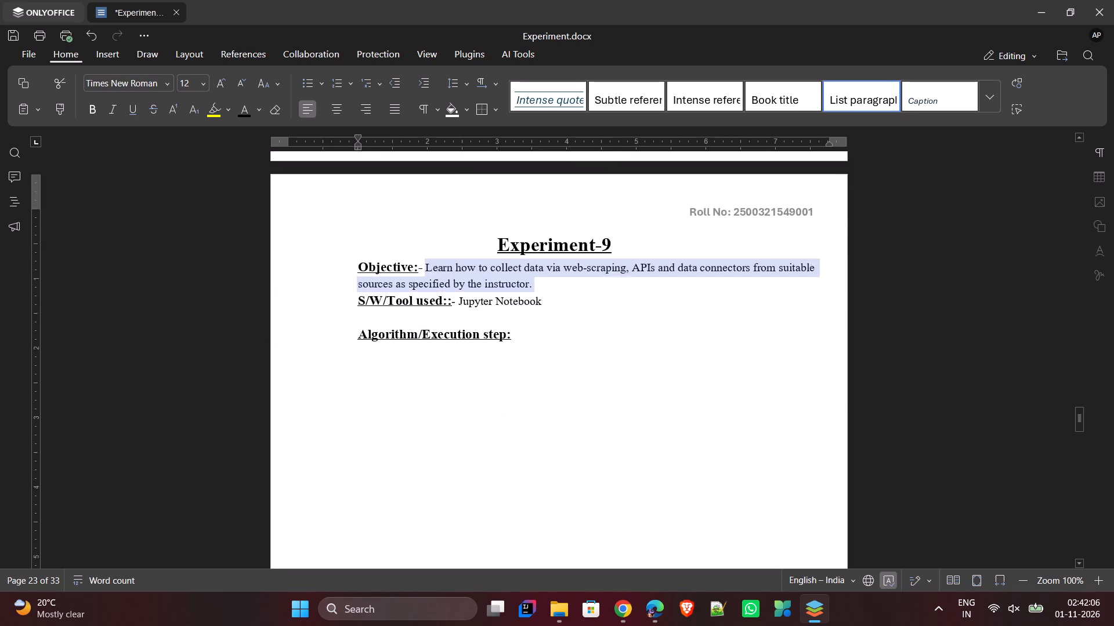
{"action": "scroll", "coordinate": [534, 442], "scroll_direction": "down", "scroll_amount": 13}
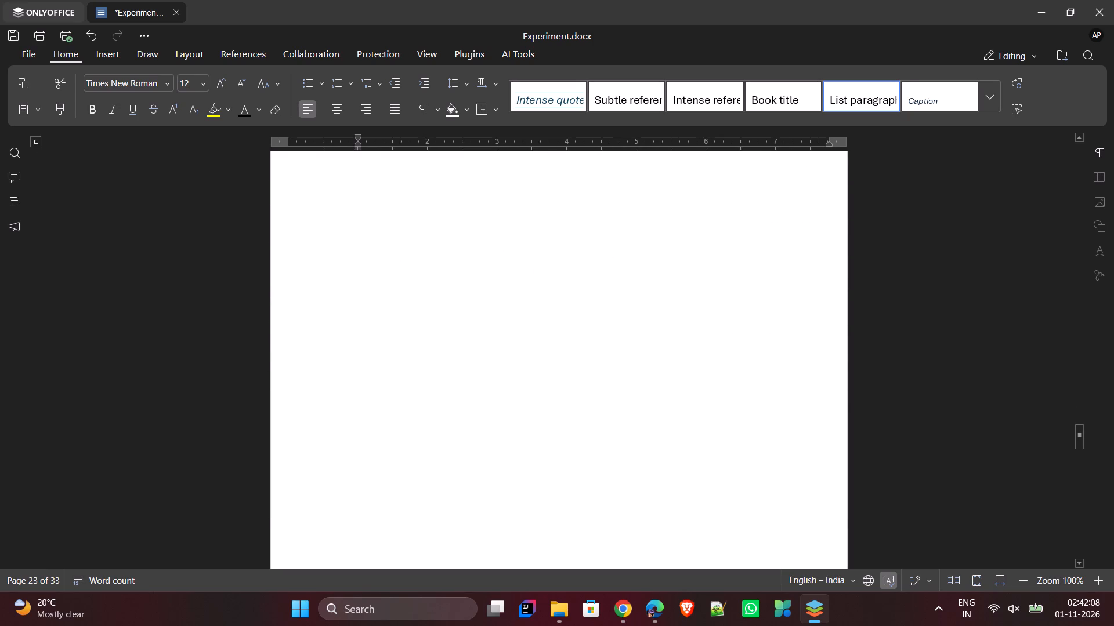
{"action": "scroll", "coordinate": [534, 442], "scroll_direction": "down", "scroll_amount": 13}
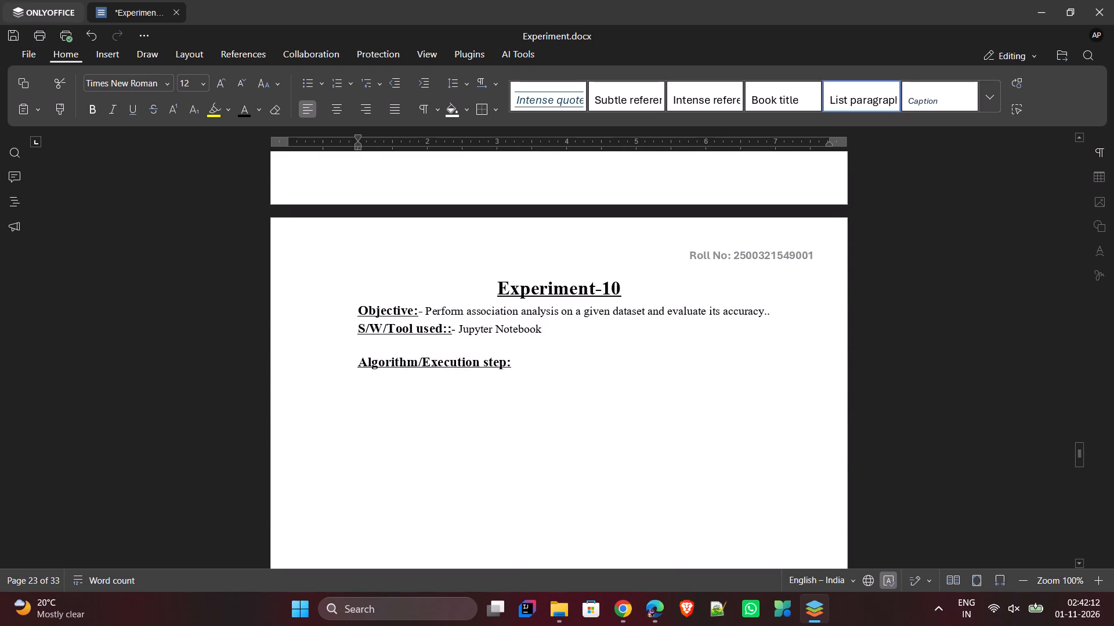
{"action": "scroll", "coordinate": [534, 442], "scroll_direction": "down", "scroll_amount": 9}
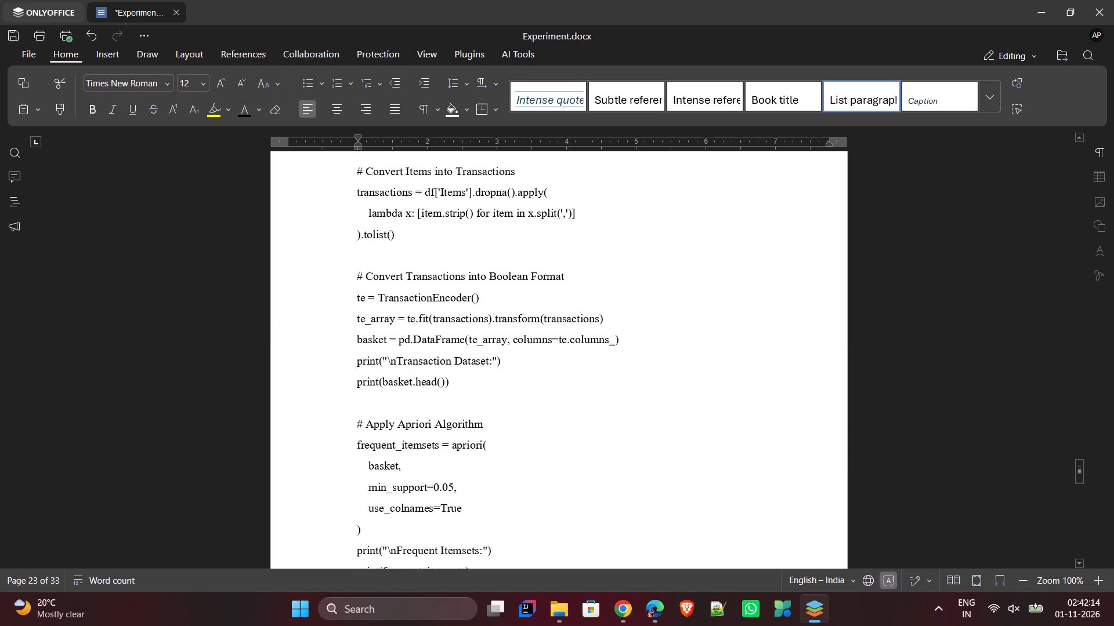
{"action": "scroll", "coordinate": [534, 442], "scroll_direction": "down", "scroll_amount": 9}
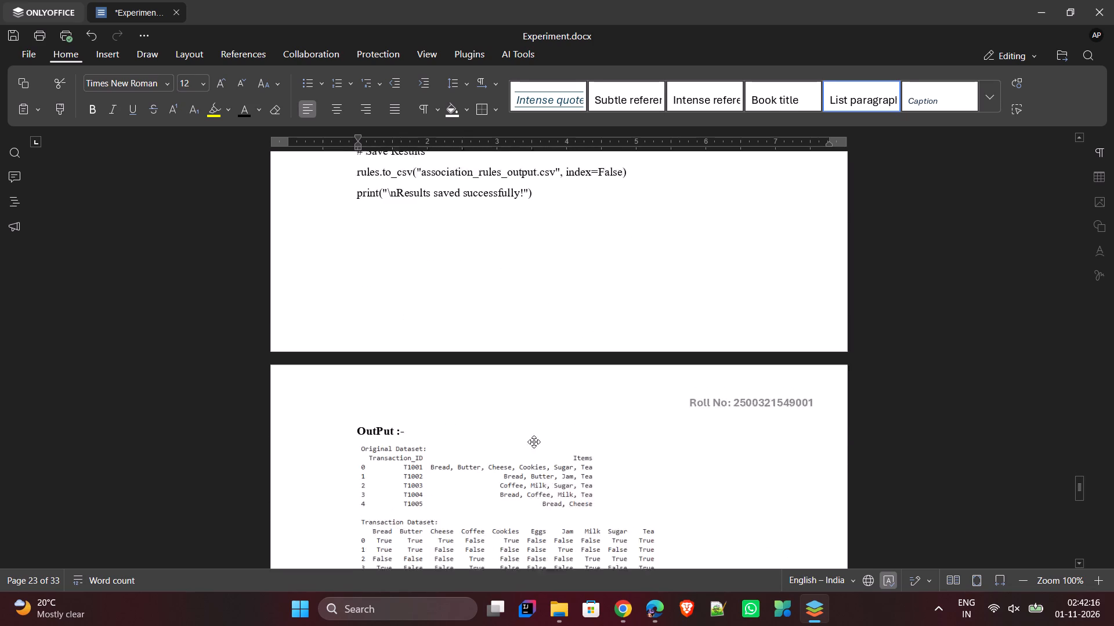
{"action": "scroll", "coordinate": [534, 442], "scroll_direction": "down", "scroll_amount": 7}
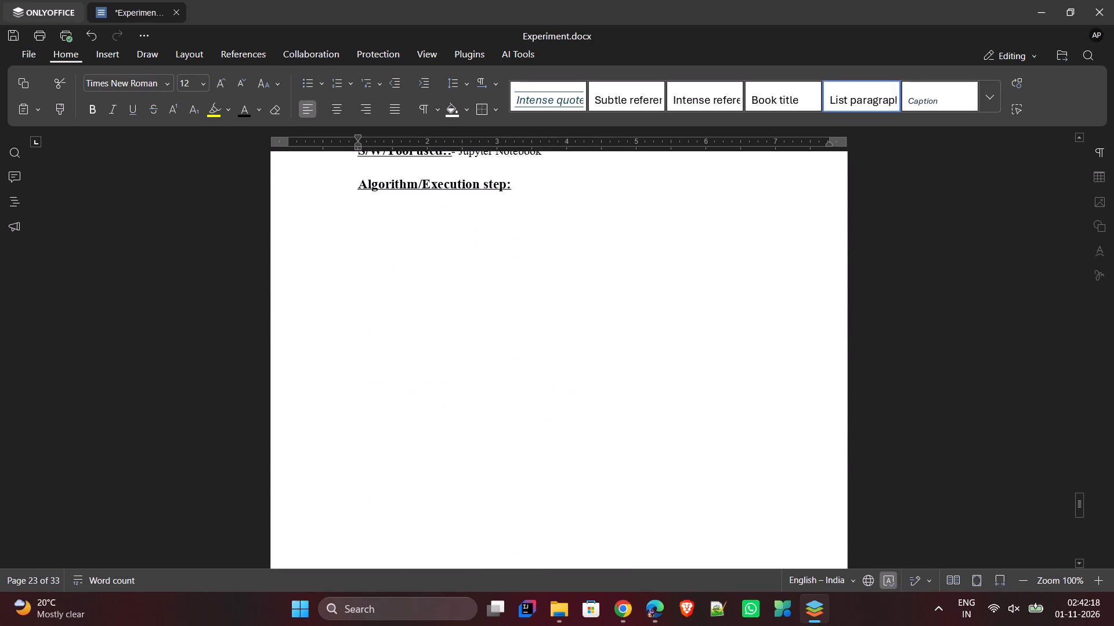
{"action": "scroll", "coordinate": [534, 442], "scroll_direction": "down", "scroll_amount": 7}
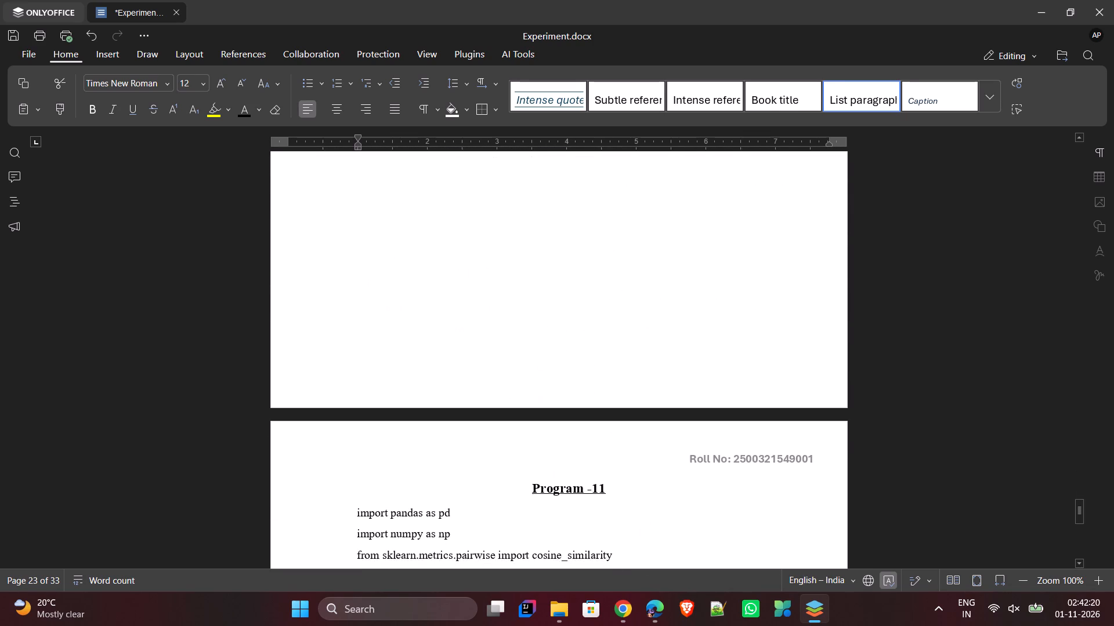
{"action": "scroll", "coordinate": [534, 442], "scroll_direction": "down", "scroll_amount": 8}
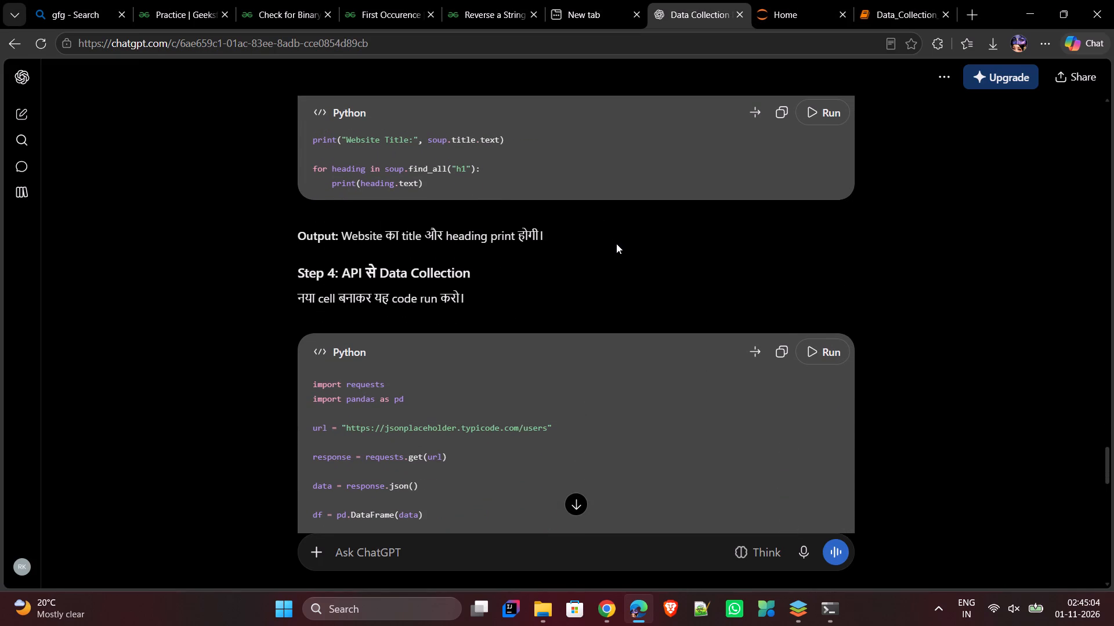
{"action": "left_click", "coordinate": [775, 350]}
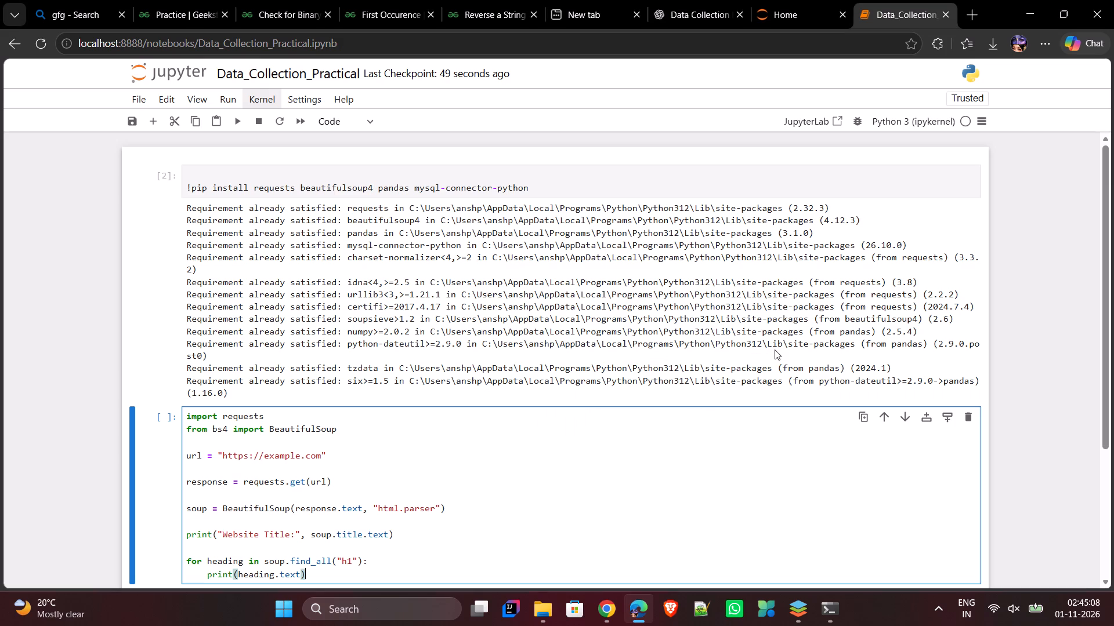
{"action": "scroll", "coordinate": [588, 401], "scroll_direction": "down", "scroll_amount": 1}
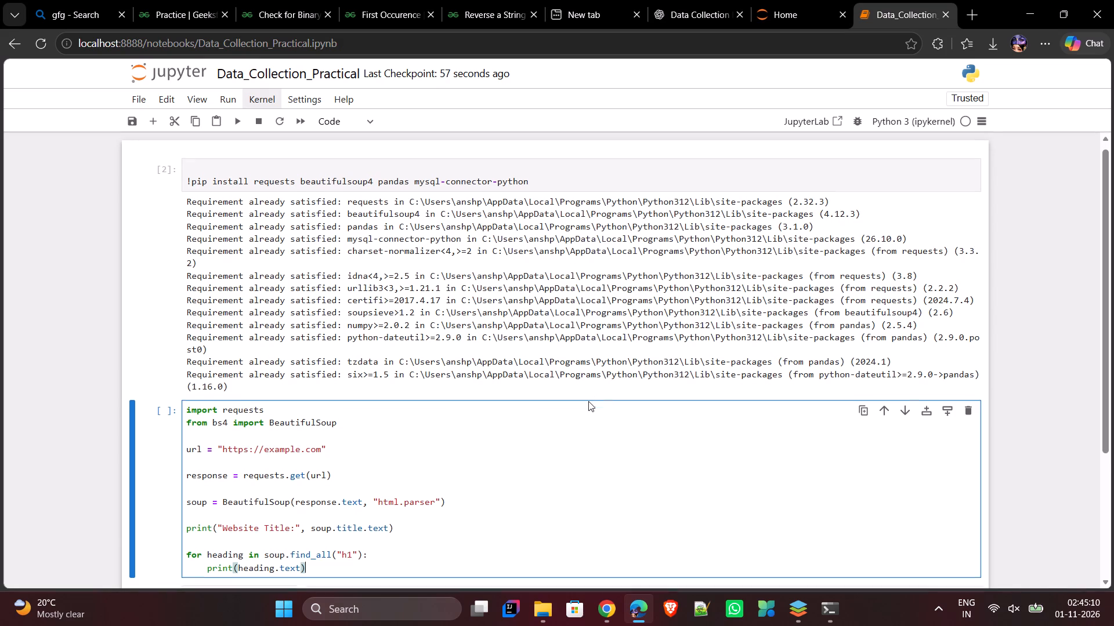
{"action": "scroll", "coordinate": [588, 401], "scroll_direction": "down", "scroll_amount": 1}
{"action": "left_click", "coordinate": [572, 412]}
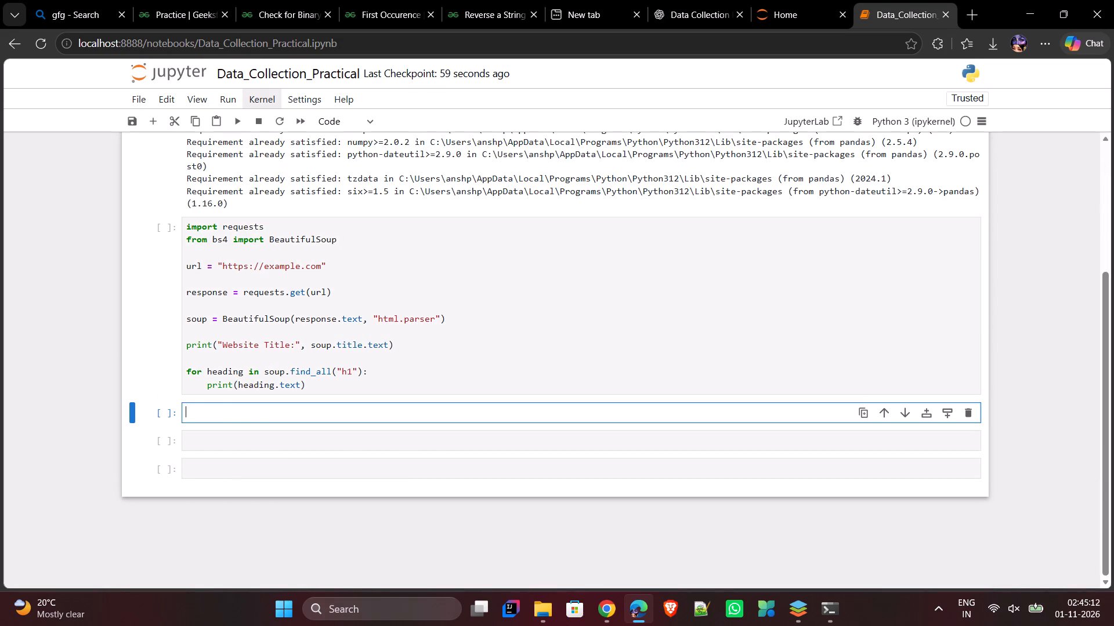
{"action": "key", "text": "ctrl+v"}
Run the web scraping cell and the API data collection cell in the notebook.
{"action": "left_click", "coordinate": [539, 312]}
{"action": "key", "text": "shift+Return"}
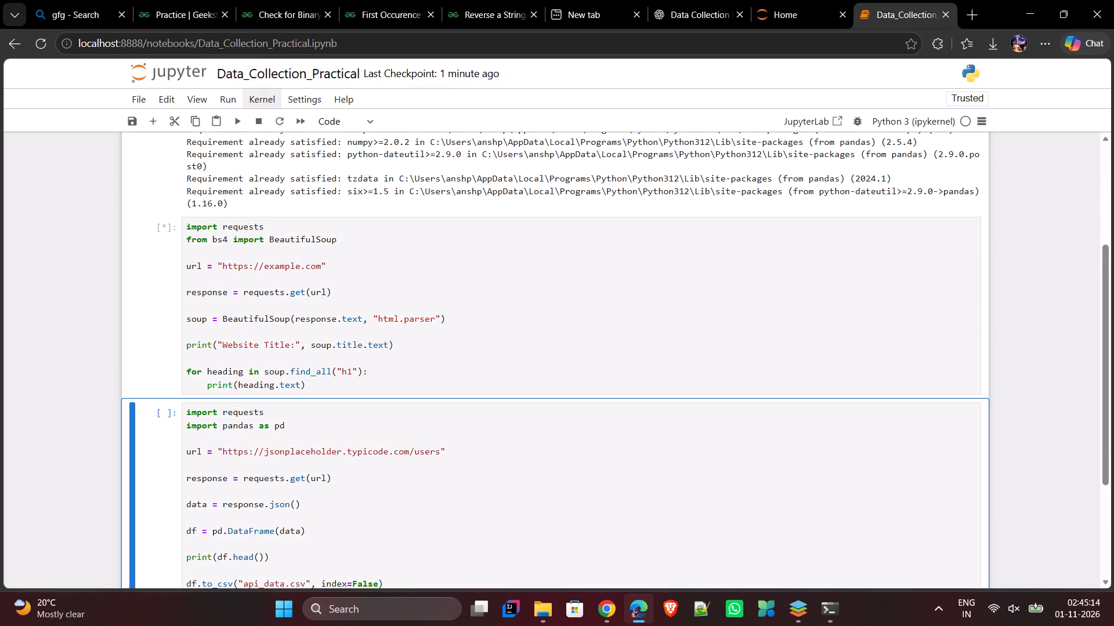
{"action": "key", "text": "shift+Return"}
{"action": "scroll", "coordinate": [539, 312], "scroll_direction": "down", "scroll_amount": 1}
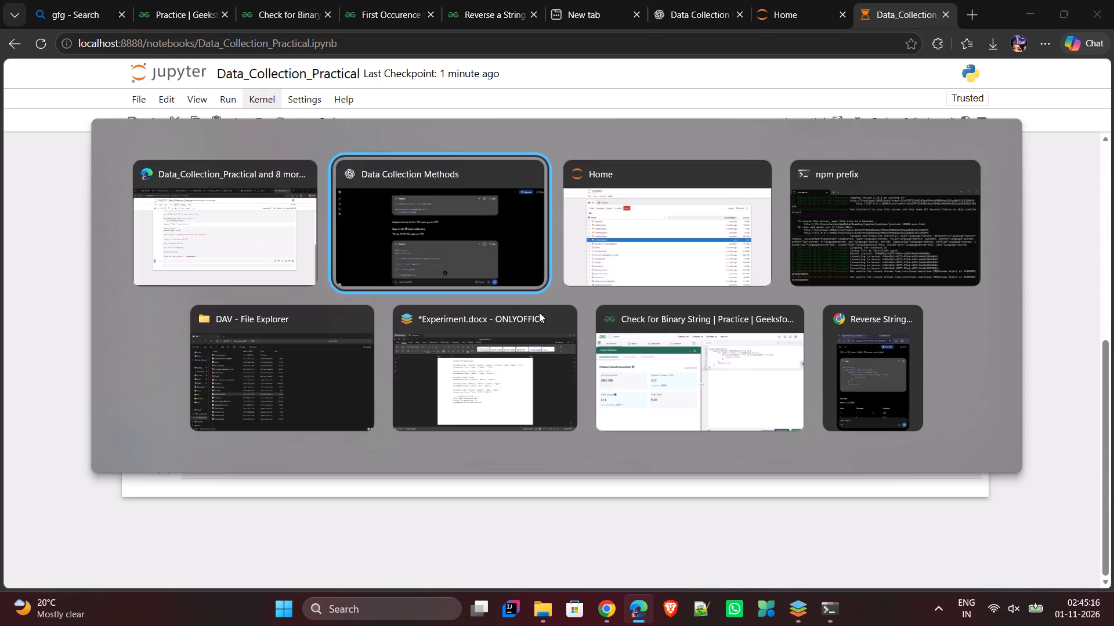
Copy the SQL code that creates the student database and students table from ChatGPT's Step 5, Data Connectors (MySQL).
{"action": "scroll", "coordinate": [468, 320], "scroll_direction": "down", "scroll_amount": 4}
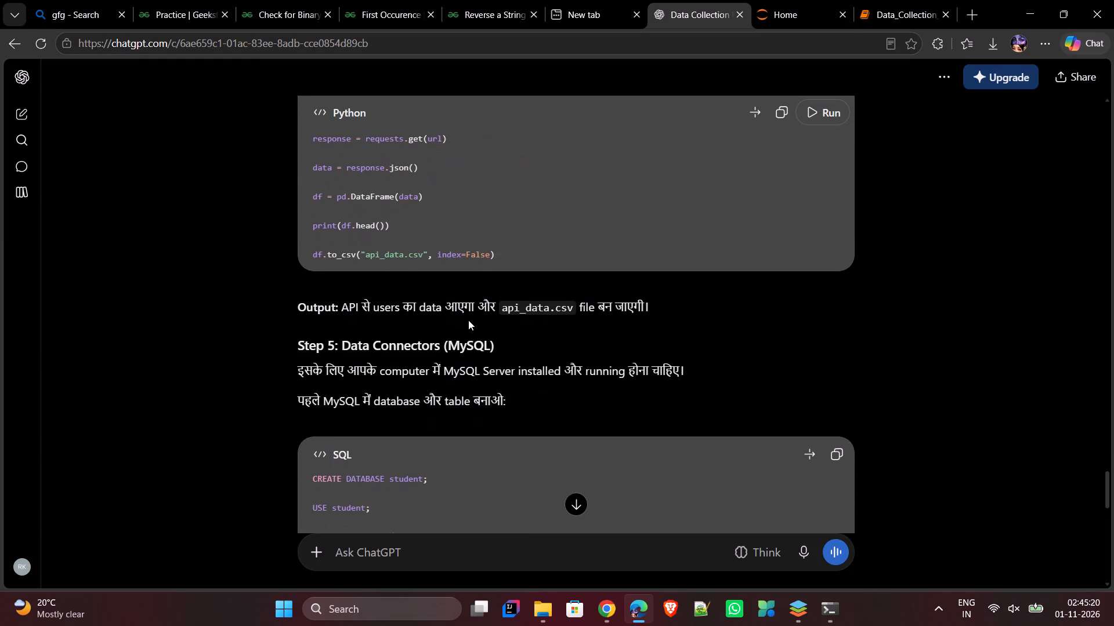
{"action": "scroll", "coordinate": [468, 320], "scroll_direction": "down", "scroll_amount": 2}
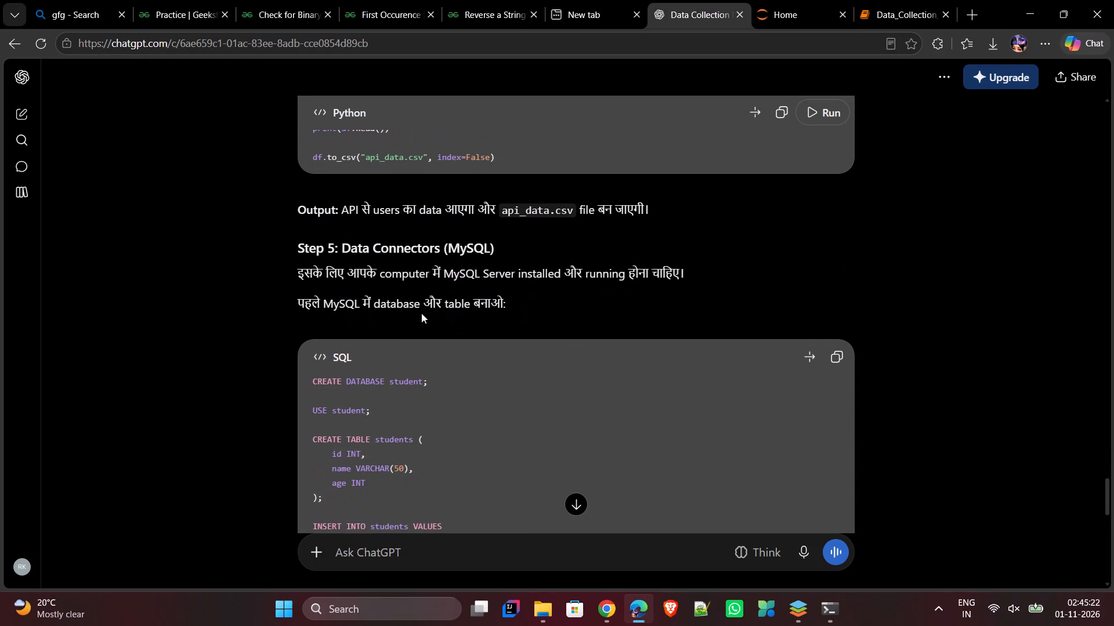
{"action": "left_click", "coordinate": [834, 359]}
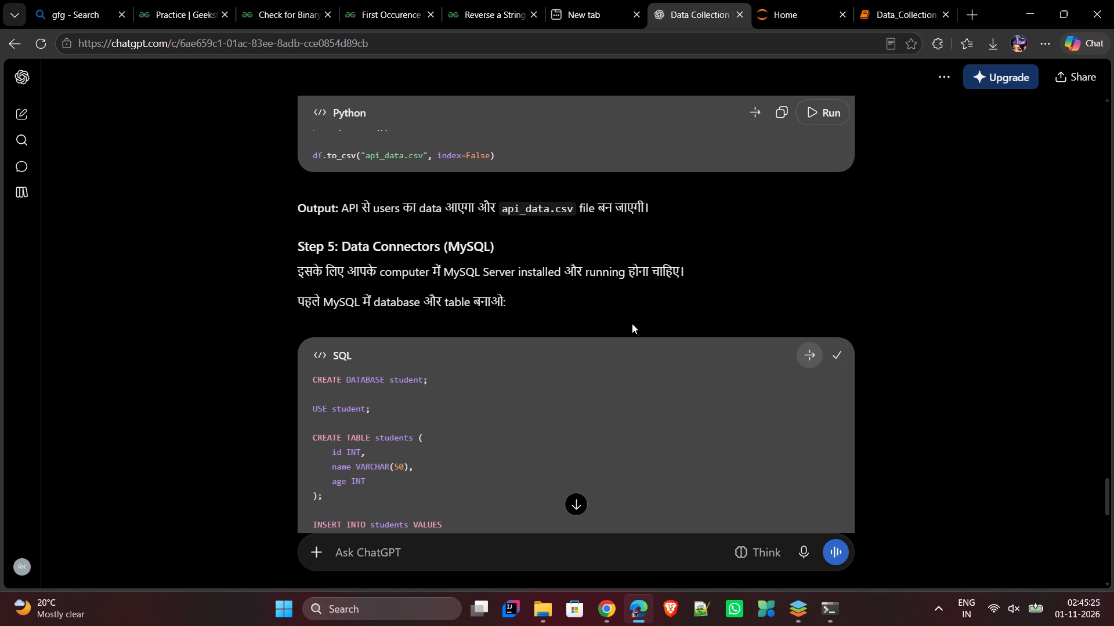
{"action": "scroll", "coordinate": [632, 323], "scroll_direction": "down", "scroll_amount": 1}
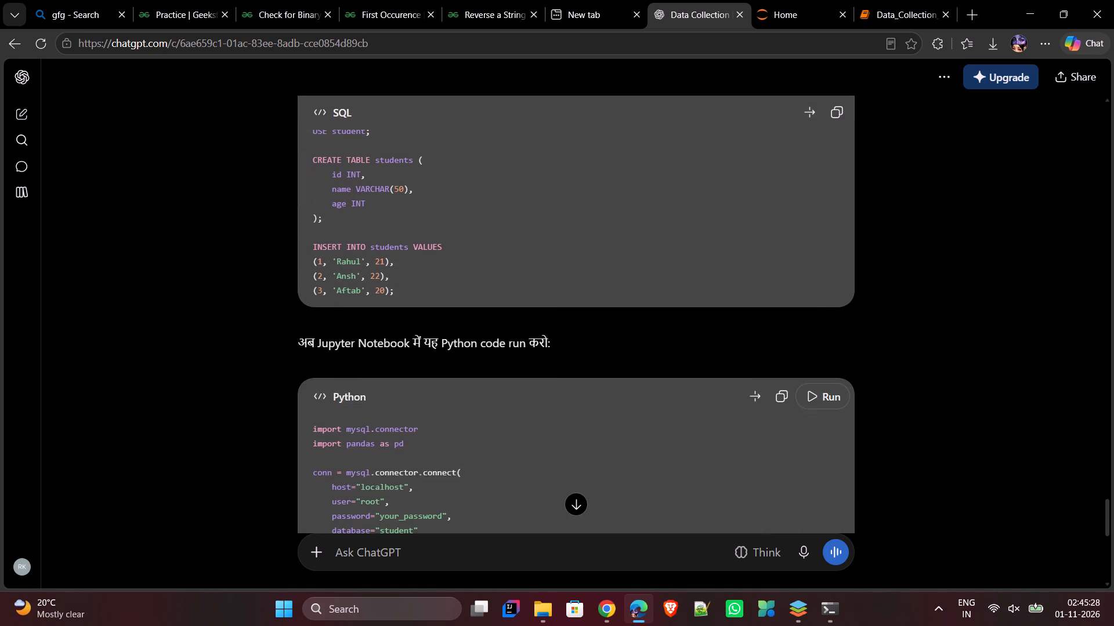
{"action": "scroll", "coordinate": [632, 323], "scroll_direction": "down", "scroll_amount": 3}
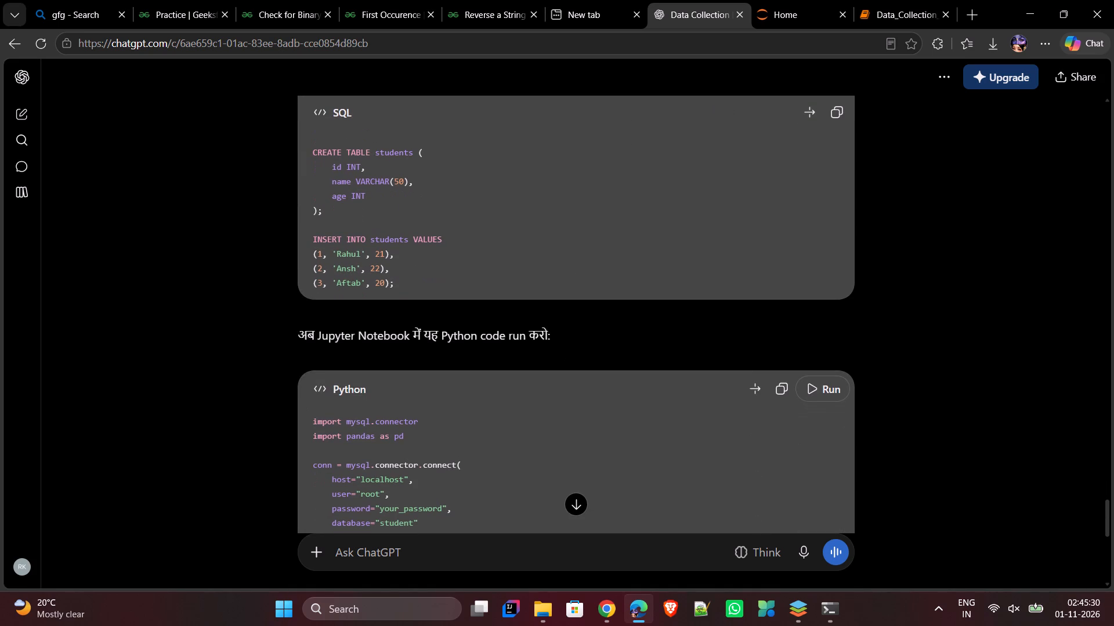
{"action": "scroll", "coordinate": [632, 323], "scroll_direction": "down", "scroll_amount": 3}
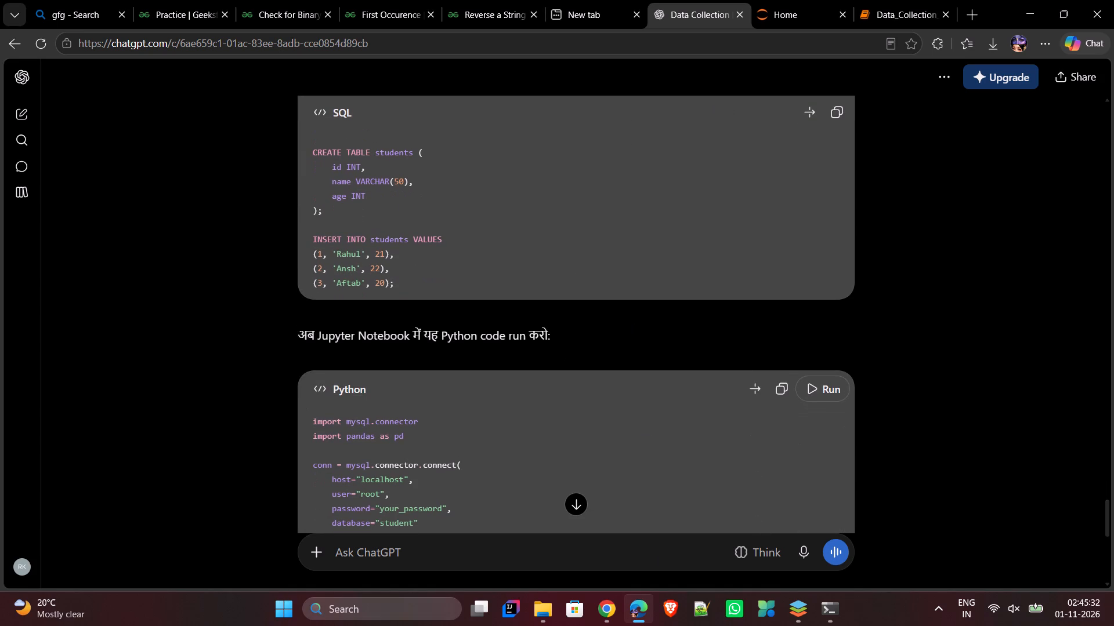
Launch MySQL Workbench and go to its list of saved MySQL connections.
{"action": "left_click", "coordinate": [411, 620]}
{"action": "type", "text": "my"}
{"action": "key", "text": "Return"}
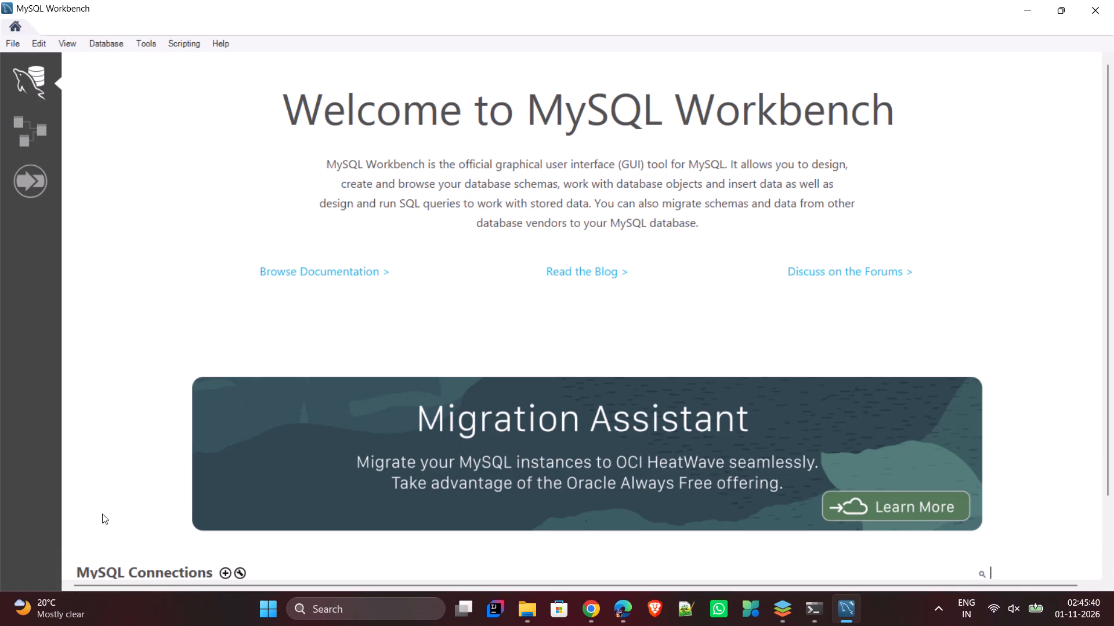
{"action": "scroll", "coordinate": [102, 514], "scroll_direction": "down", "scroll_amount": 3}
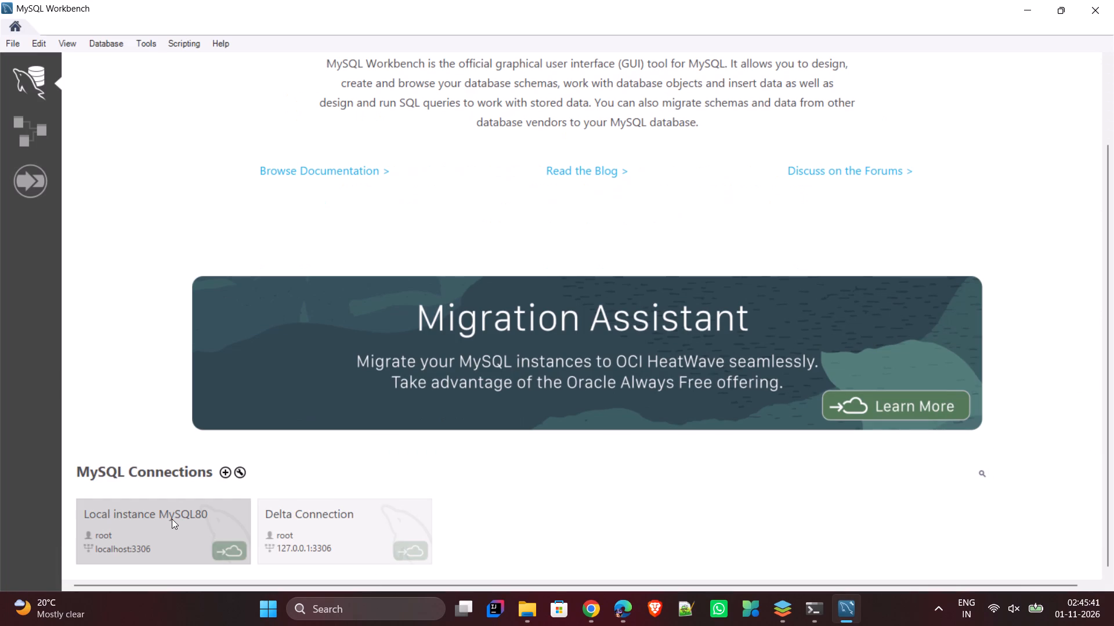
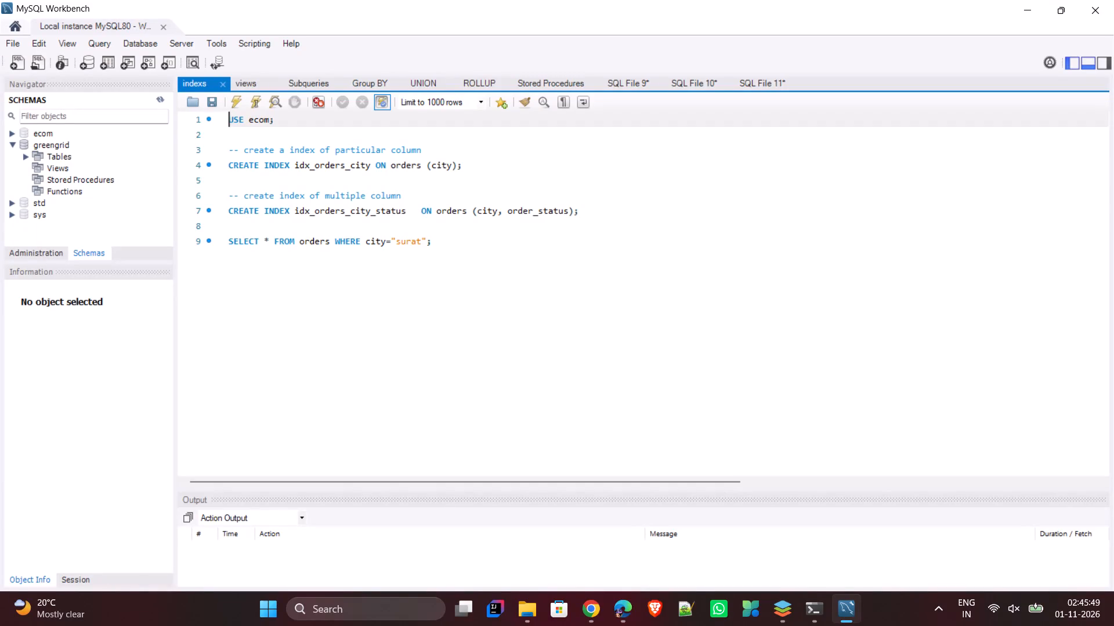
Paste the copied student database script into a new SQL query tab.
{"action": "left_click", "coordinate": [17, 60]}
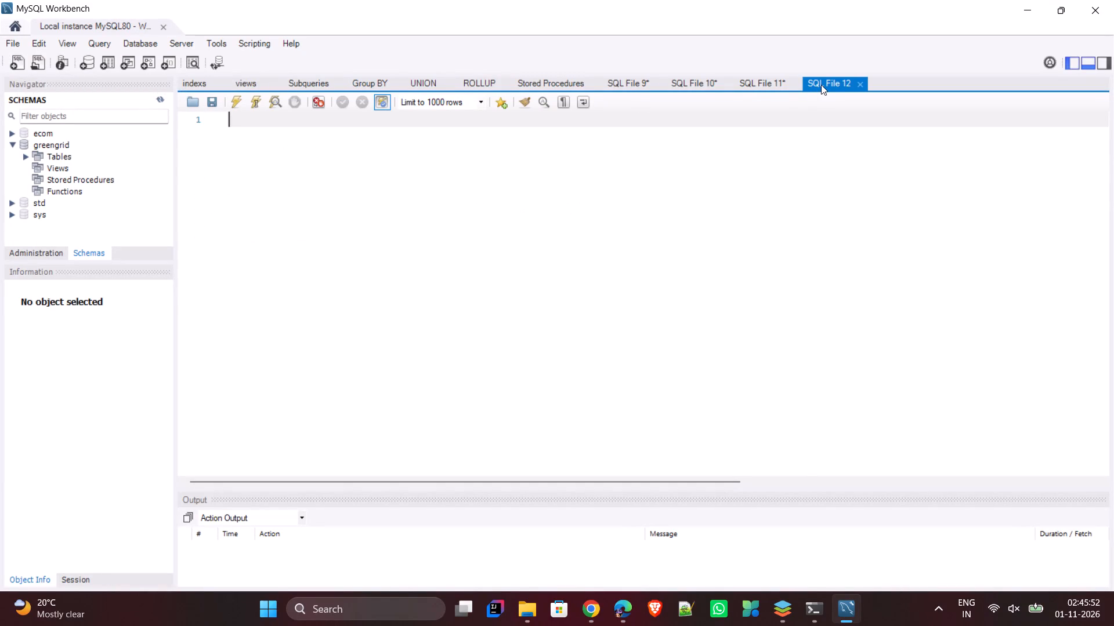
{"action": "key", "text": "ctrl+v"}
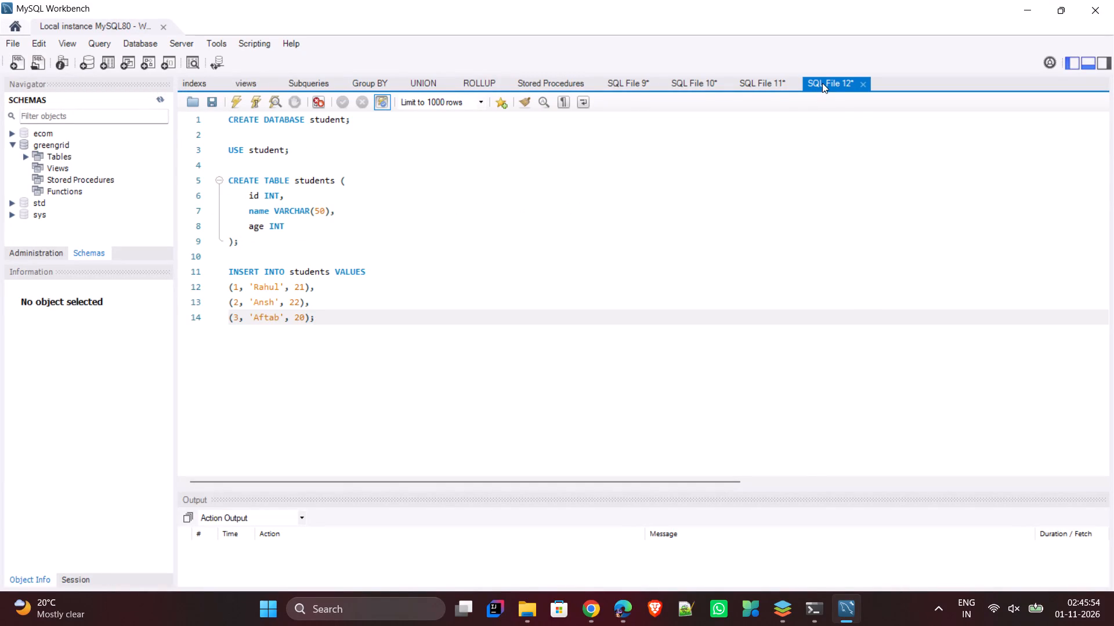
Save the SQL script as prac9 in the DAV folder on the D: drive.
{"action": "key", "text": "ctrl+s"}
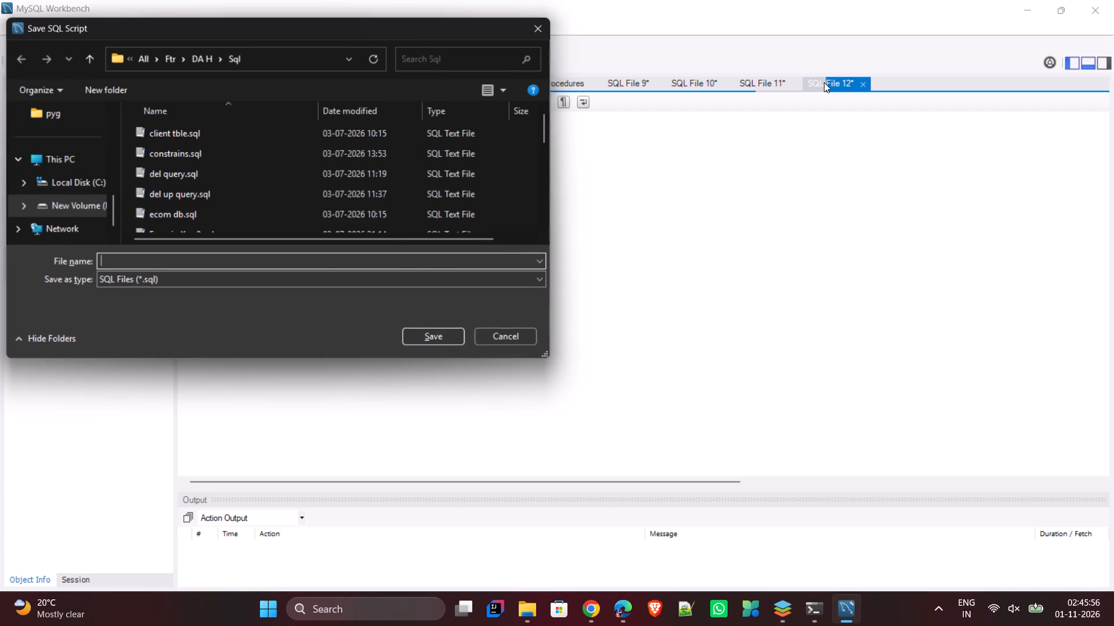
{"action": "left_click", "coordinate": [88, 182]}
{"action": "left_click", "coordinate": [84, 206]}
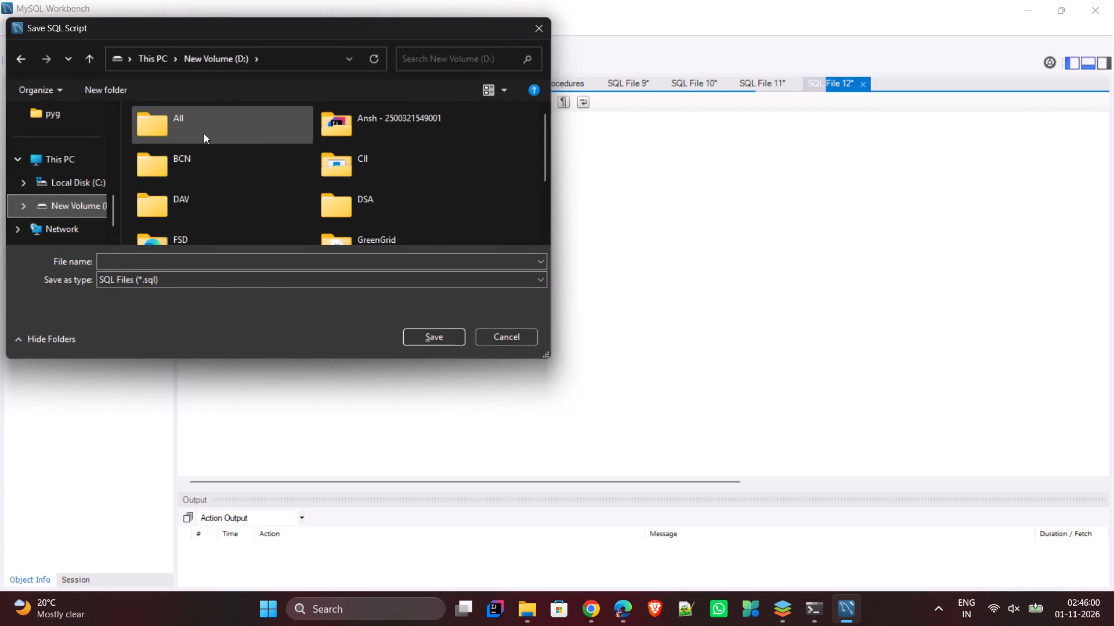
{"action": "double_click", "coordinate": [320, 173]}
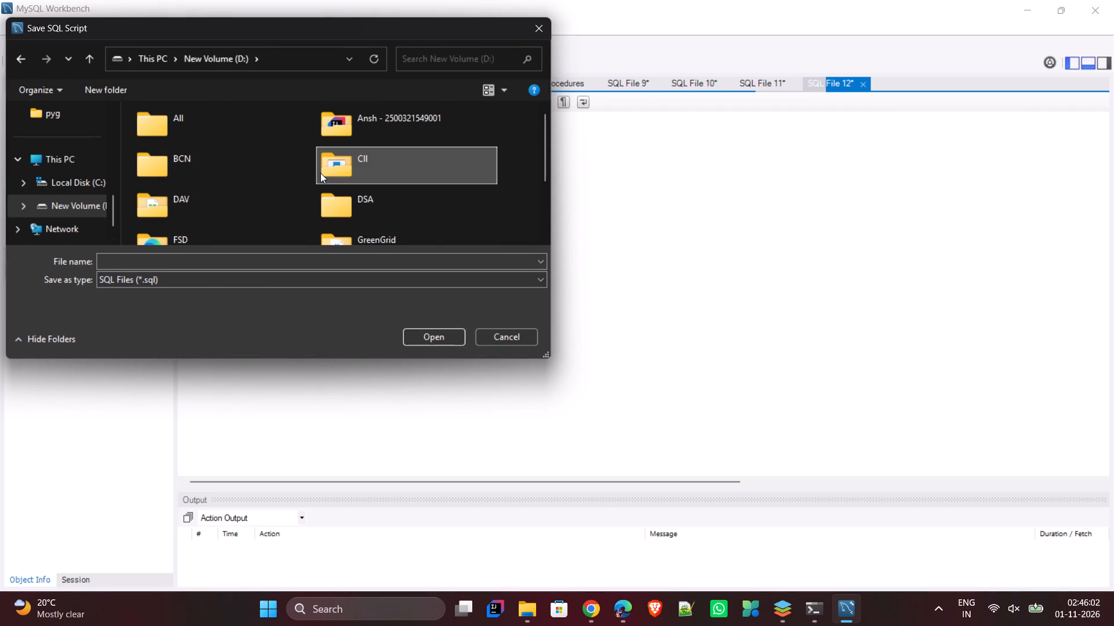
{"action": "key", "text": "BackSpace"}
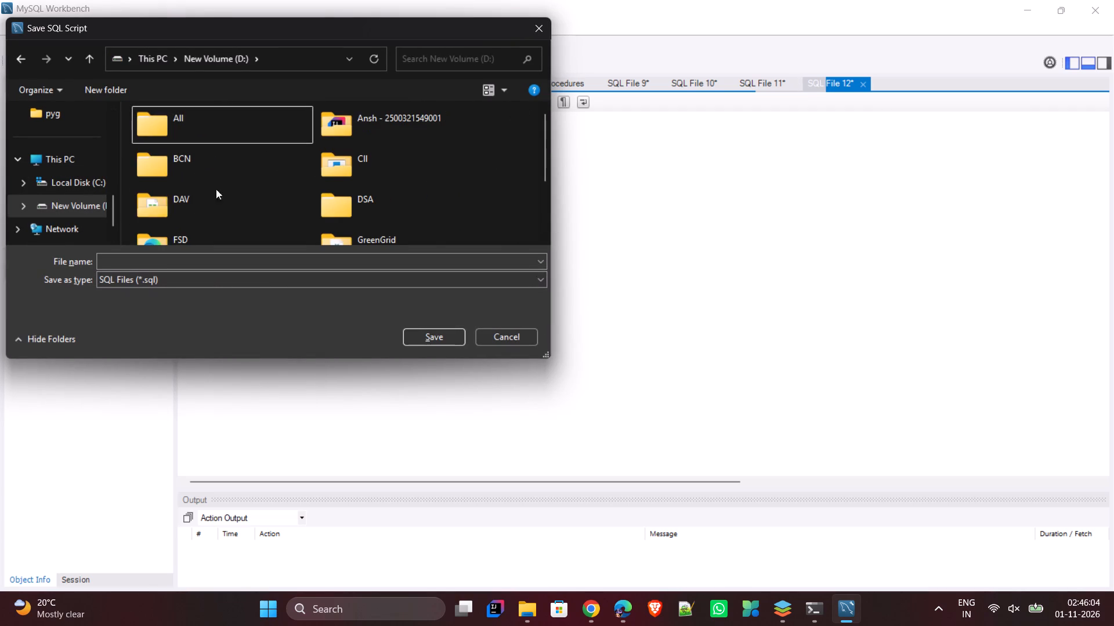
{"action": "double_click", "coordinate": [214, 192]}
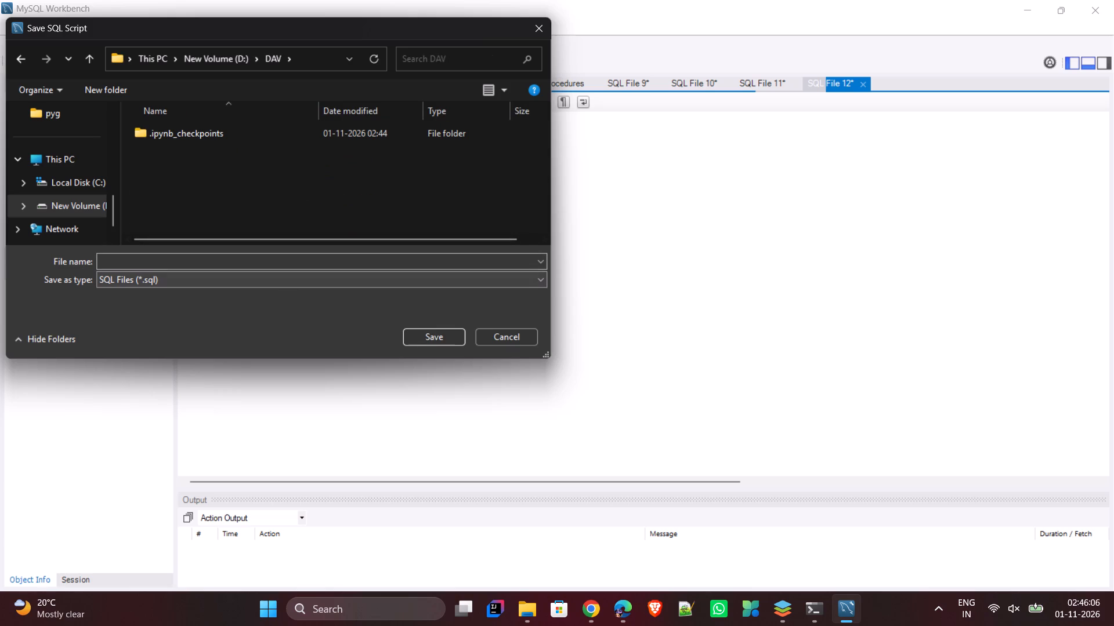
{"action": "left_click", "coordinate": [252, 263]}
{"action": "type", "text": "pra"}
{"action": "key", "text": "c"}
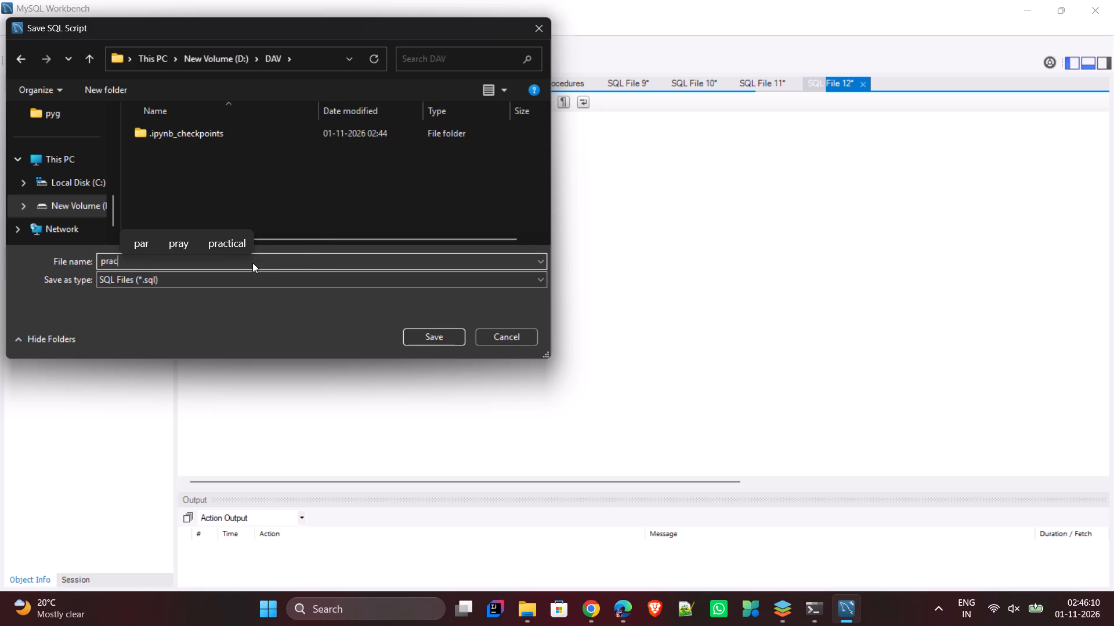
{"action": "key", "text": "9"}
{"action": "key", "text": "Return"}
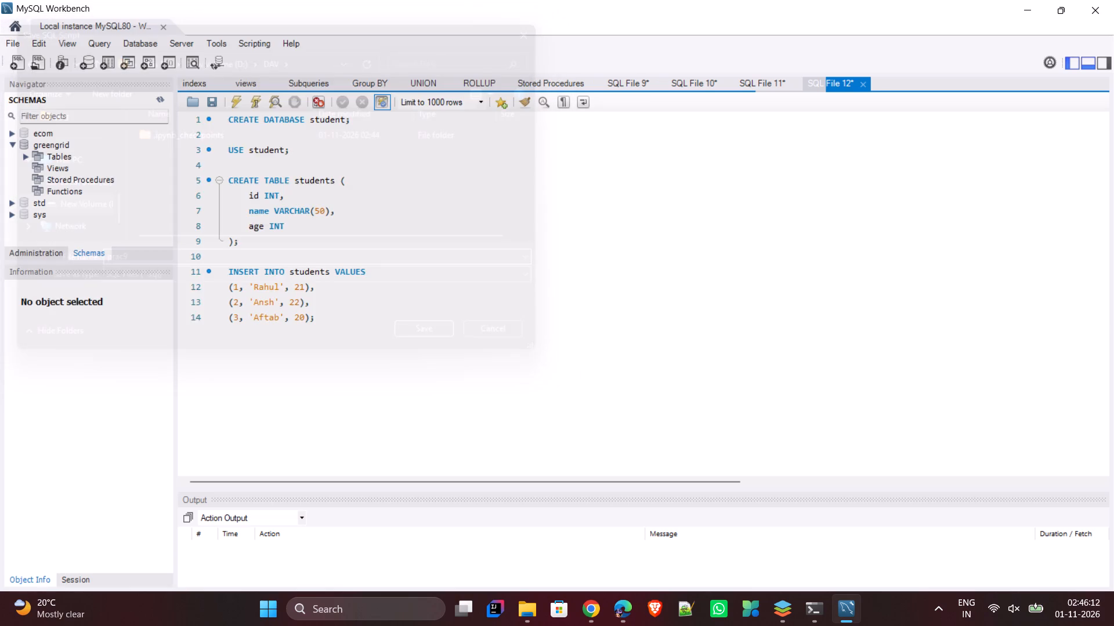
Execute the CREATE DATABASE student, USE student and CREATE TABLE students statements one at a time.
{"action": "scroll", "coordinate": [341, 162], "scroll_direction": "up", "scroll_amount": 1}
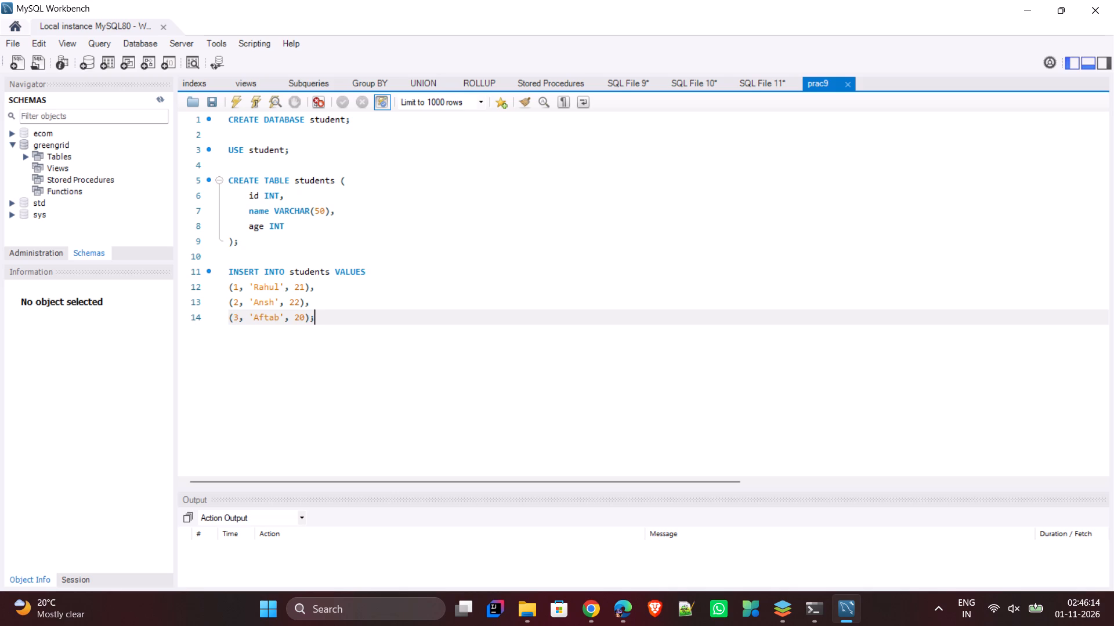
{"action": "left_click_drag", "start_coordinate": [368, 122], "coordinate": [227, 124]}
{"action": "left_click", "coordinate": [236, 93]}
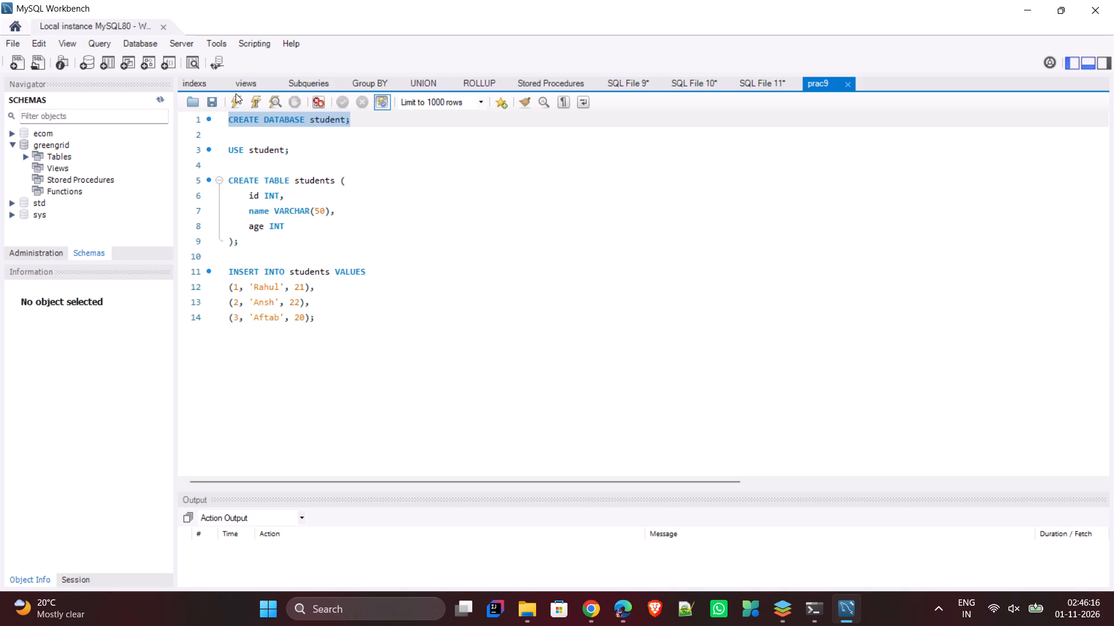
{"action": "left_click", "coordinate": [236, 99]}
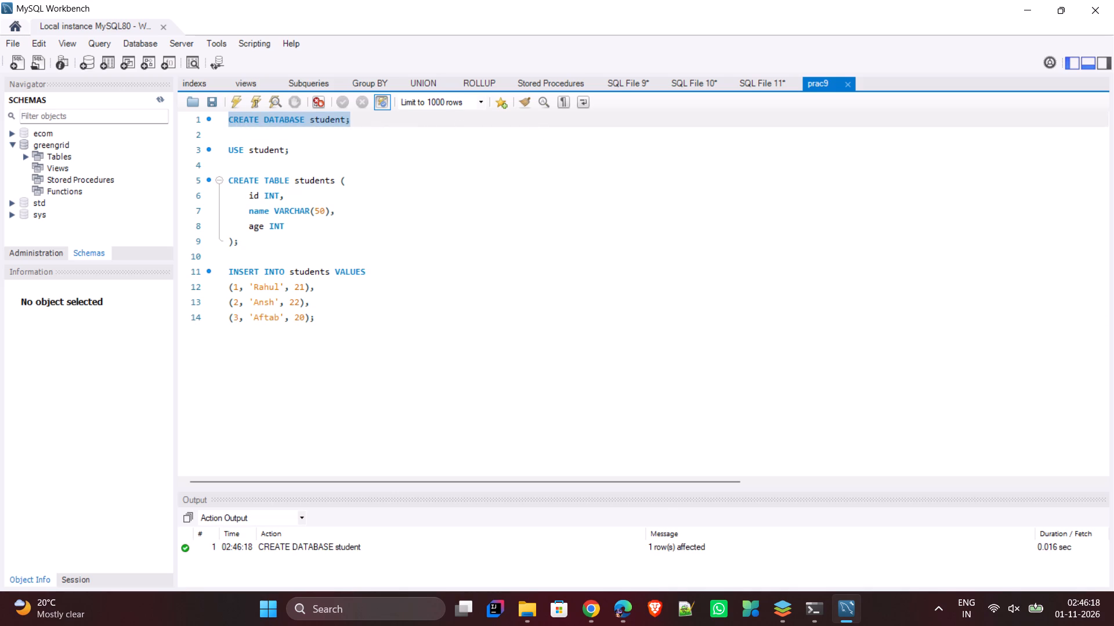
{"action": "left_click_drag", "start_coordinate": [314, 153], "coordinate": [226, 151]}
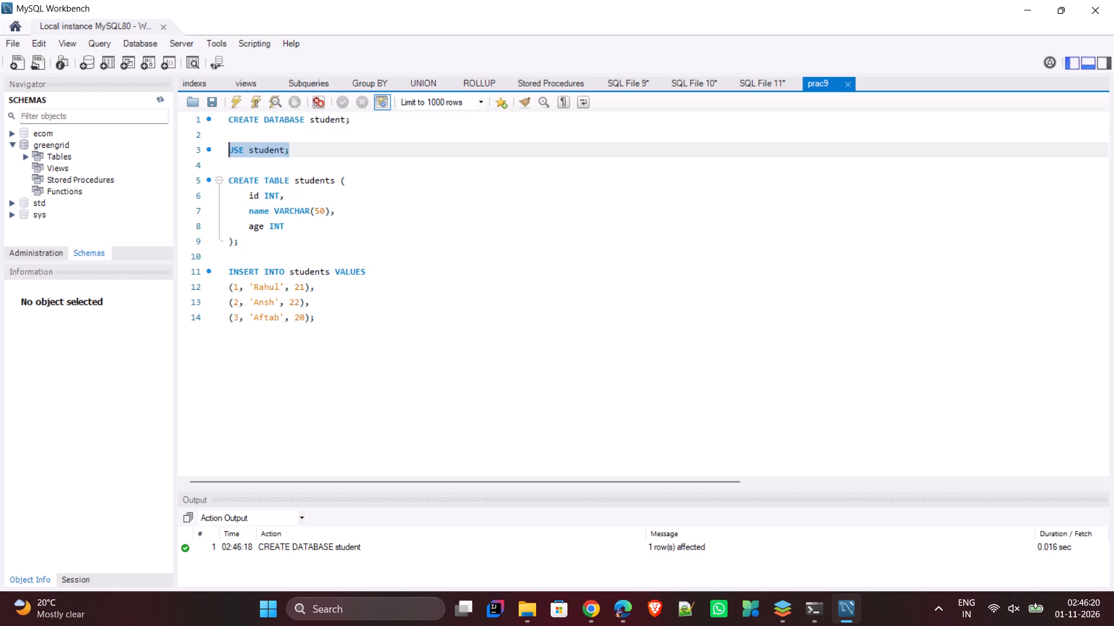
{"action": "left_click", "coordinate": [233, 107]}
{"action": "left_click_drag", "start_coordinate": [249, 241], "coordinate": [233, 234]}
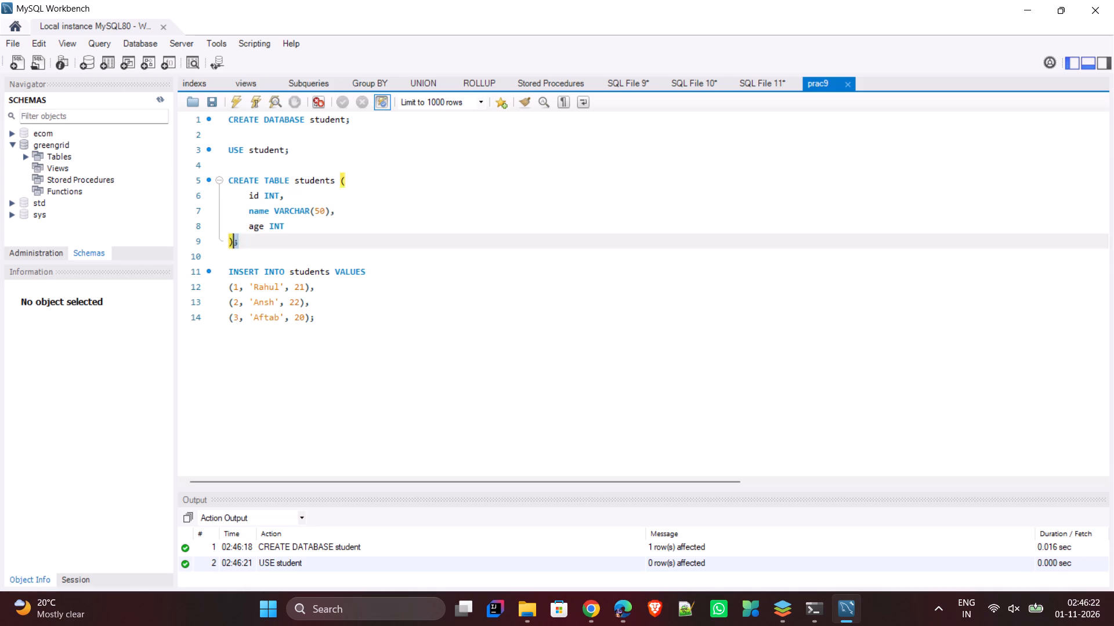
{"action": "left_click_drag", "start_coordinate": [233, 234], "coordinate": [211, 183]}
{"action": "left_click", "coordinate": [230, 104]}
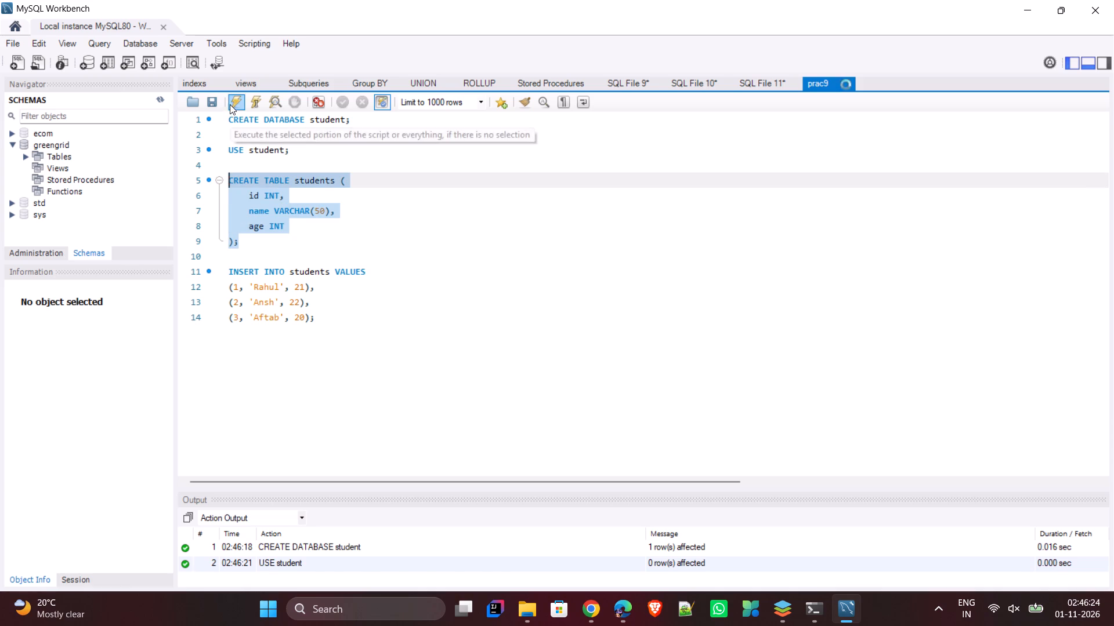
Change the student names in the INSERT statement to Rj for id 1, Sh for id 2 and Ak for id 3.
{"action": "left_click_drag", "start_coordinate": [278, 314], "coordinate": [273, 314]}
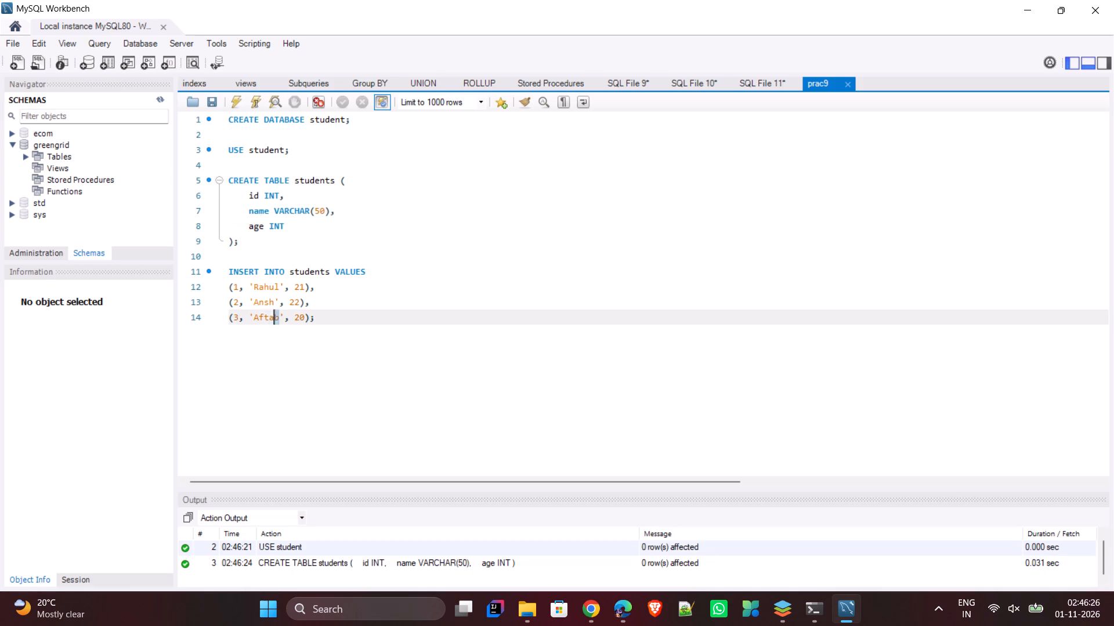
{"action": "left_click_drag", "start_coordinate": [273, 314], "coordinate": [255, 316]}
{"action": "type", "text": "Ak"}
{"action": "left_click_drag", "start_coordinate": [273, 301], "coordinate": [258, 303]}
{"action": "left_click_drag", "start_coordinate": [258, 303], "coordinate": [258, 304]}
{"action": "left_click_drag", "start_coordinate": [254, 287], "coordinate": [279, 289]}
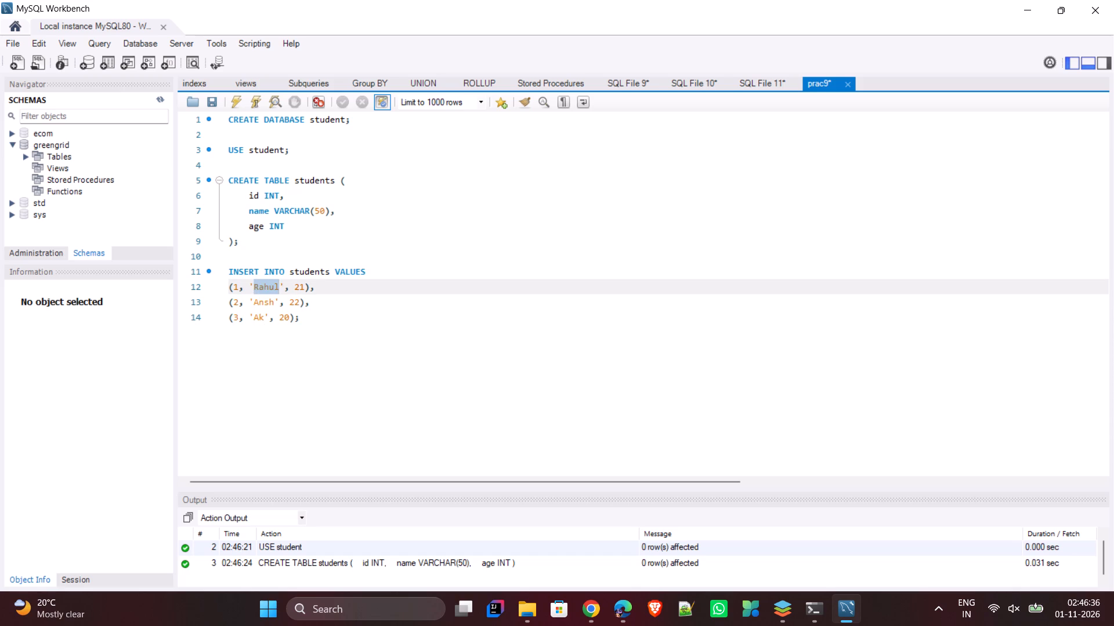
{"action": "type", "text": "Unk"}
{"action": "type", "text": "no"}
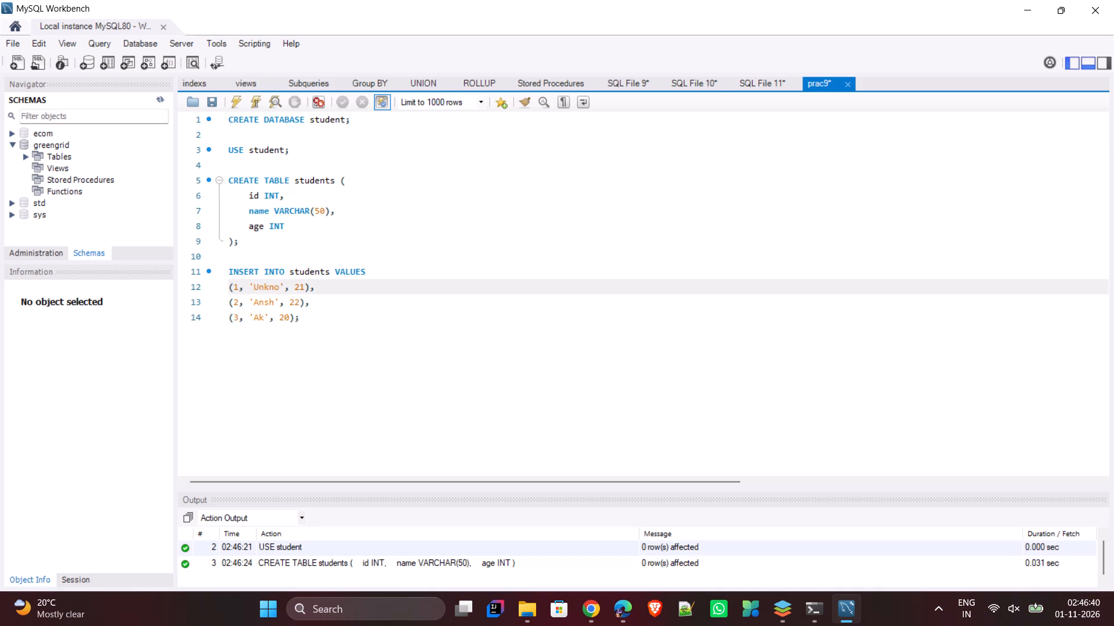
{"action": "key", "text": "BackSpace"}
{"action": "key", "text": "BackSpace"}
{"action": "key", "text": "BackSpace"}
{"action": "key", "text": "BackSpace"}
{"action": "key", "text": "BackSpace"}
{"action": "key", "text": "shift+r"}
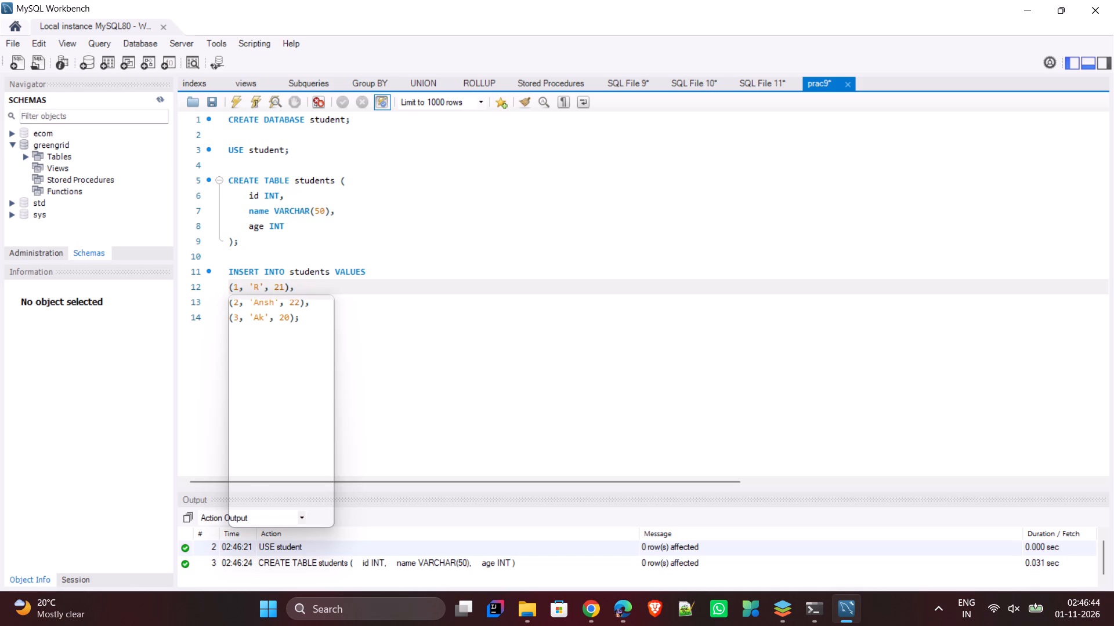
{"action": "key", "text": "j"}
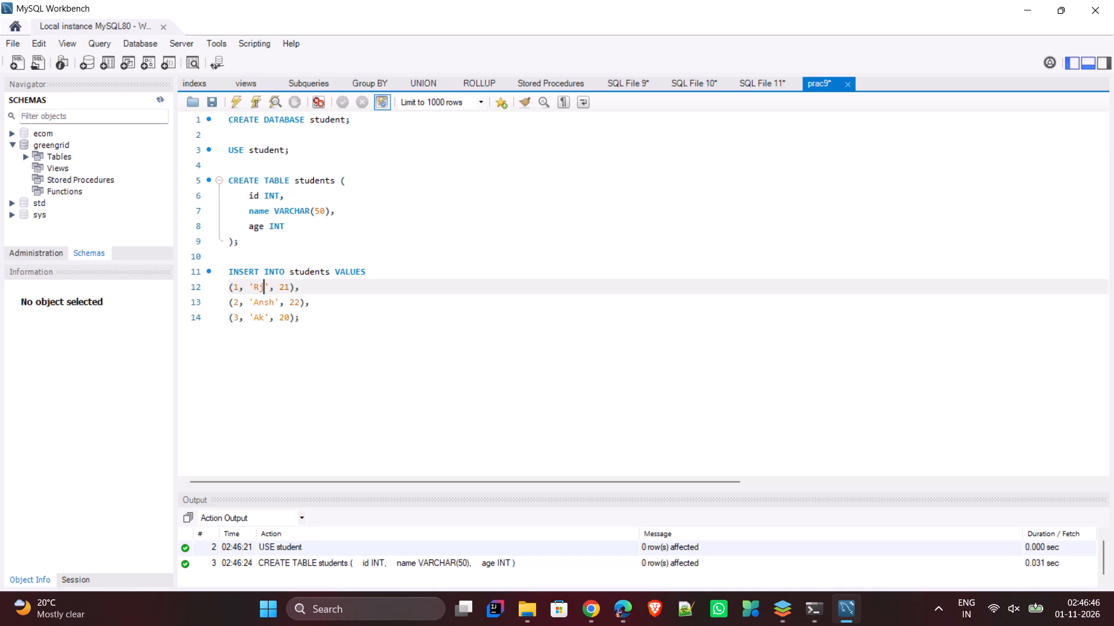
{"action": "left_click_drag", "start_coordinate": [275, 300], "coordinate": [255, 305]}
{"action": "left_click_drag", "start_coordinate": [255, 305], "coordinate": [256, 305]}
{"action": "key", "text": "shift+s"}
{"action": "key", "text": "h"}
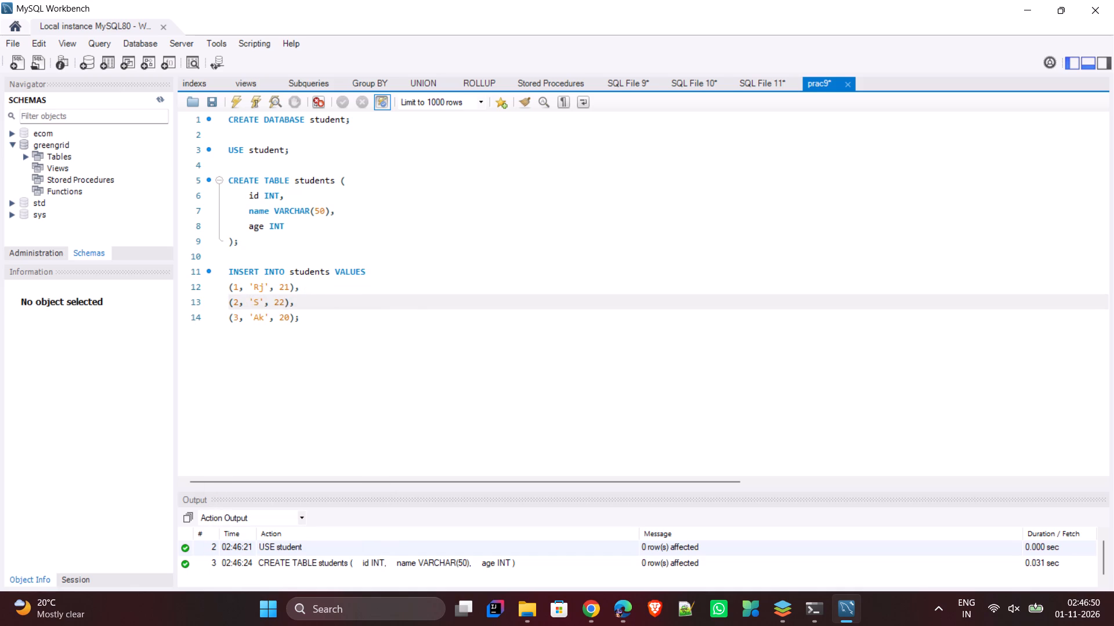
Execute only the INSERT INTO students statement with its three rows.
{"action": "left_click", "coordinate": [397, 273]}
{"action": "left_click_drag", "start_coordinate": [325, 314], "coordinate": [249, 281]}
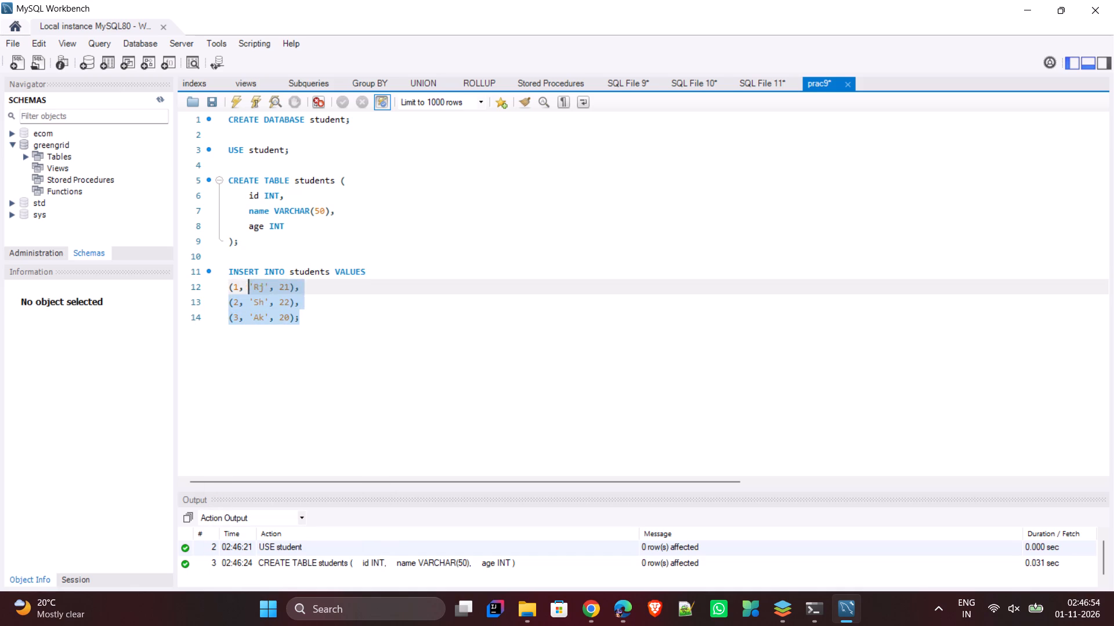
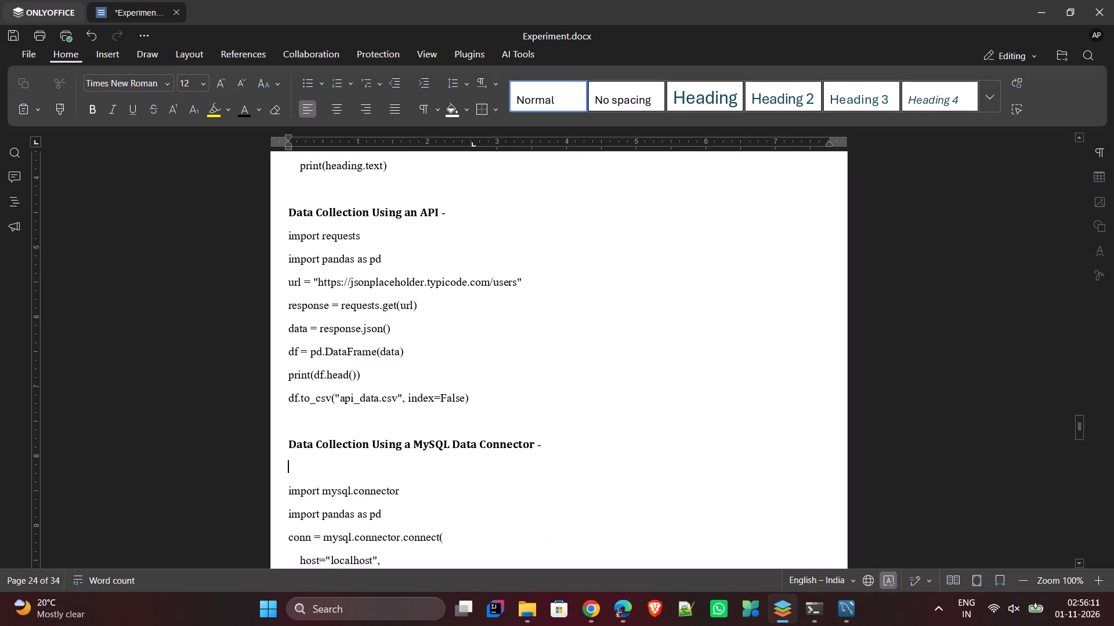
{"action": "key", "text": "Return"}
{"action": "key", "text": "Up"}
{"action": "key", "text": "ctrl+v"}
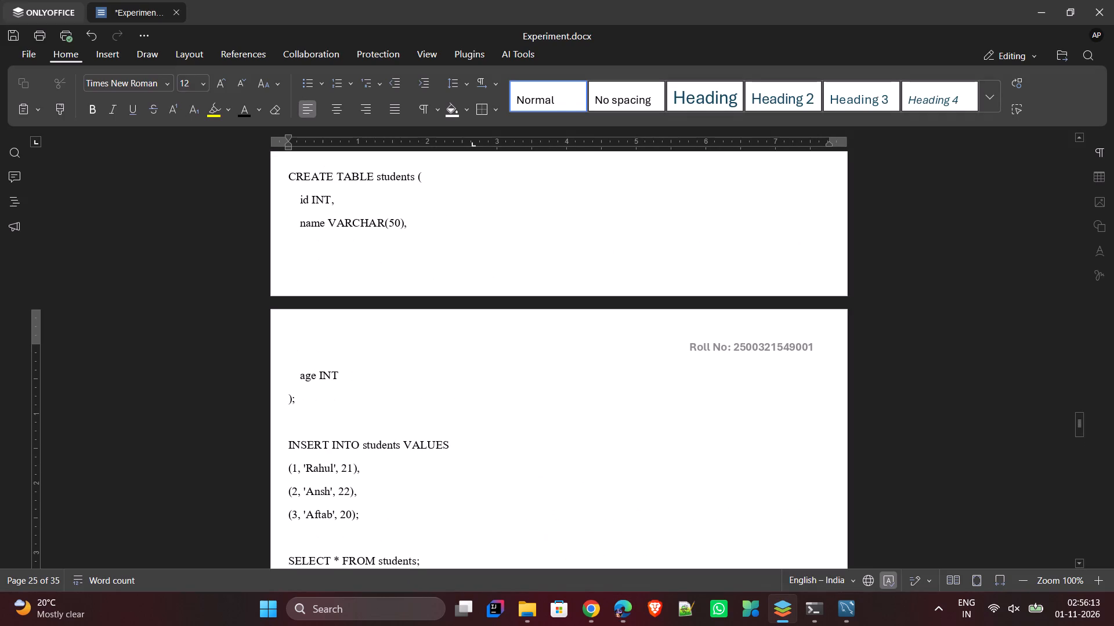
Delete the blank lines between the inserted SQL statements, from CREATE DATABASE student down to SELECT * FROM students.
{"action": "scroll", "coordinate": [372, 501], "scroll_direction": "down", "scroll_amount": 1}
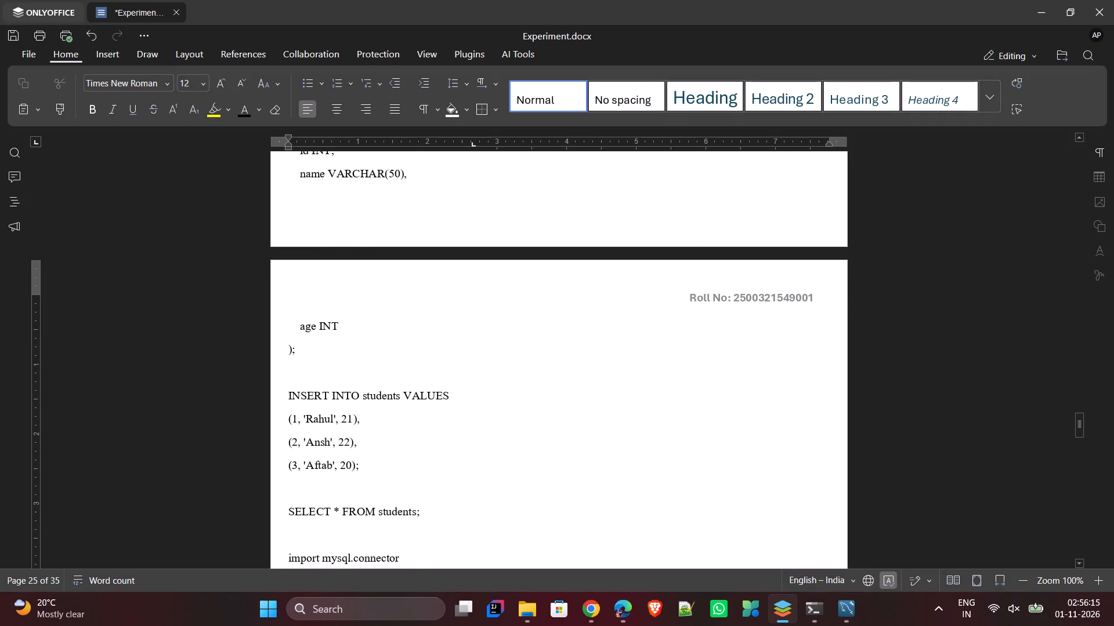
{"action": "scroll", "coordinate": [372, 501], "scroll_direction": "down", "scroll_amount": 1}
{"action": "left_click", "coordinate": [346, 492]}
{"action": "key", "text": "BackSpace"}
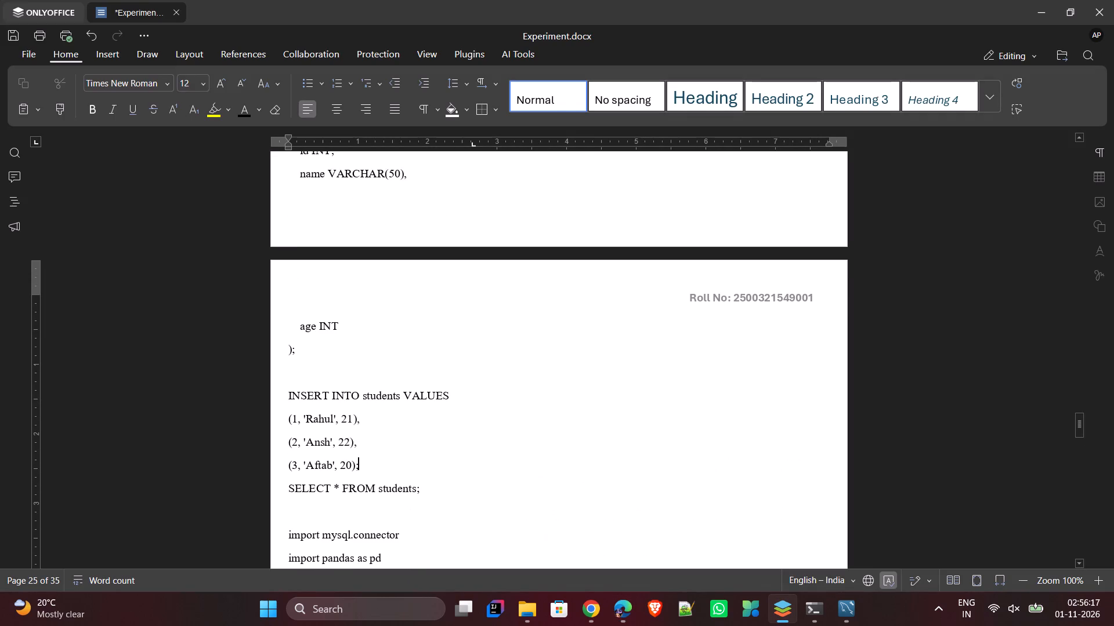
{"action": "left_click", "coordinate": [330, 377]}
{"action": "key", "text": "BackSpace"}
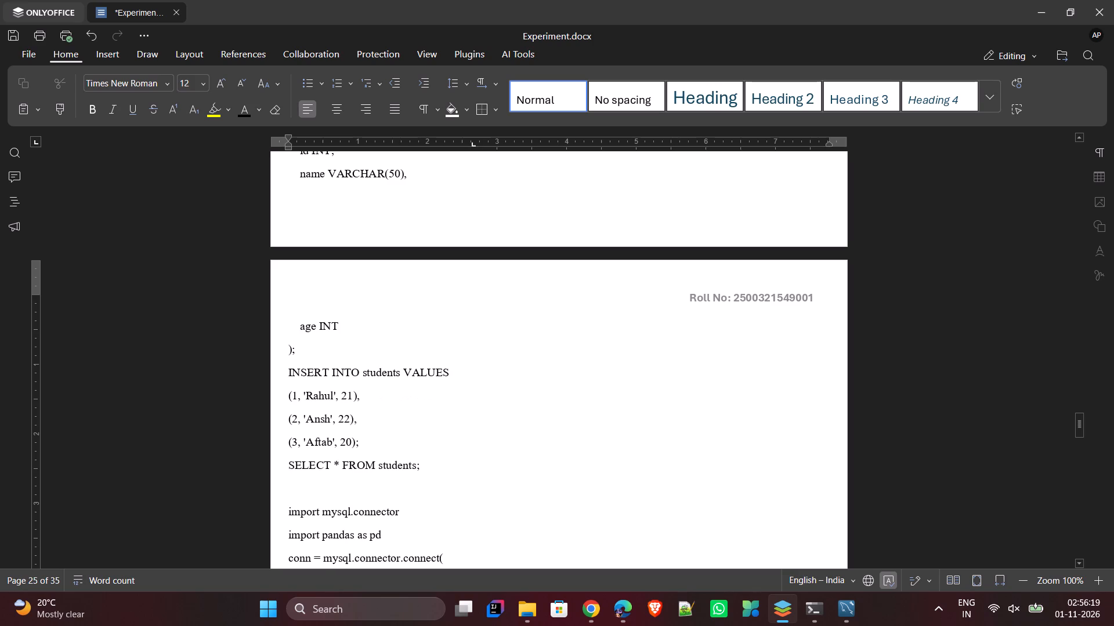
{"action": "scroll", "coordinate": [333, 228], "scroll_direction": "up", "scroll_amount": 3}
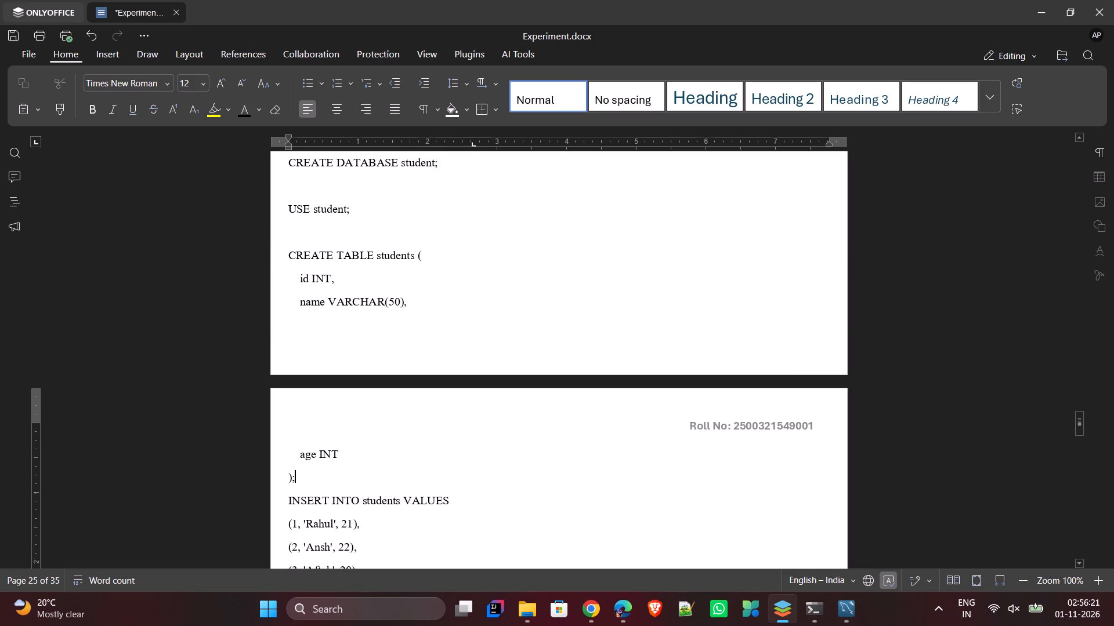
{"action": "left_click", "coordinate": [328, 237]}
{"action": "key", "text": "BackSpace"}
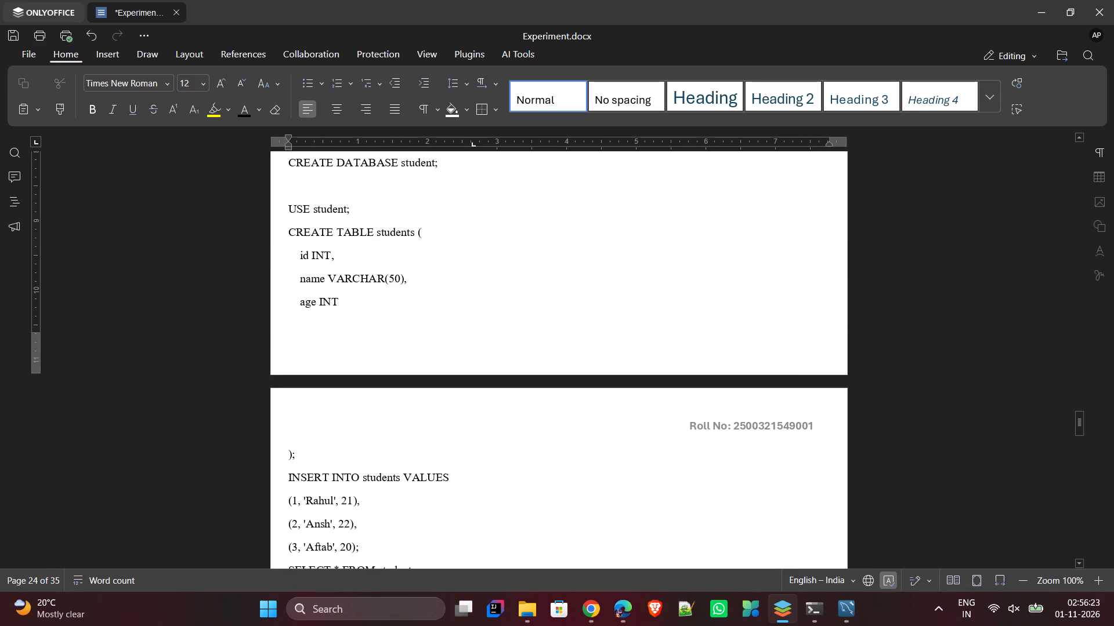
{"action": "left_click", "coordinate": [340, 188]}
{"action": "key", "text": "BackSpace"}
Set the line spacing of Program -9's content, from the Web Scraping heading through conn.close(), to 1.0.
{"action": "scroll", "coordinate": [340, 188], "scroll_direction": "up", "scroll_amount": 4}
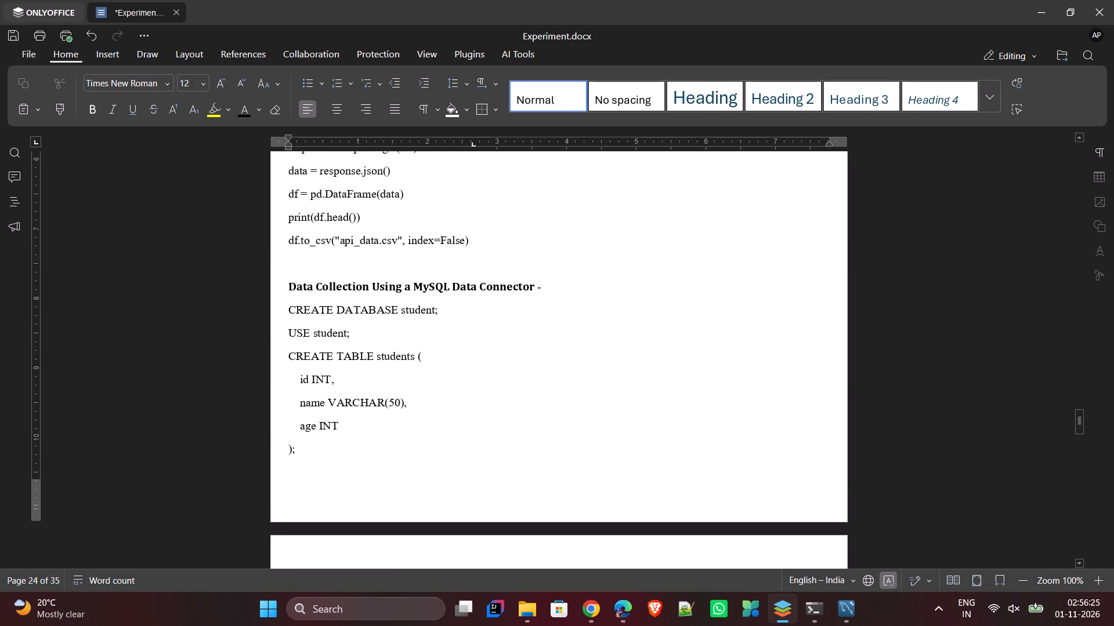
{"action": "scroll", "coordinate": [328, 265], "scroll_direction": "up", "scroll_amount": 9}
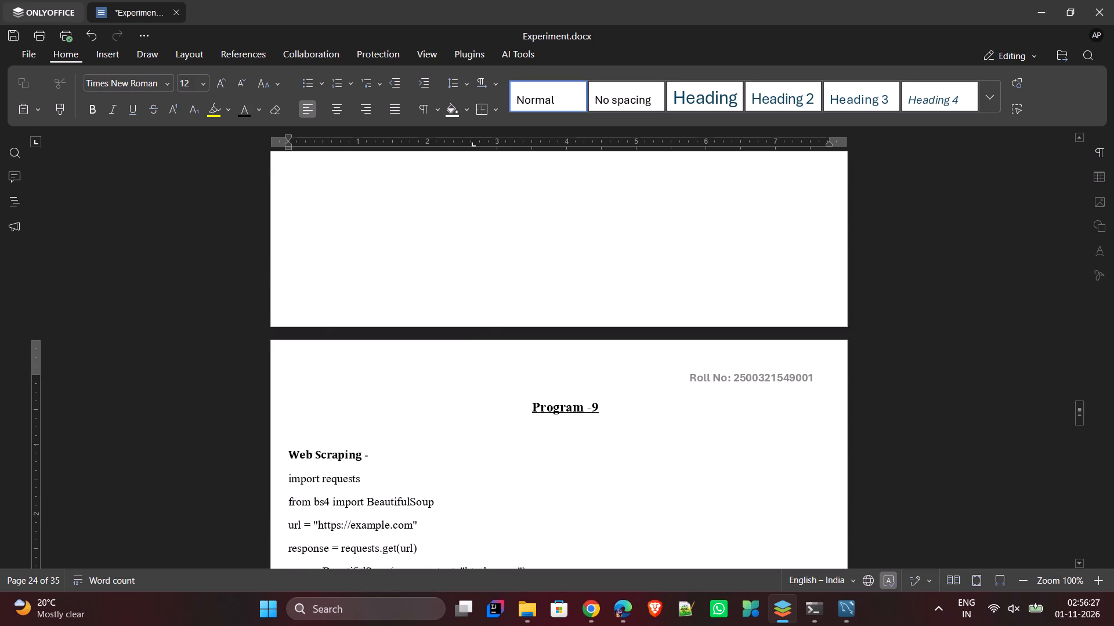
{"action": "right_click", "coordinate": [328, 265]}
{"action": "left_click_drag", "start_coordinate": [290, 454], "coordinate": [433, 625]}
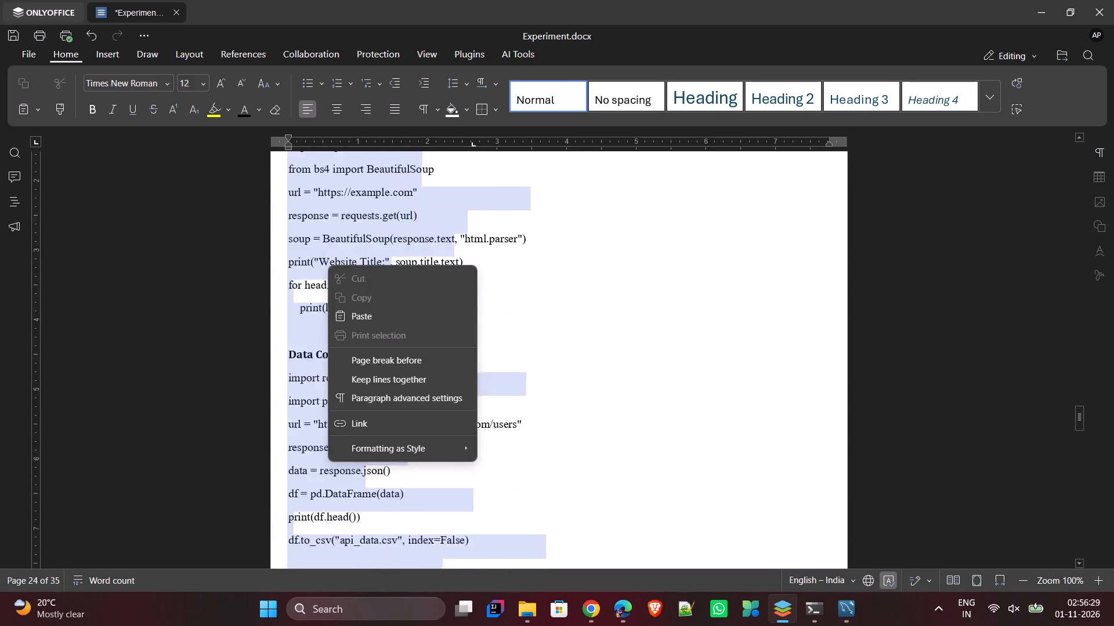
{"action": "left_click_drag", "start_coordinate": [433, 625], "coordinate": [351, 389]}
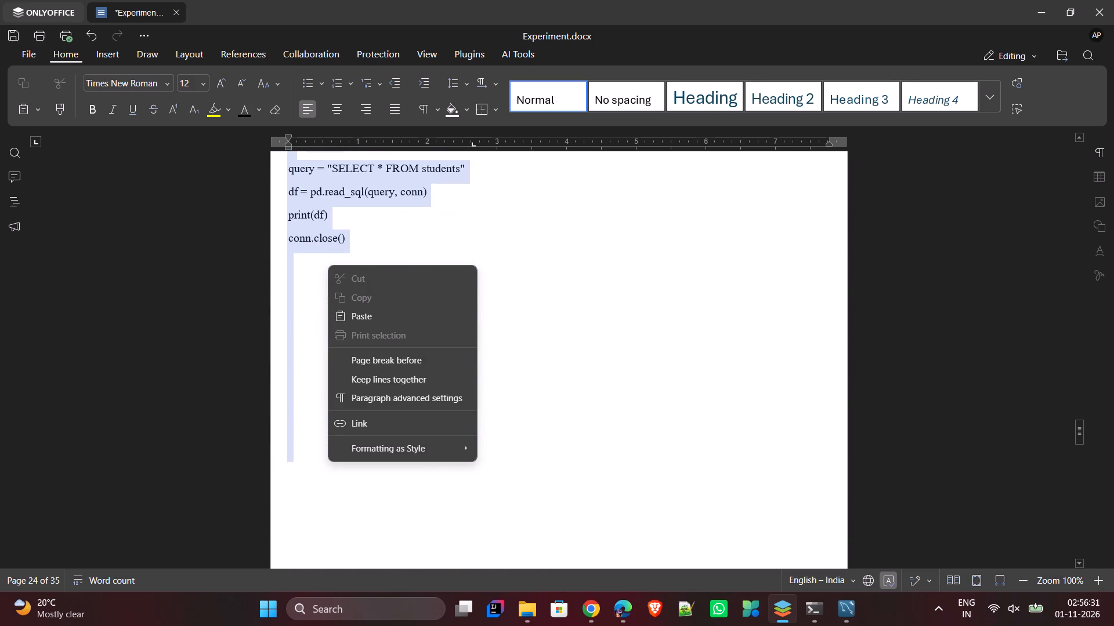
{"action": "left_click_drag", "start_coordinate": [351, 389], "coordinate": [359, 234]}
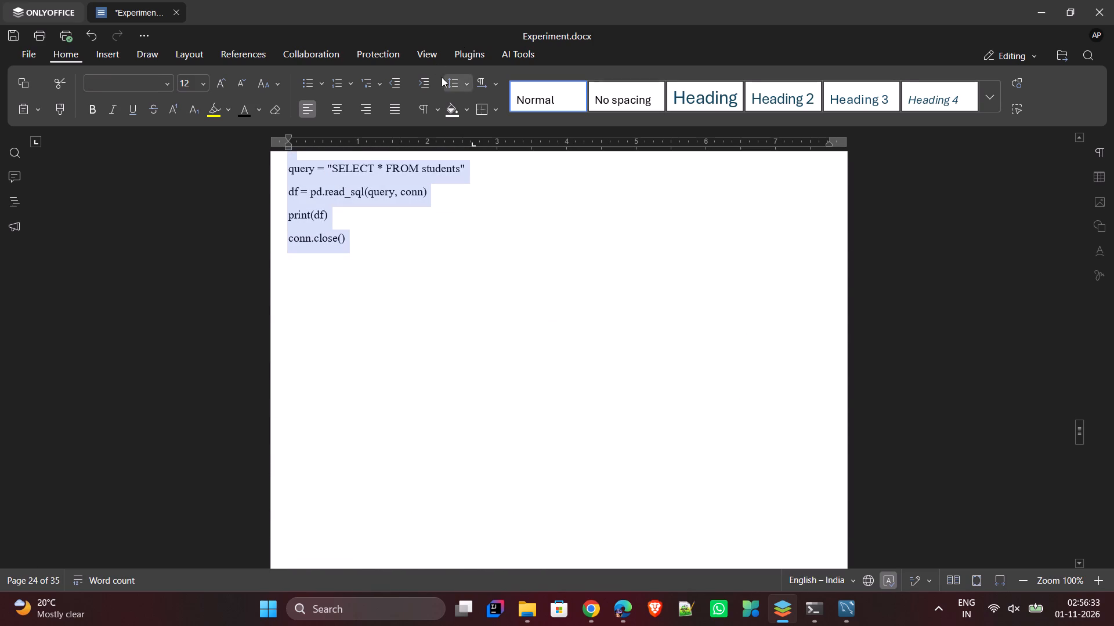
{"action": "left_click", "coordinate": [459, 84]}
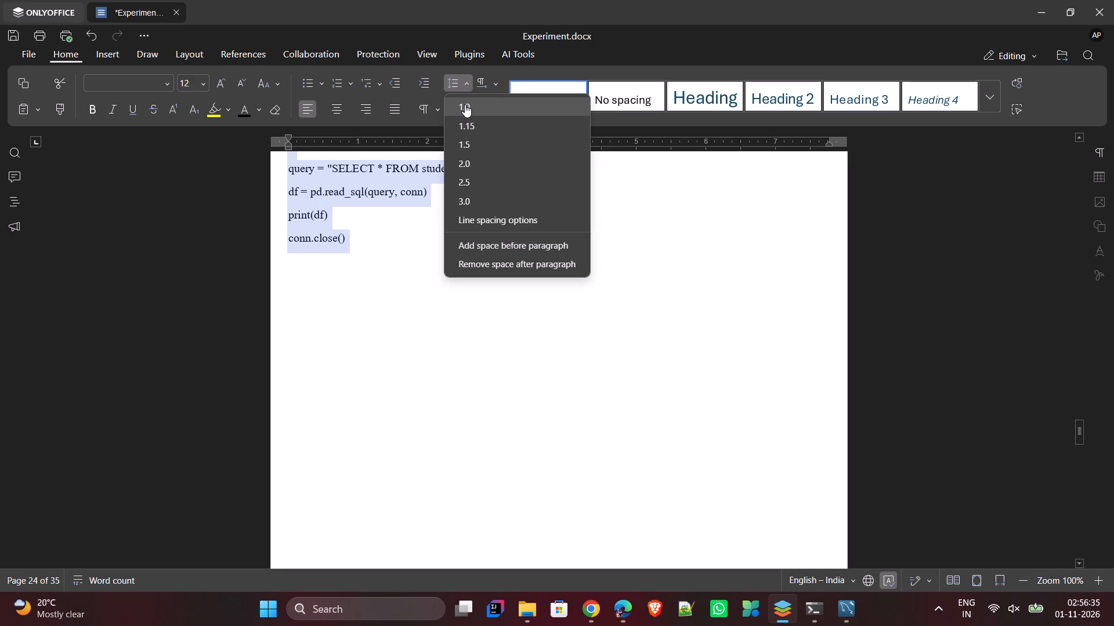
{"action": "left_click", "coordinate": [465, 104]}
Apply numbered-list formatting to Program -9's "Web Scraping -" heading as item 1.
{"action": "scroll", "coordinate": [447, 247], "scroll_direction": "up", "scroll_amount": 5}
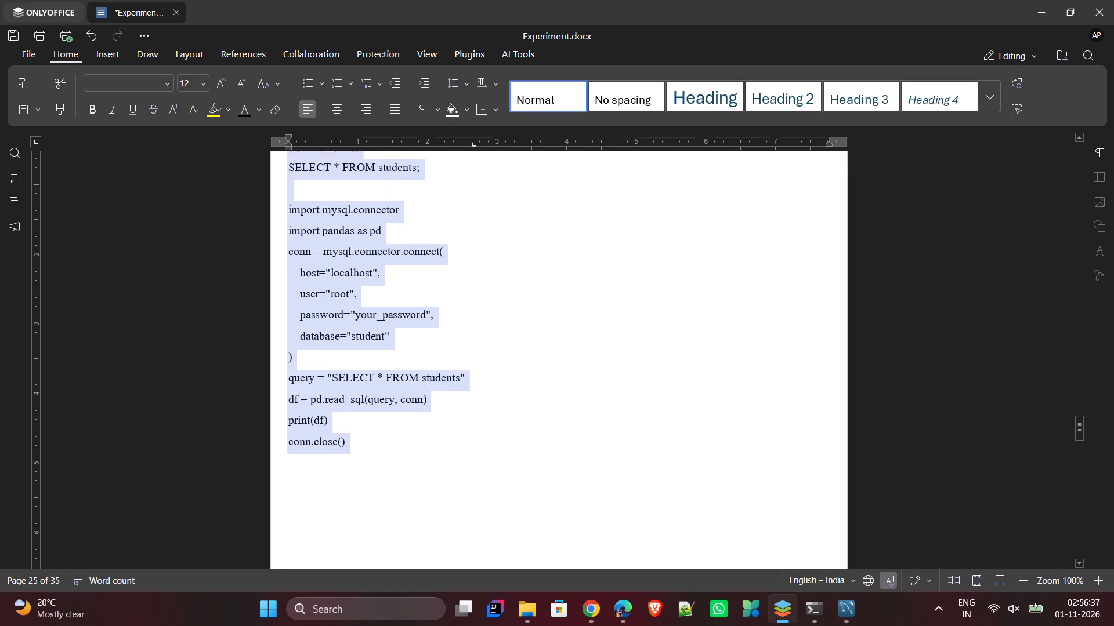
{"action": "scroll", "coordinate": [447, 247], "scroll_direction": "up", "scroll_amount": 3}
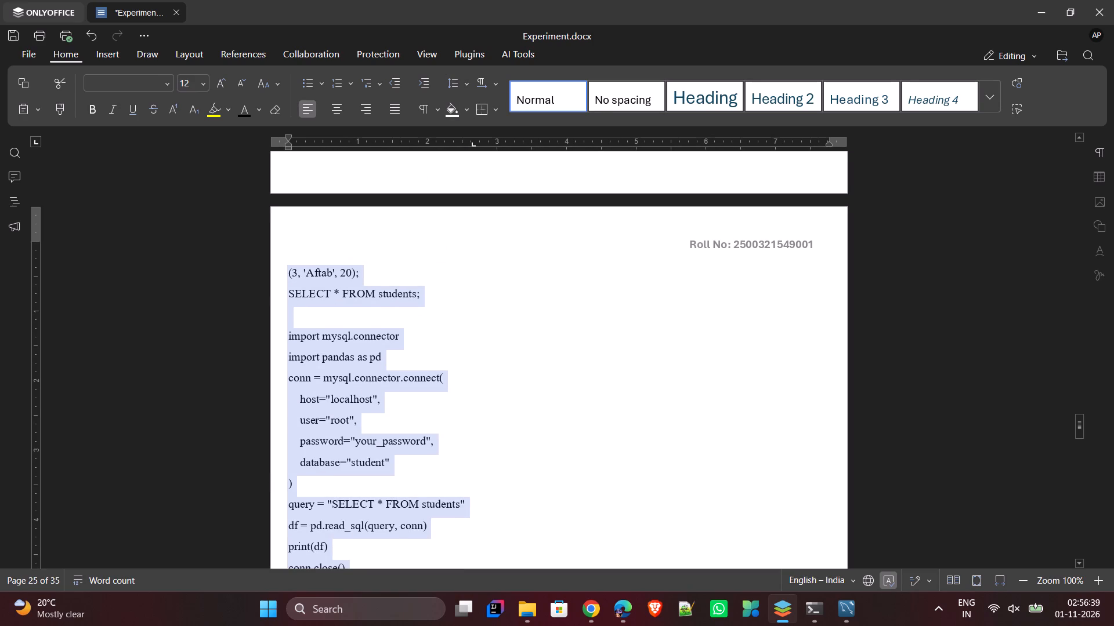
{"action": "left_click", "coordinate": [387, 263]}
{"action": "scroll", "coordinate": [387, 263], "scroll_direction": "up", "scroll_amount": 7}
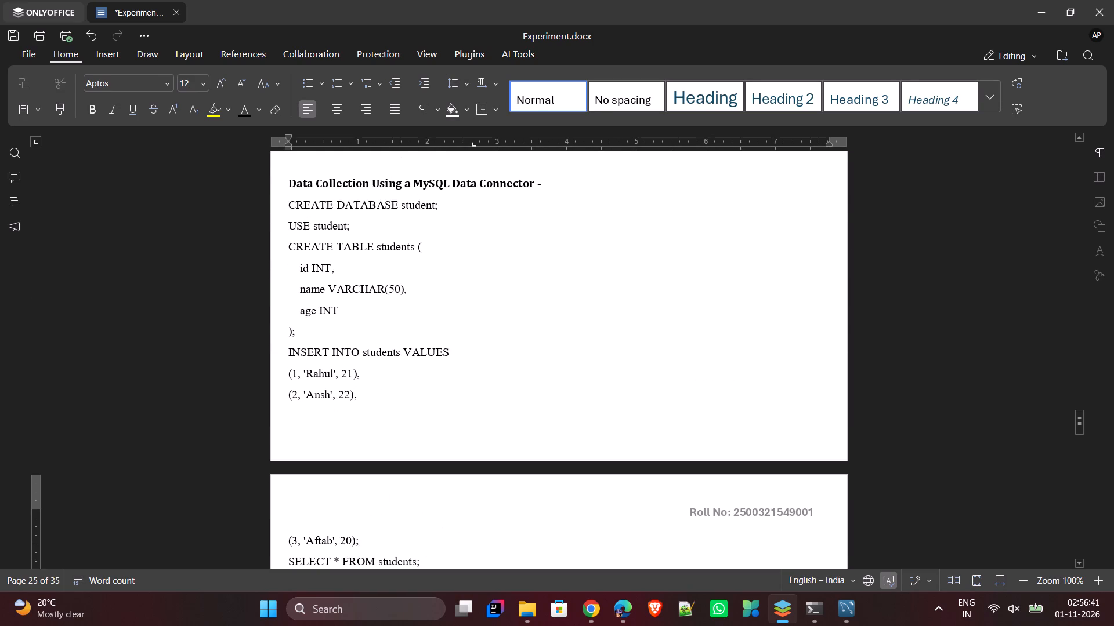
{"action": "scroll", "coordinate": [387, 263], "scroll_direction": "up", "scroll_amount": 4}
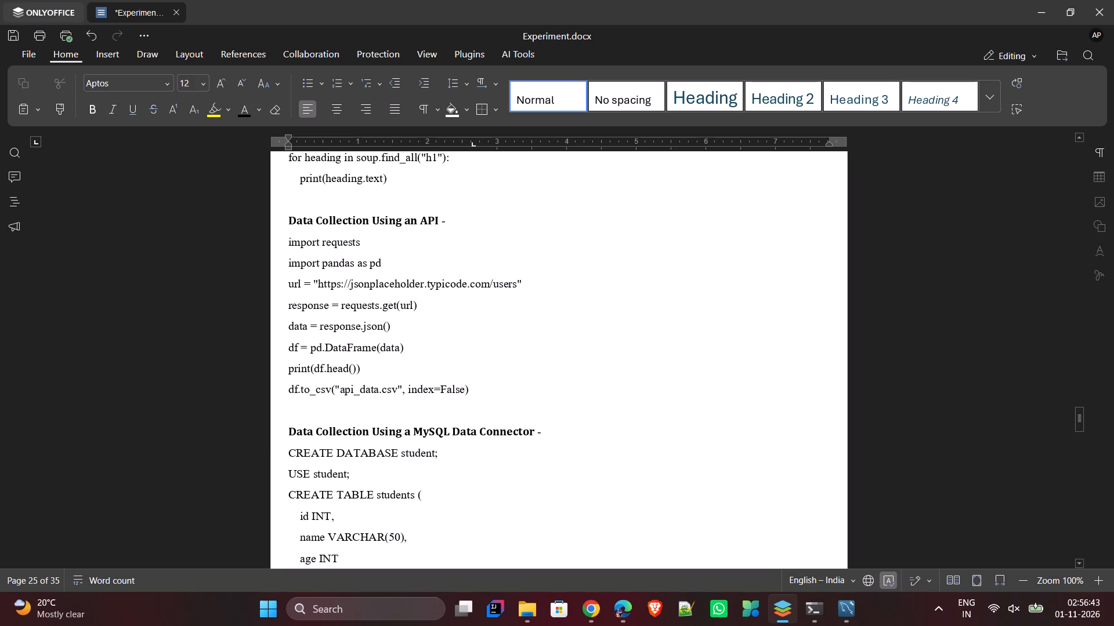
{"action": "scroll", "coordinate": [359, 230], "scroll_direction": "up", "scroll_amount": 5}
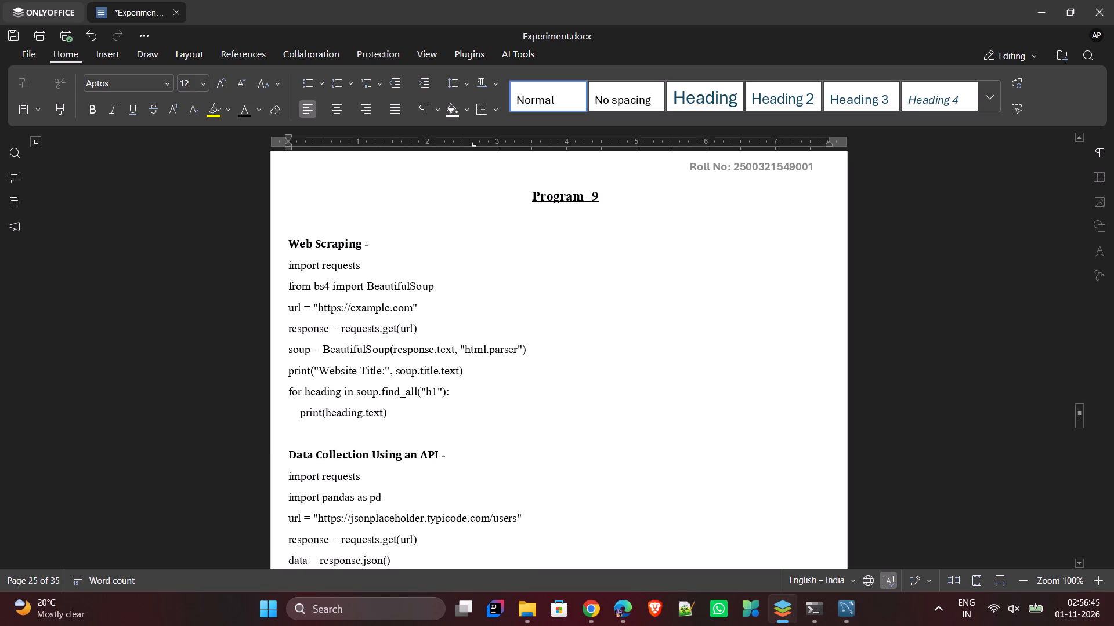
{"action": "left_click_drag", "start_coordinate": [285, 243], "coordinate": [382, 257]}
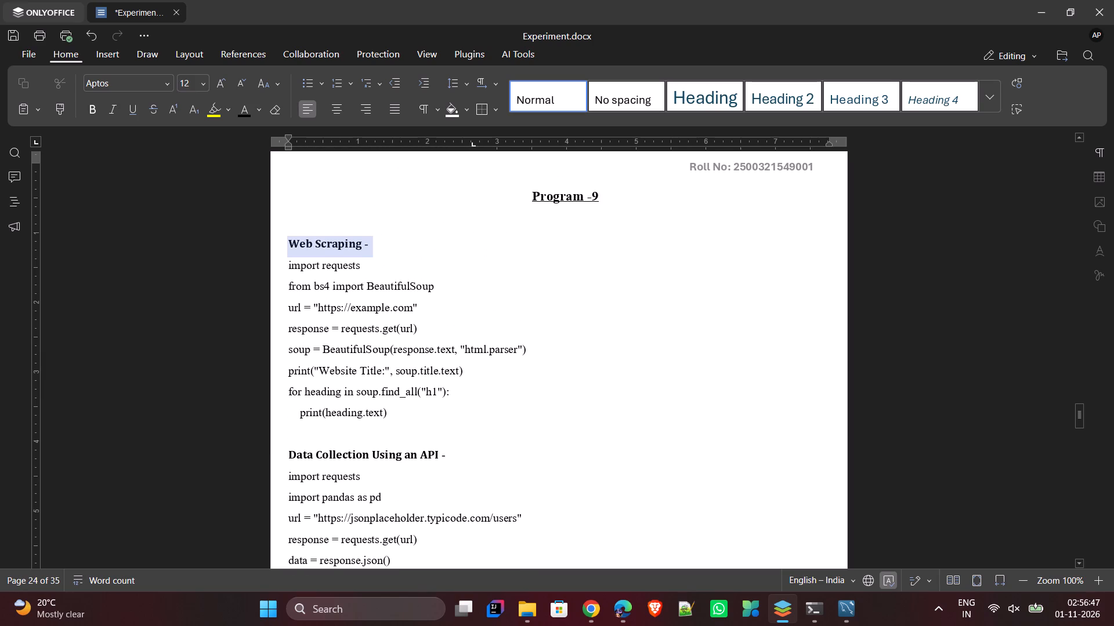
{"action": "left_click_drag", "start_coordinate": [382, 257], "coordinate": [447, 43]}
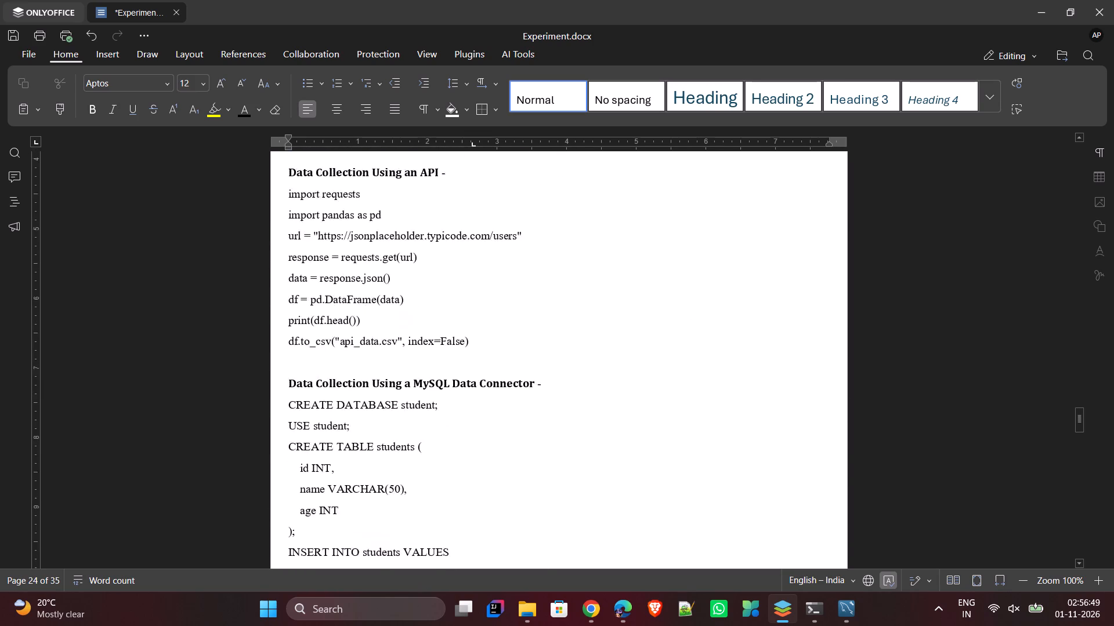
{"action": "left_click_drag", "start_coordinate": [447, 43], "coordinate": [421, 490]}
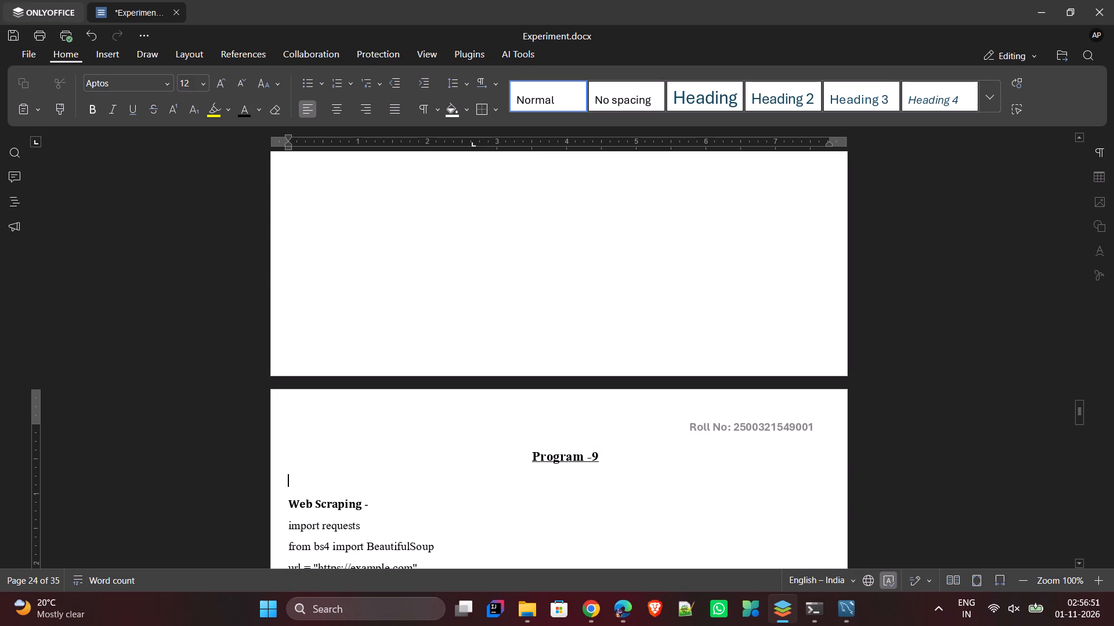
{"action": "left_click_drag", "start_coordinate": [421, 490], "coordinate": [384, 516]}
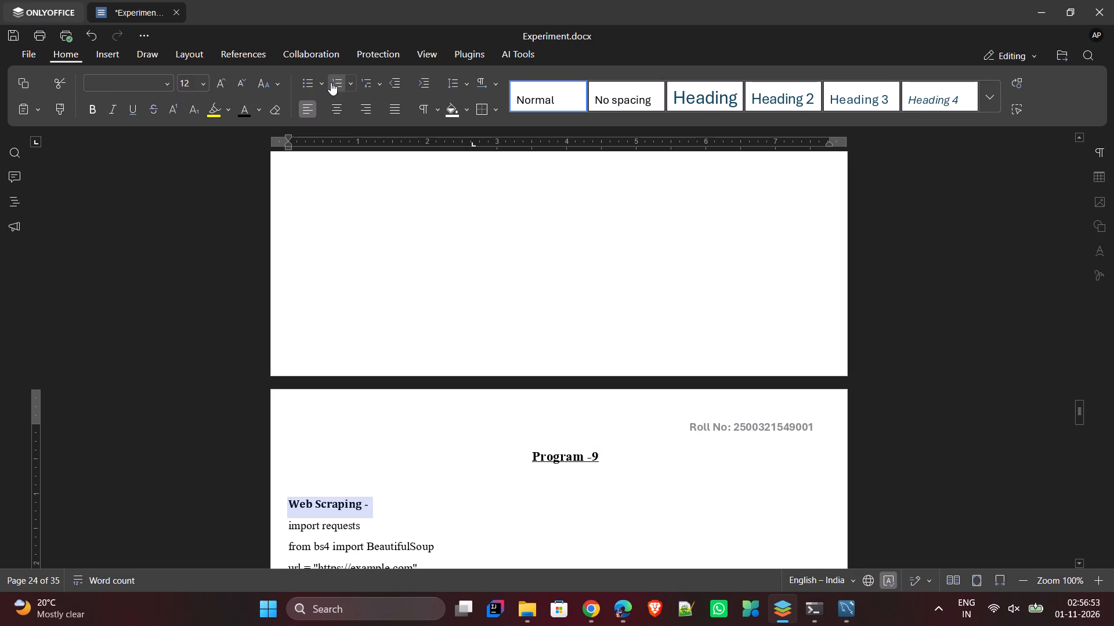
{"action": "left_click", "coordinate": [341, 82]}
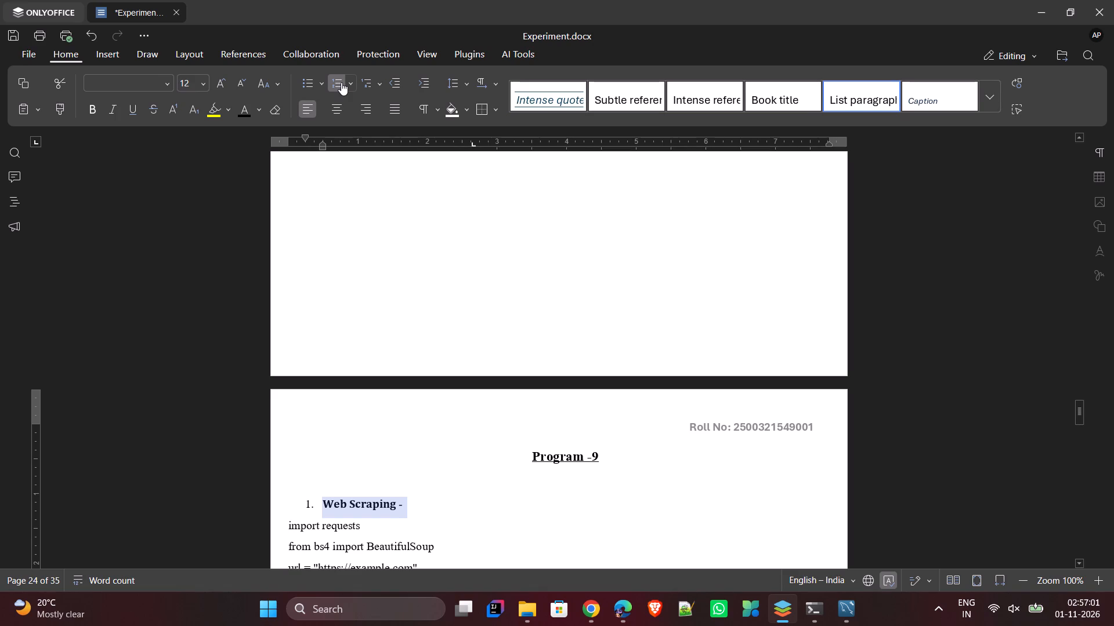
Undo the numbered-list formatting on Program -9's "Web Scraping -" heading.
{"action": "key", "text": "ctrl+z"}
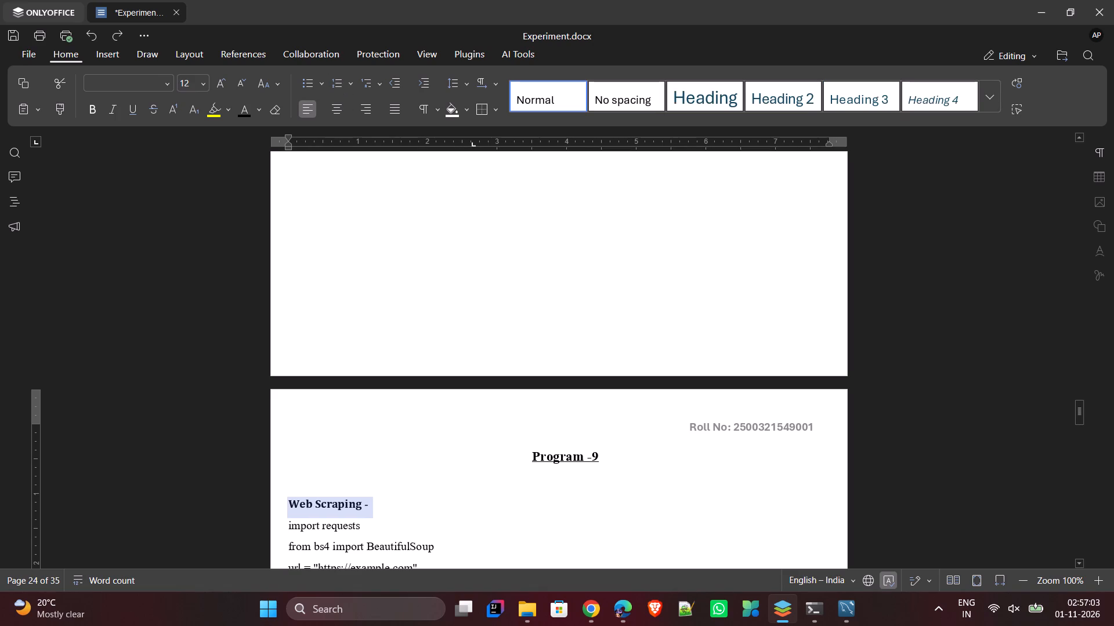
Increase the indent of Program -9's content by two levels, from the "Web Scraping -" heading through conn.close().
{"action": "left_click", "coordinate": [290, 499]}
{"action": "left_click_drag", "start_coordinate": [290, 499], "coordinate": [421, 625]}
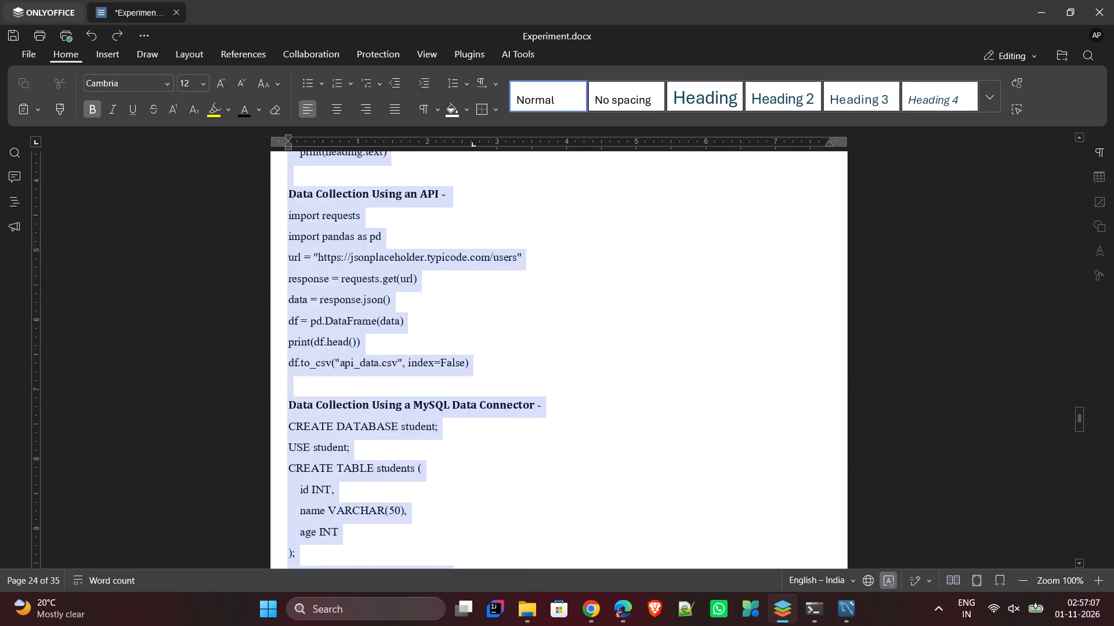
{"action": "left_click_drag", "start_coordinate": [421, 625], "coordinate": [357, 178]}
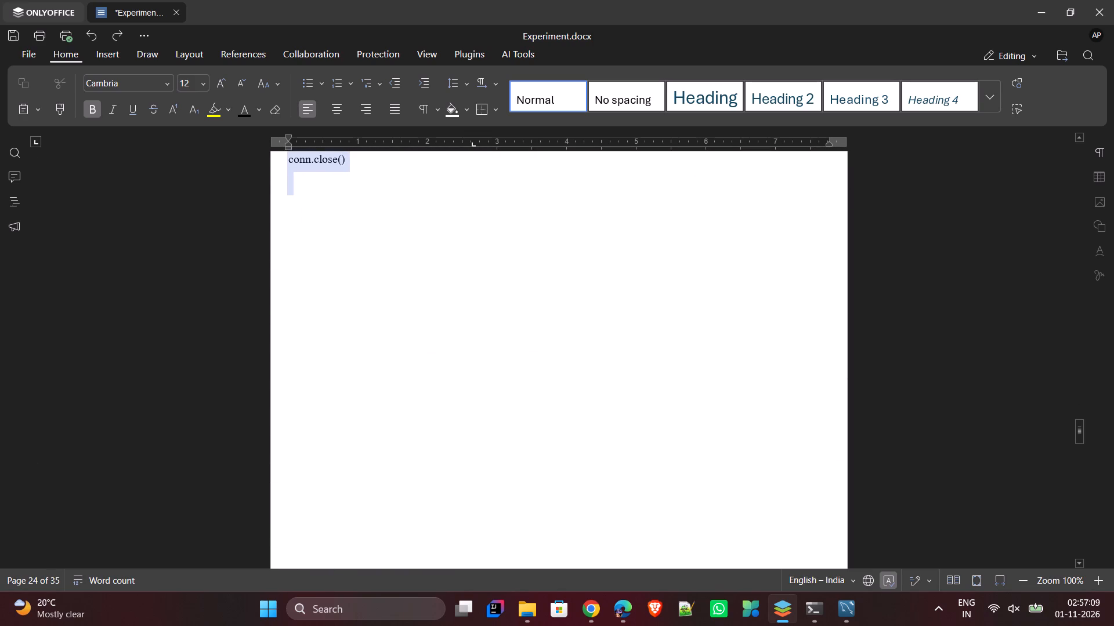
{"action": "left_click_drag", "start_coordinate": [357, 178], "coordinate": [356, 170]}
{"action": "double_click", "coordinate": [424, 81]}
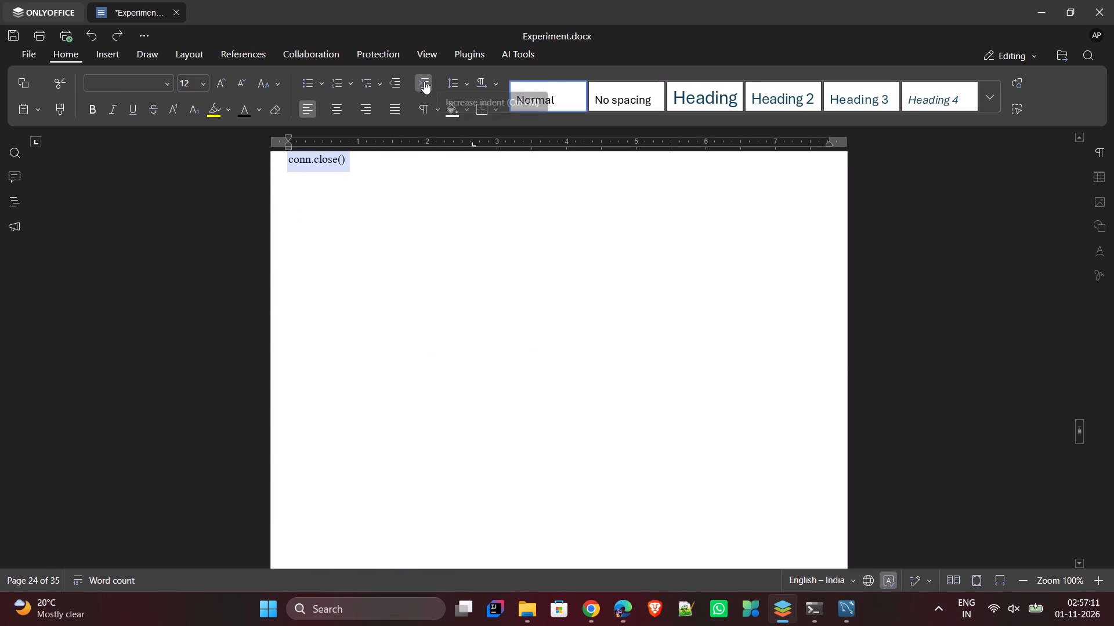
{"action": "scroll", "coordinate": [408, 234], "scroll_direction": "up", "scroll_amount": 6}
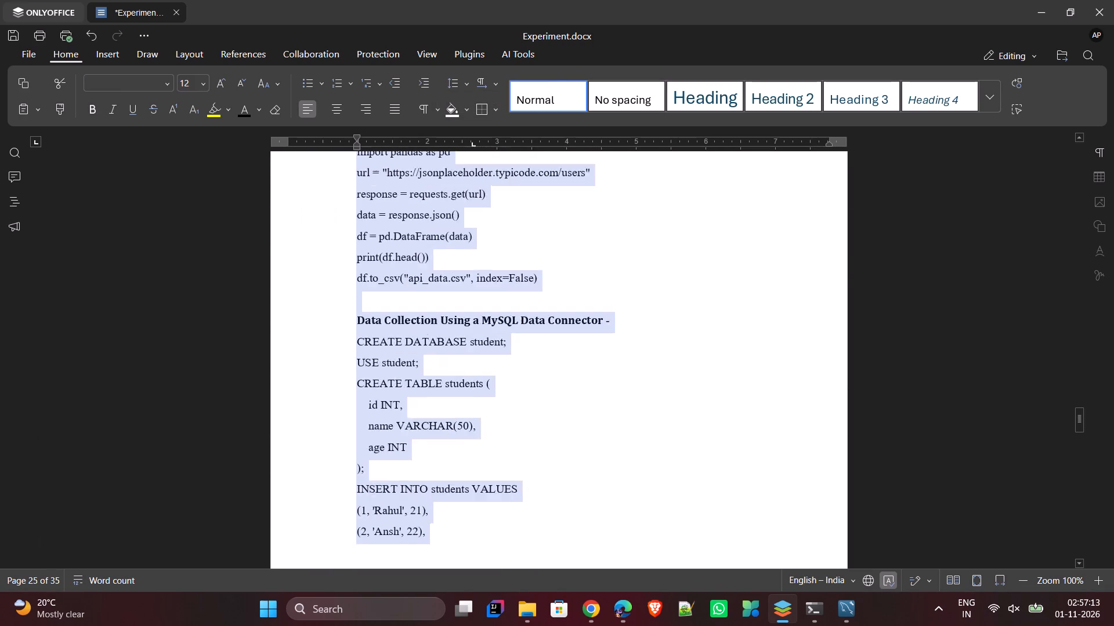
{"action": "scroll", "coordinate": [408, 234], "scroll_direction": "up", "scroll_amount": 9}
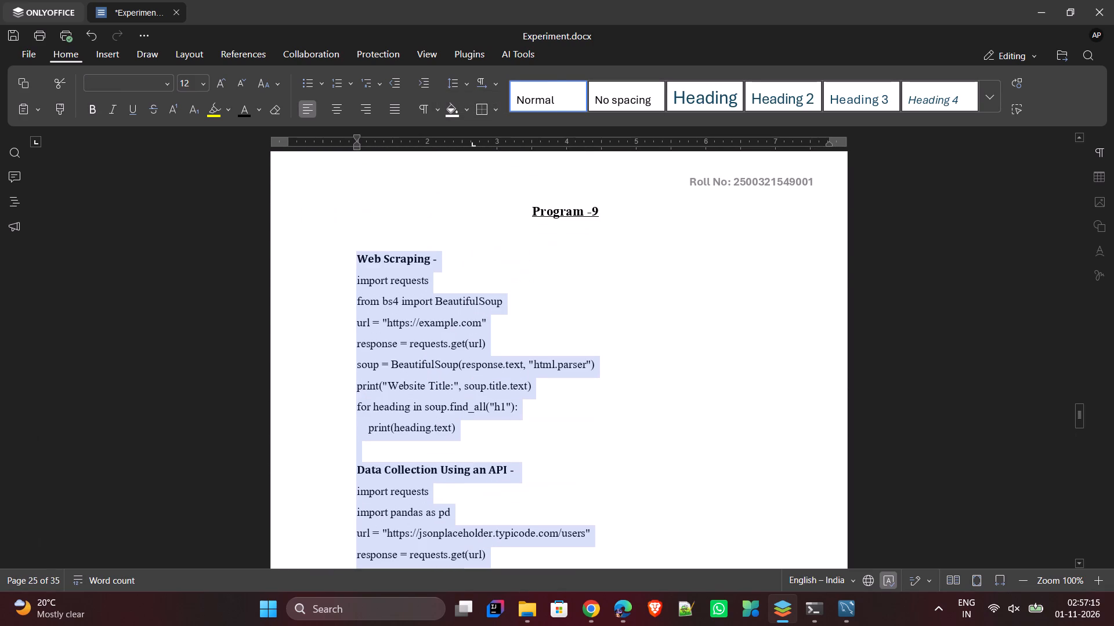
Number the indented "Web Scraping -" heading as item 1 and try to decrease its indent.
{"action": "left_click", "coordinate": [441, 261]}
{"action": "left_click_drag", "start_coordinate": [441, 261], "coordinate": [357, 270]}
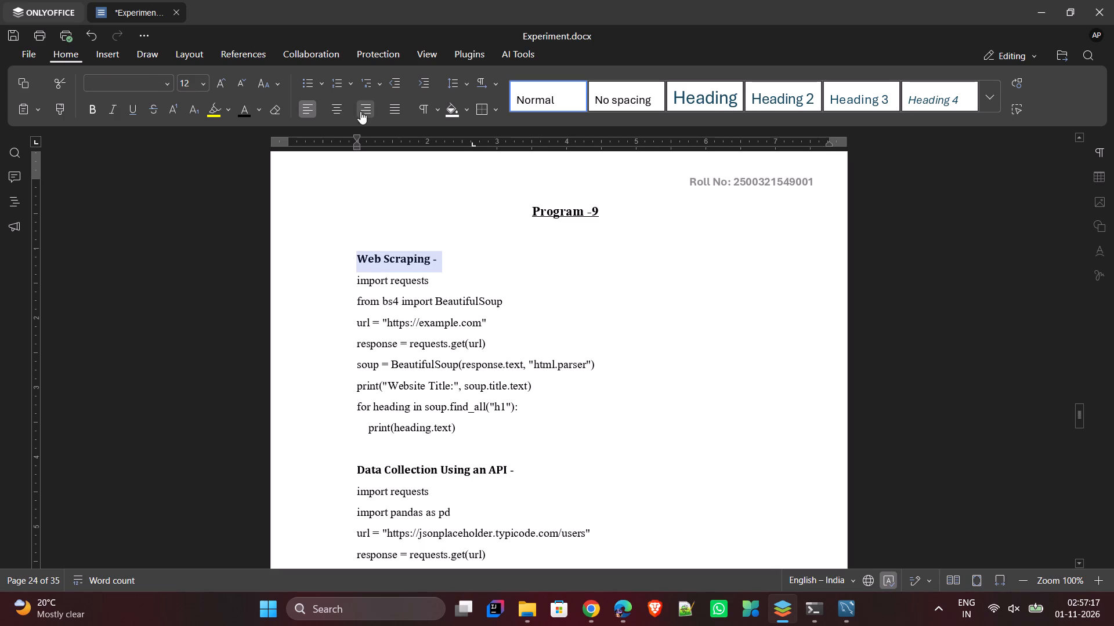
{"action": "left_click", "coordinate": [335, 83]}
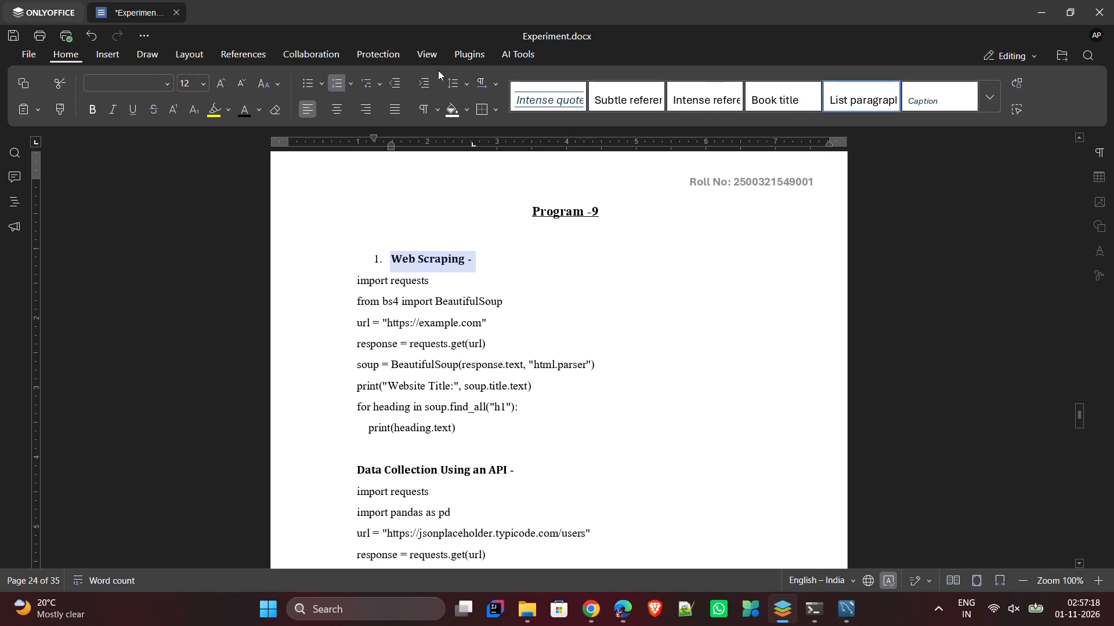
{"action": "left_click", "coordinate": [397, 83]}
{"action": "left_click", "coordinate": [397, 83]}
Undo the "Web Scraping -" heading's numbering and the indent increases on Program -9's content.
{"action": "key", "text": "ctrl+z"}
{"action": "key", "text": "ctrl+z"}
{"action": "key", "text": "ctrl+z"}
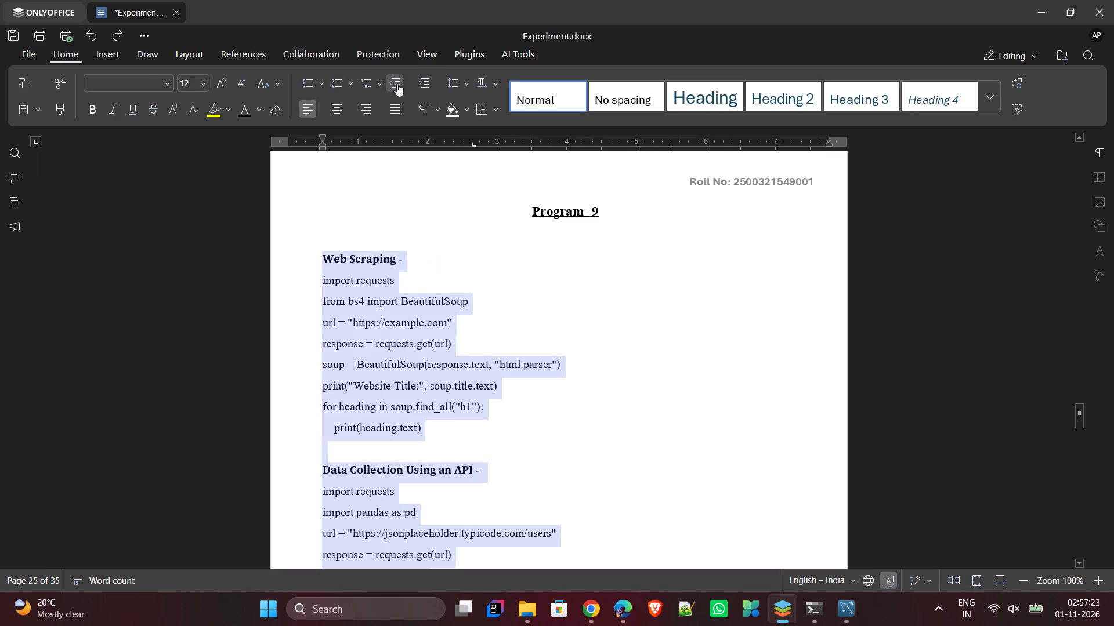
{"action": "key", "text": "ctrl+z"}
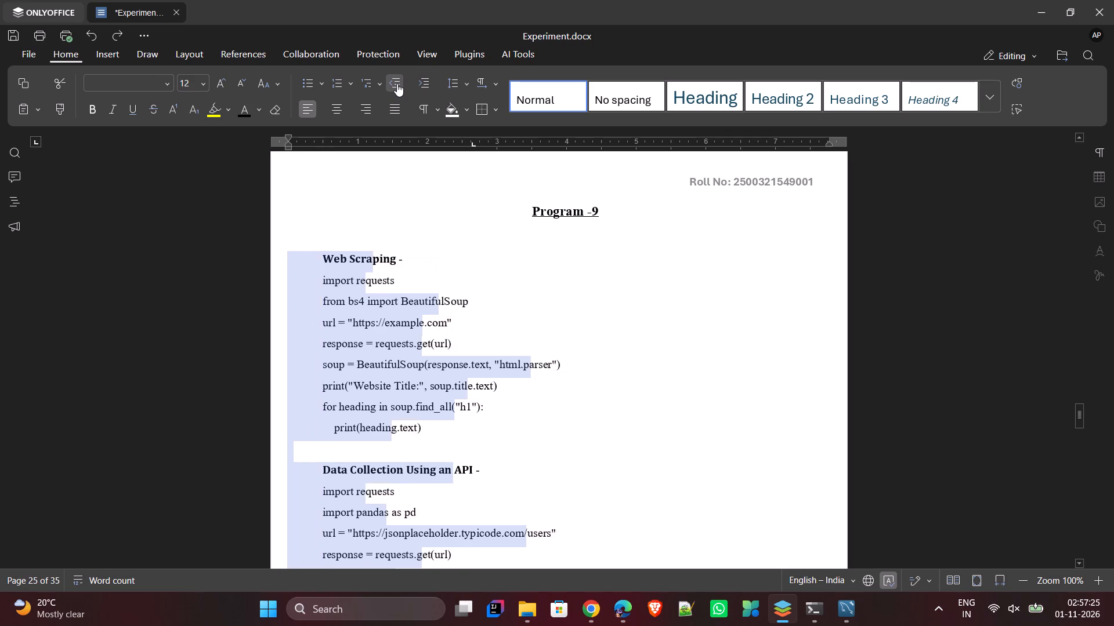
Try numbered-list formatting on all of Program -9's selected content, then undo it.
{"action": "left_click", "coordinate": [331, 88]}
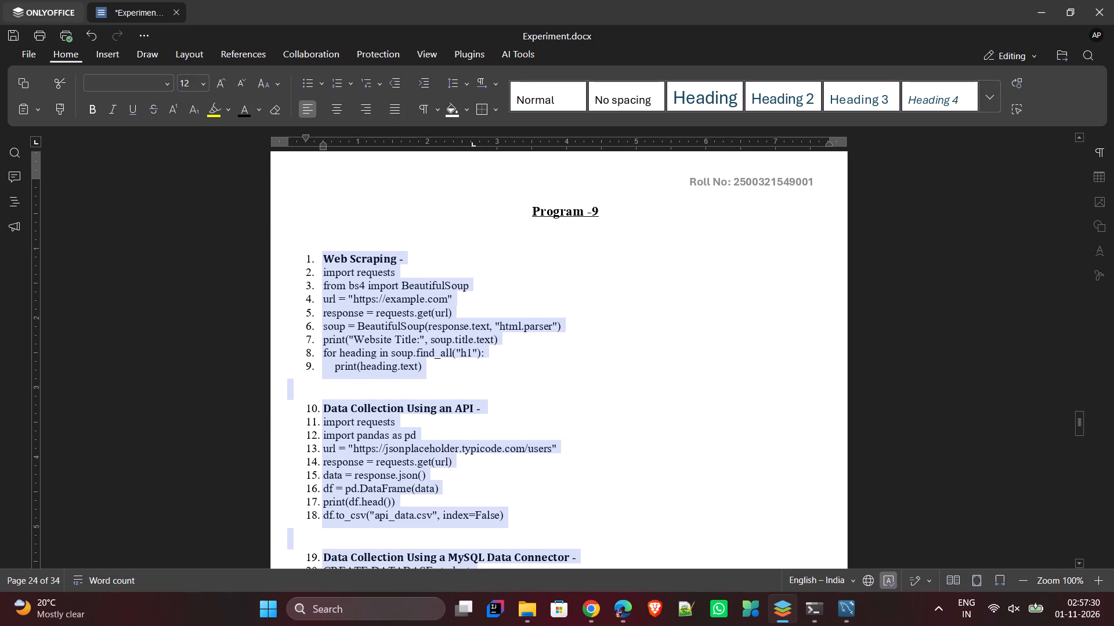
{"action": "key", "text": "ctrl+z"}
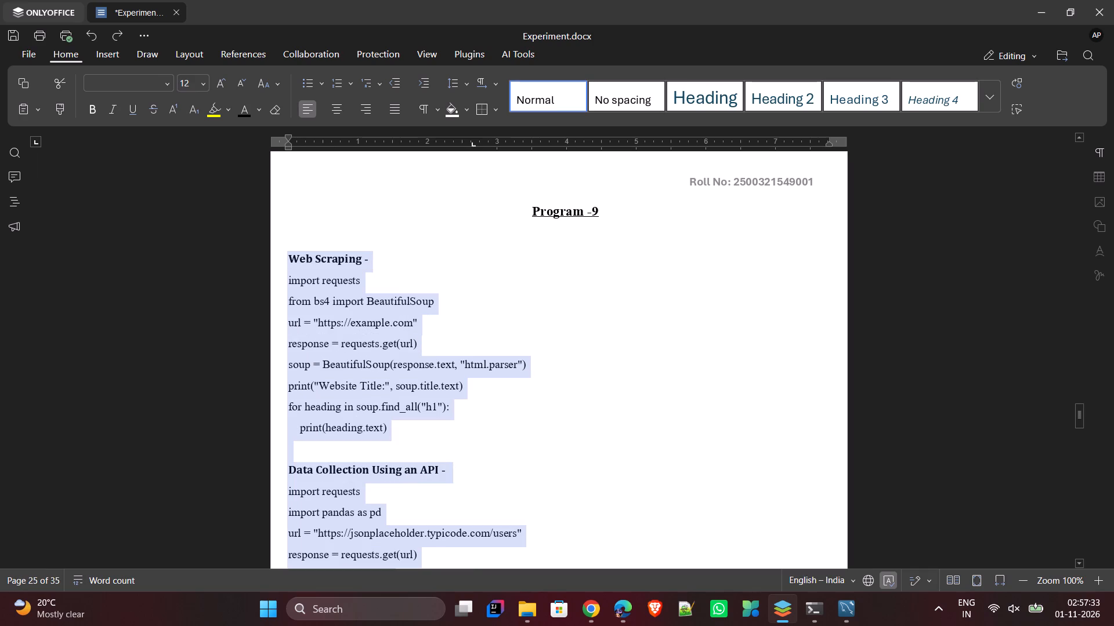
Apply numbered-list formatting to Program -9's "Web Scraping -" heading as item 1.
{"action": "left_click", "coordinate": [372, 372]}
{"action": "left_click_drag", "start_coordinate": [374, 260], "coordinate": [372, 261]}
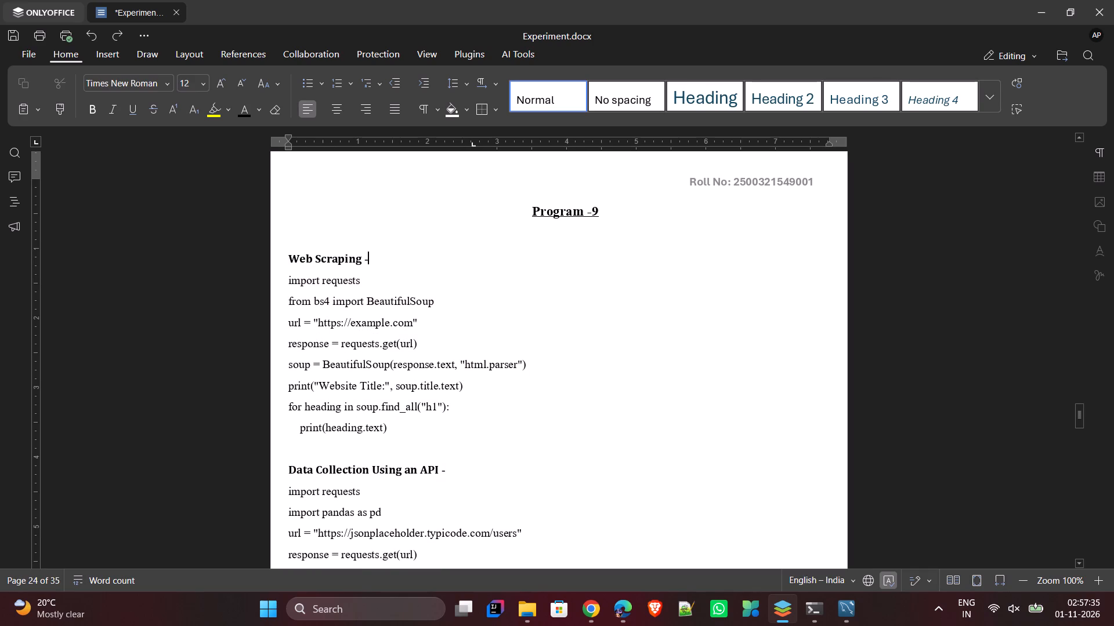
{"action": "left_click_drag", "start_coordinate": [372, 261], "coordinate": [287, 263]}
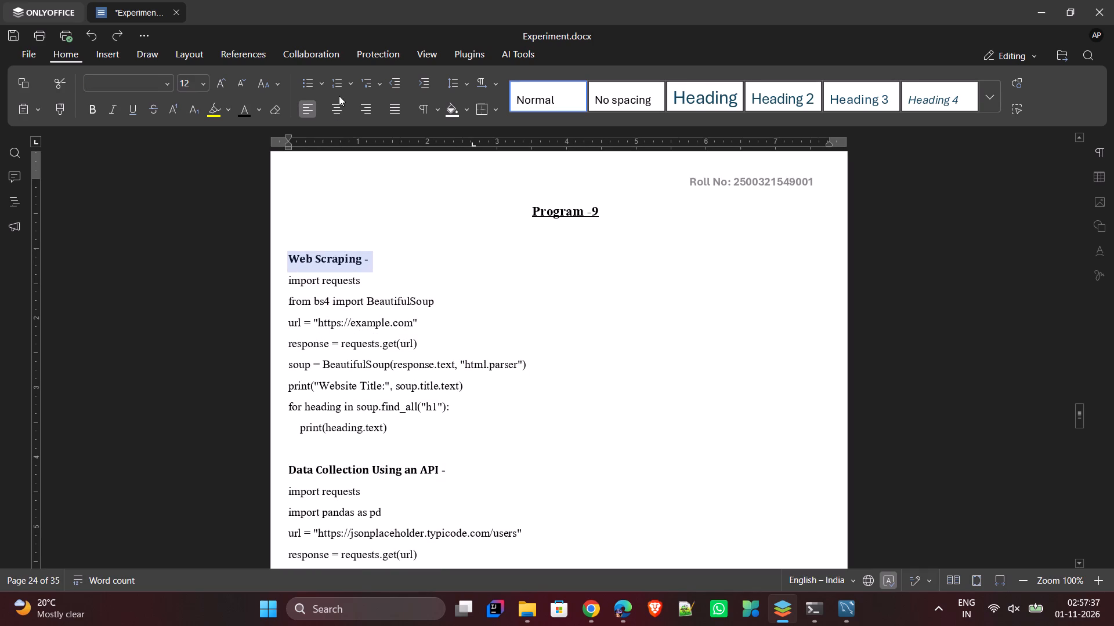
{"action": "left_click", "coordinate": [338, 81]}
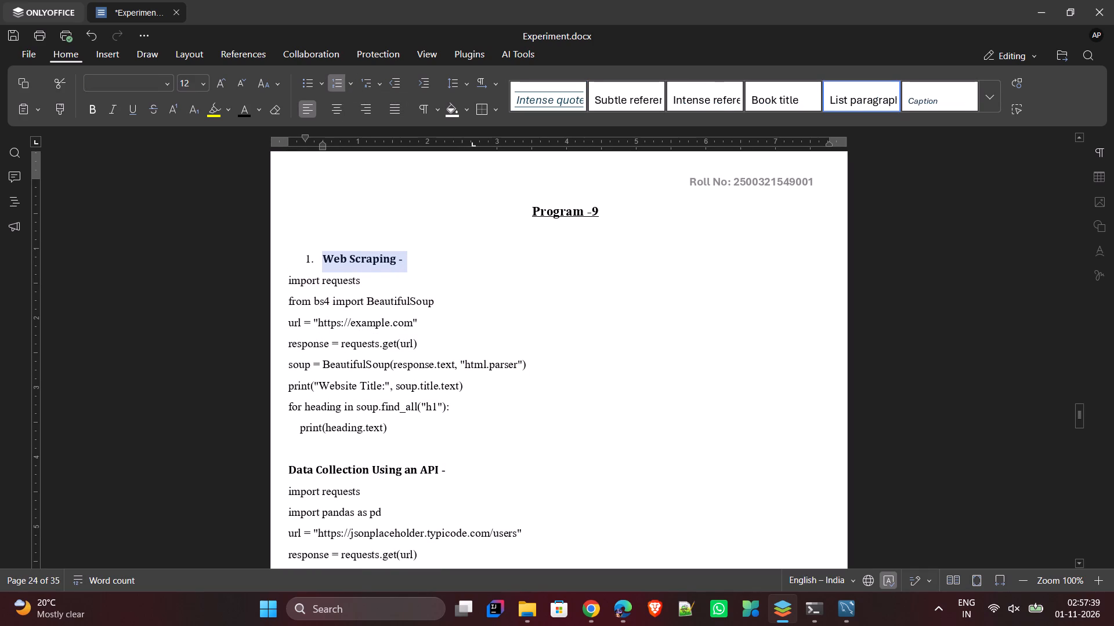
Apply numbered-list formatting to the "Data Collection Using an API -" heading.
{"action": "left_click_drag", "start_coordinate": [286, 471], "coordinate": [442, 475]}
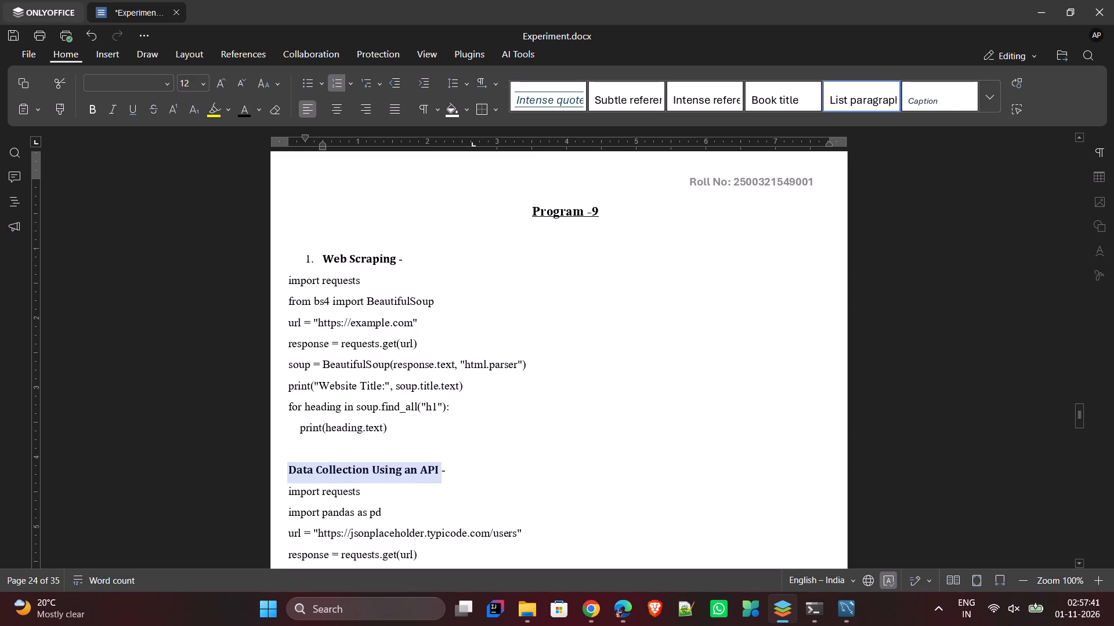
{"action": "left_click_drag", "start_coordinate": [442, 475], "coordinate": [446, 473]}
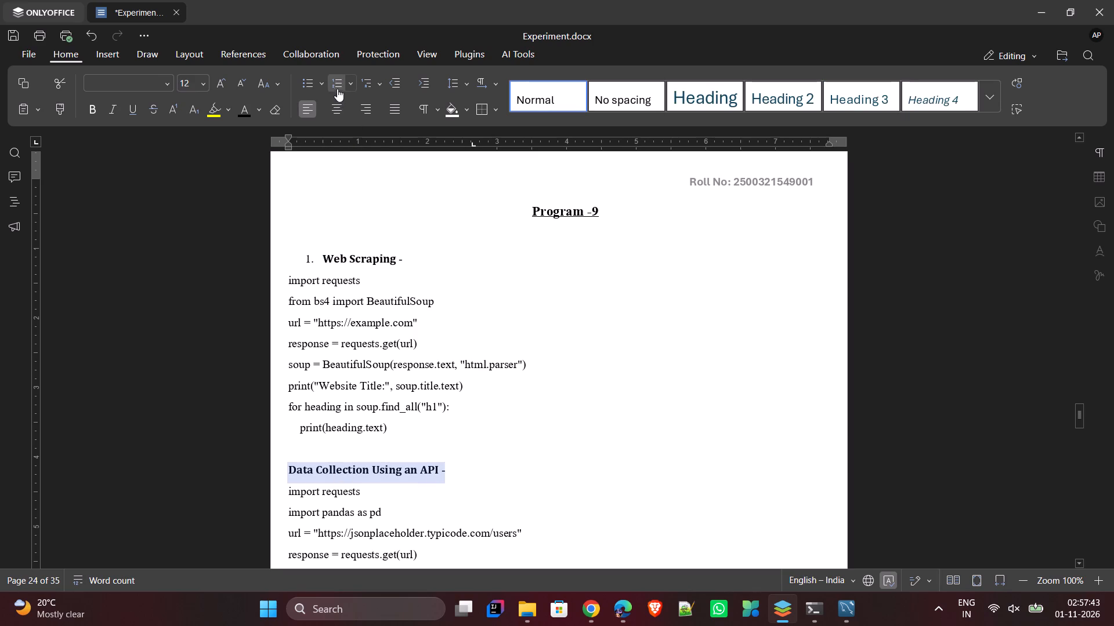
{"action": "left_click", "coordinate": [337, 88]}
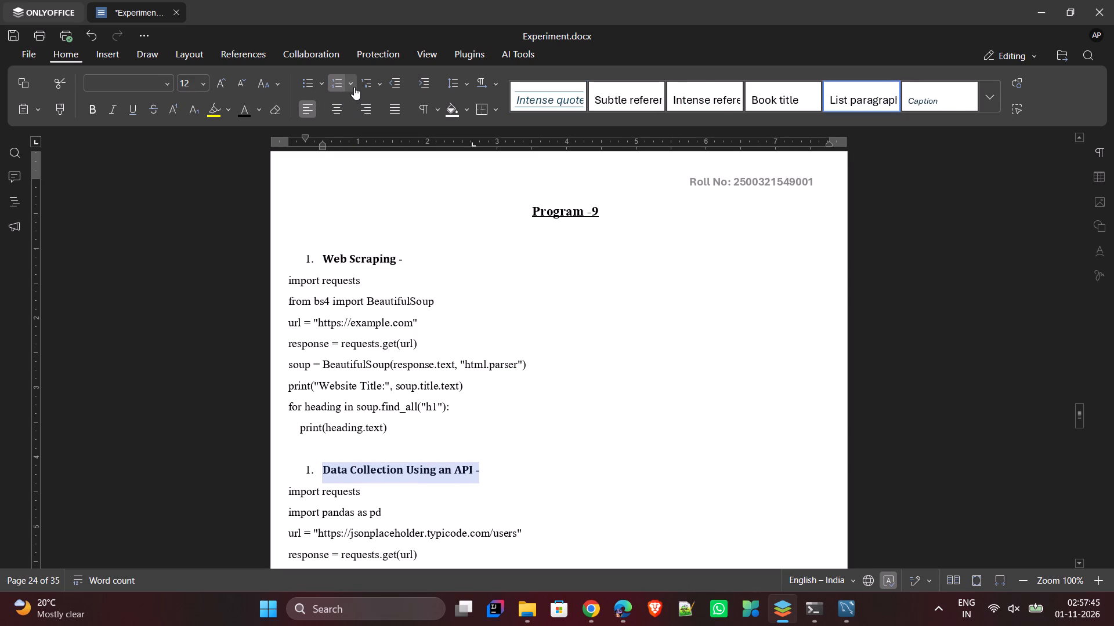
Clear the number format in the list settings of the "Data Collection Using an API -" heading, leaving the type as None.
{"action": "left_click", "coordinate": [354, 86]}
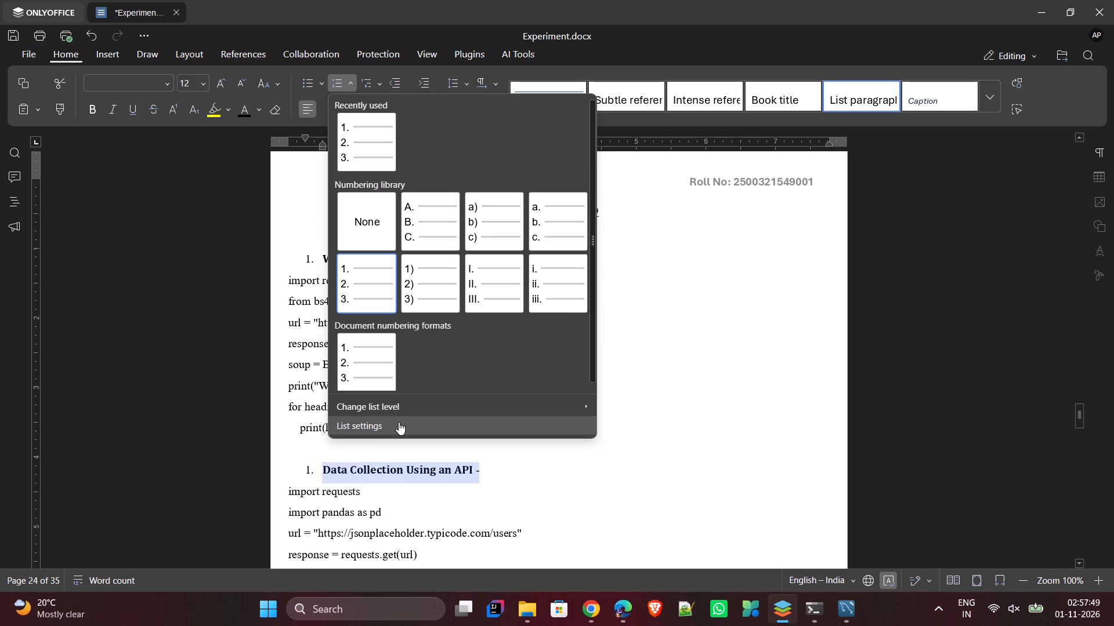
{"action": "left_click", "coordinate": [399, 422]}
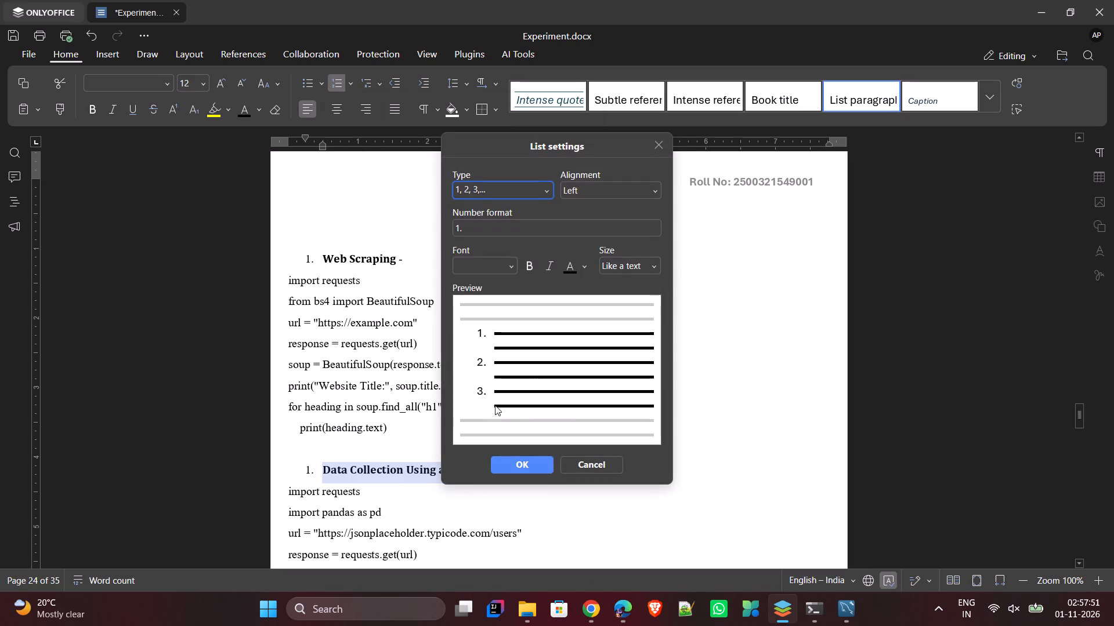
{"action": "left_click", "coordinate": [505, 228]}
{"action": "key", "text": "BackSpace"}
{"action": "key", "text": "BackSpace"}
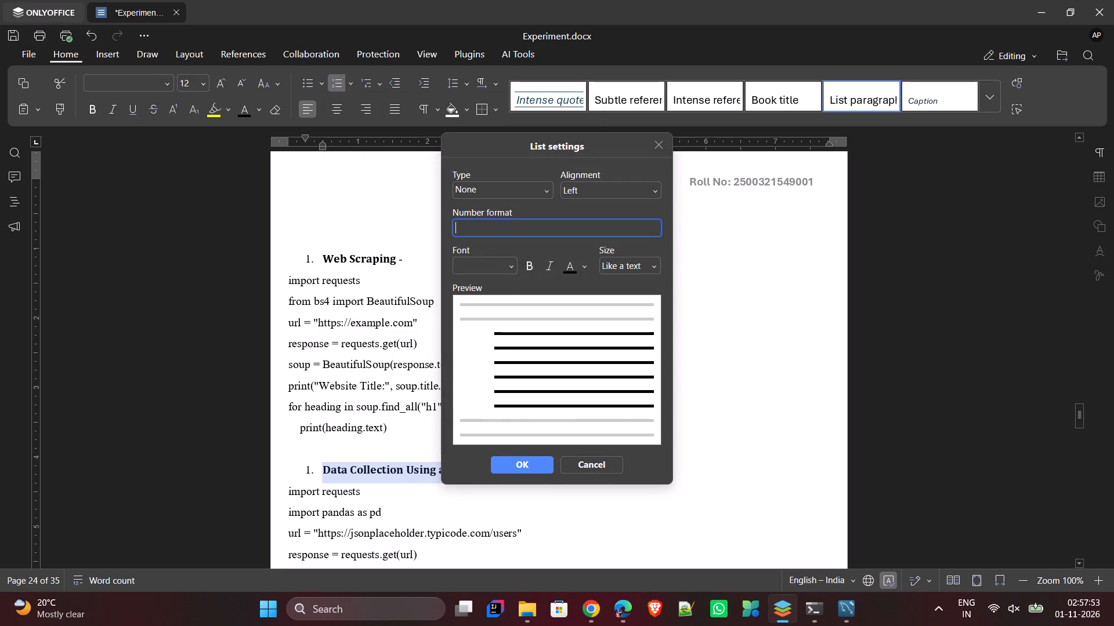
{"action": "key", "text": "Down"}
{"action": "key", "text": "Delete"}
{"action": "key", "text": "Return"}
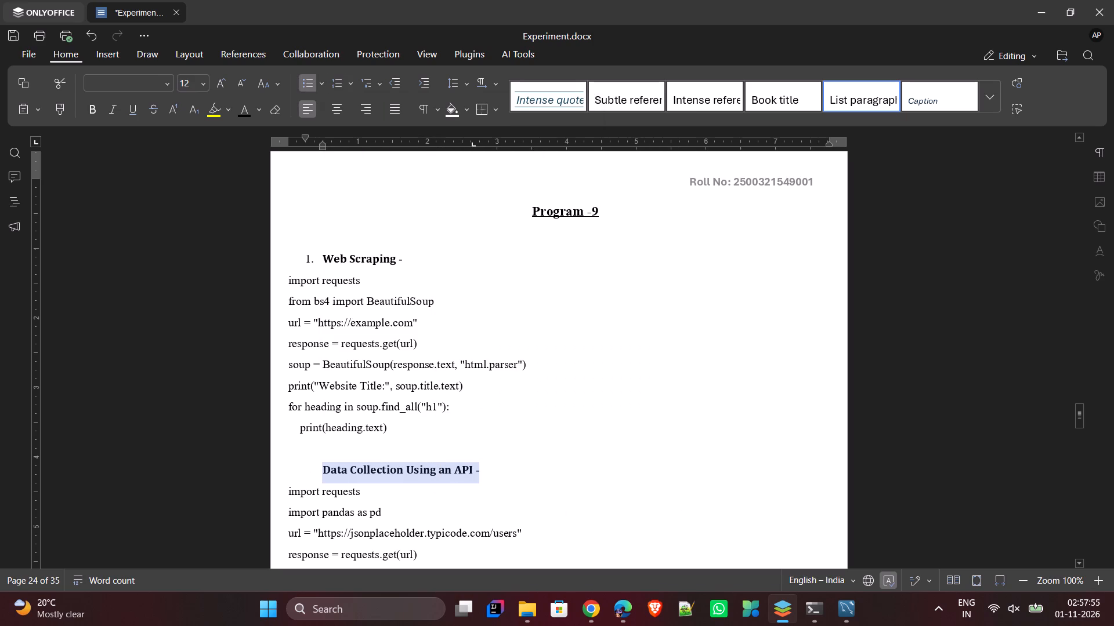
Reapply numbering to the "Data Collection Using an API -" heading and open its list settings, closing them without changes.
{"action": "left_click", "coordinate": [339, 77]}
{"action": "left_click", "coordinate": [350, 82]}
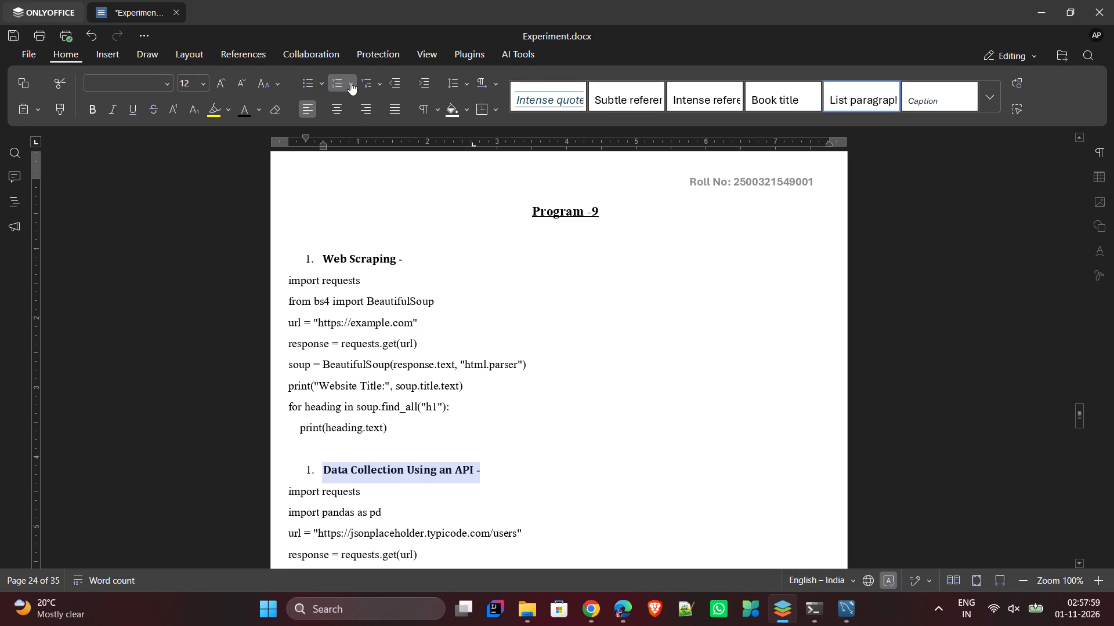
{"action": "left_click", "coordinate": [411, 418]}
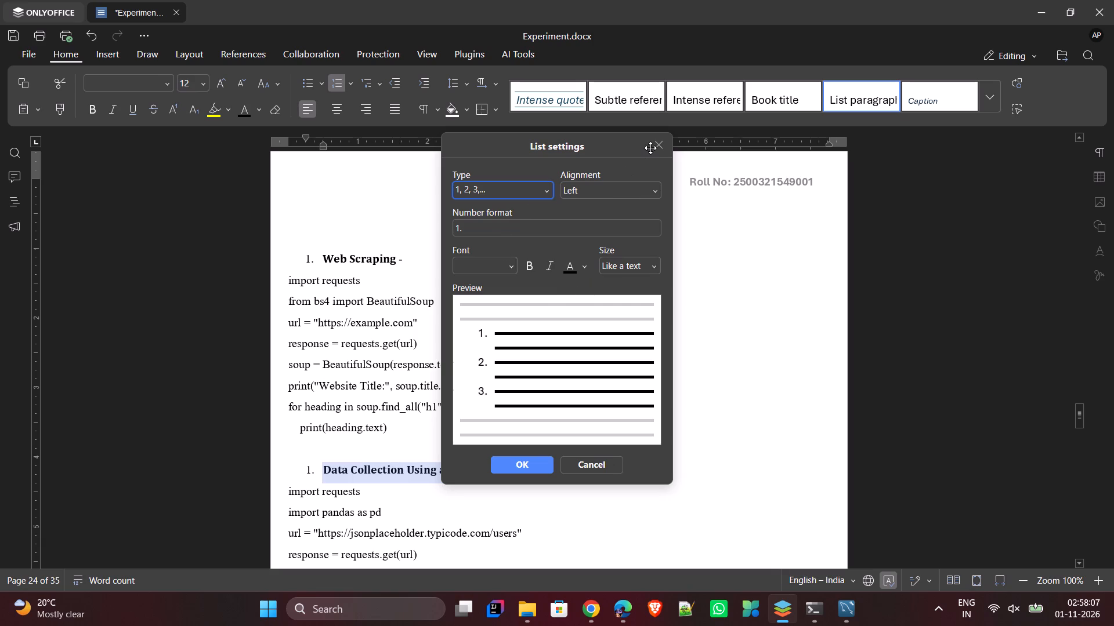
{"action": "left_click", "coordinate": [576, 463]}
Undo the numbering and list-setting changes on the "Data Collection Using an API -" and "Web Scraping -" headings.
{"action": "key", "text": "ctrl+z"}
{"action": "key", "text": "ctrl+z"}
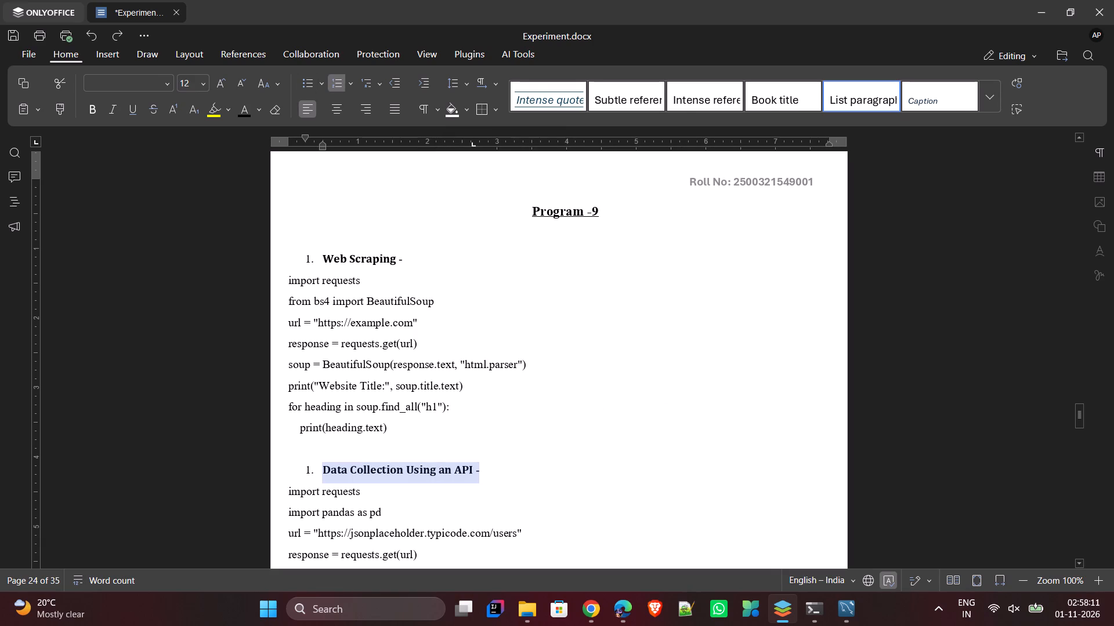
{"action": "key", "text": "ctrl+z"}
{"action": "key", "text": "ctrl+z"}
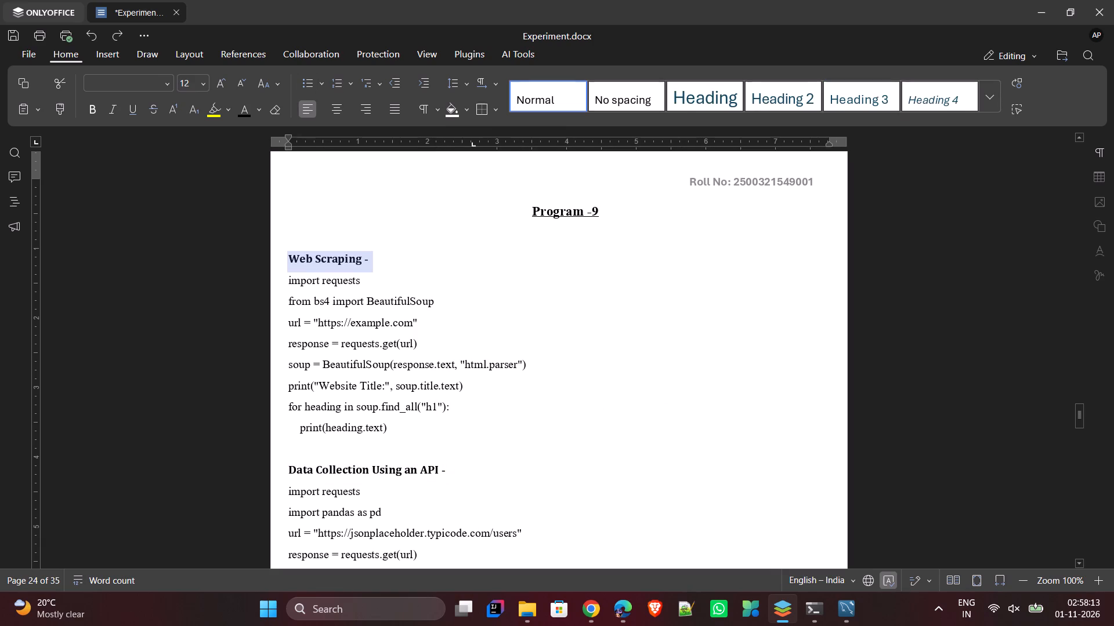
Review the Program -9 code in Experiment.docx from the Web Scraping section through the MySQL connector code.
{"action": "left_click", "coordinate": [292, 258]}
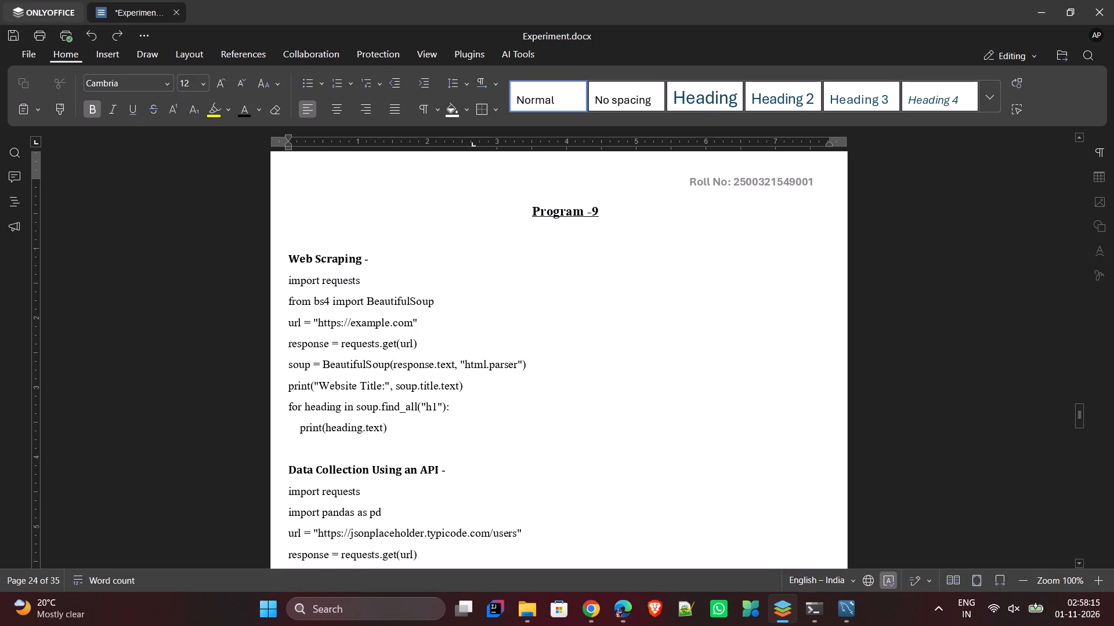
{"action": "scroll", "coordinate": [292, 258], "scroll_direction": "down", "scroll_amount": 2}
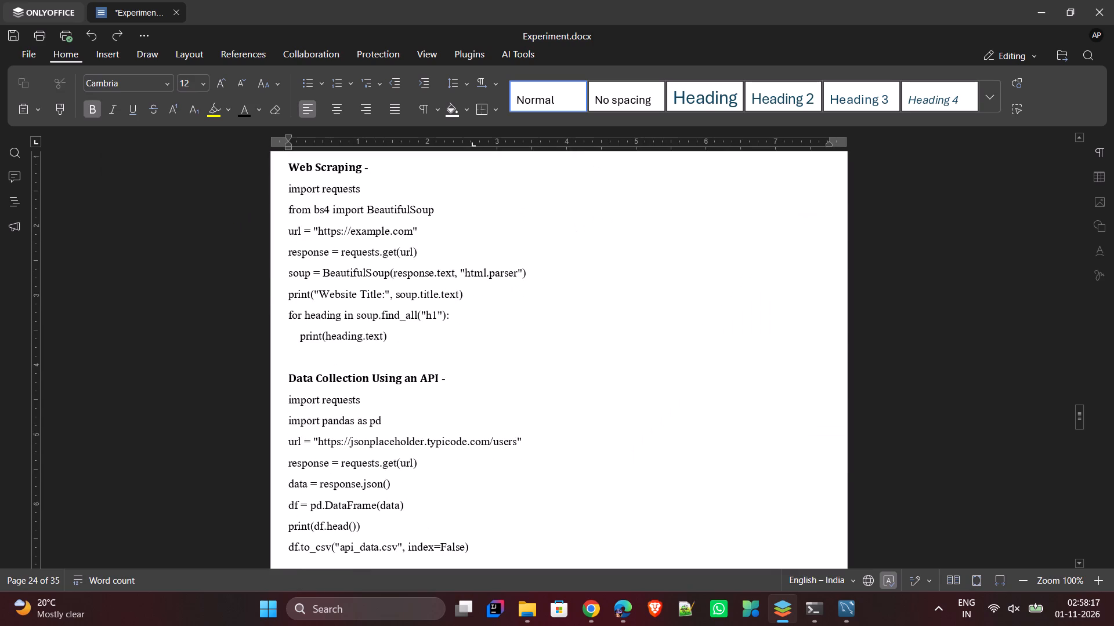
{"action": "scroll", "coordinate": [292, 258], "scroll_direction": "down", "scroll_amount": 7}
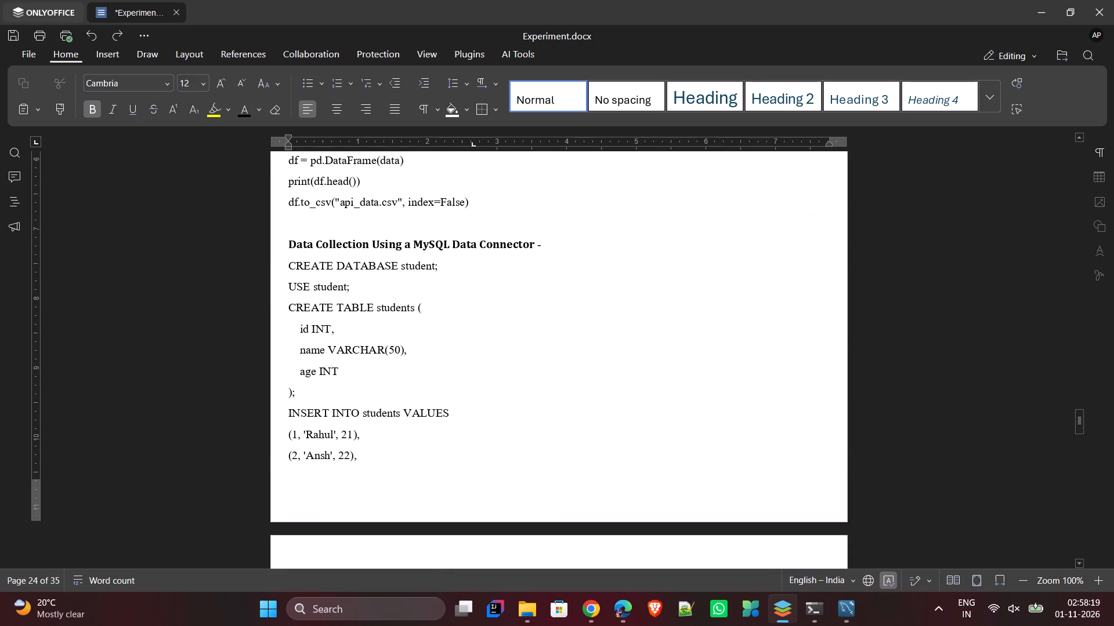
{"action": "scroll", "coordinate": [292, 258], "scroll_direction": "down", "scroll_amount": 7}
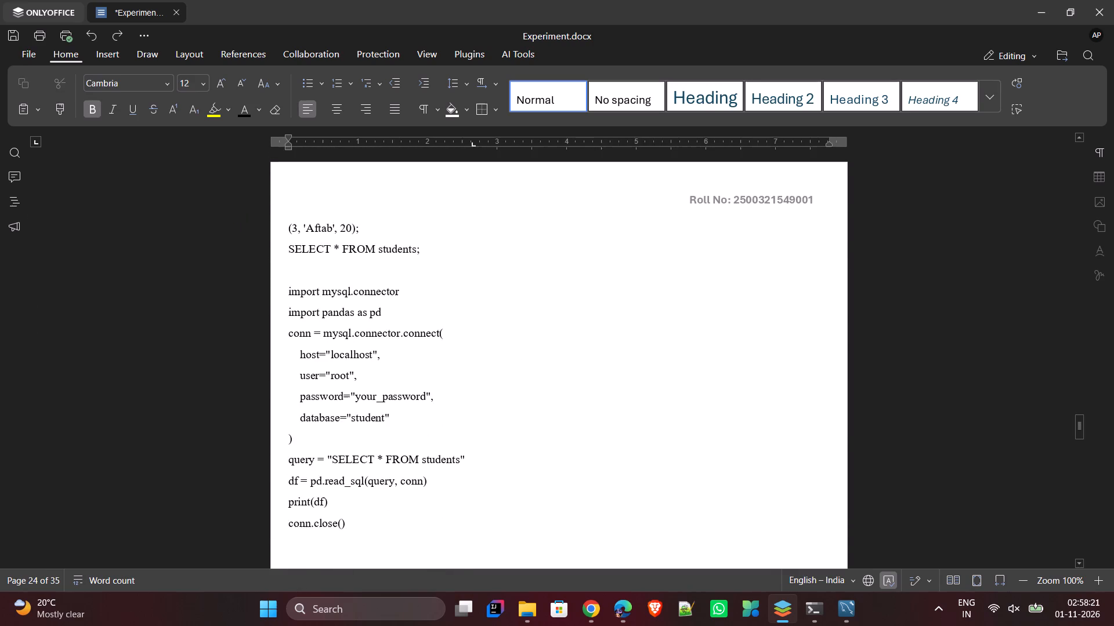
{"action": "scroll", "coordinate": [292, 258], "scroll_direction": "down", "scroll_amount": 2}
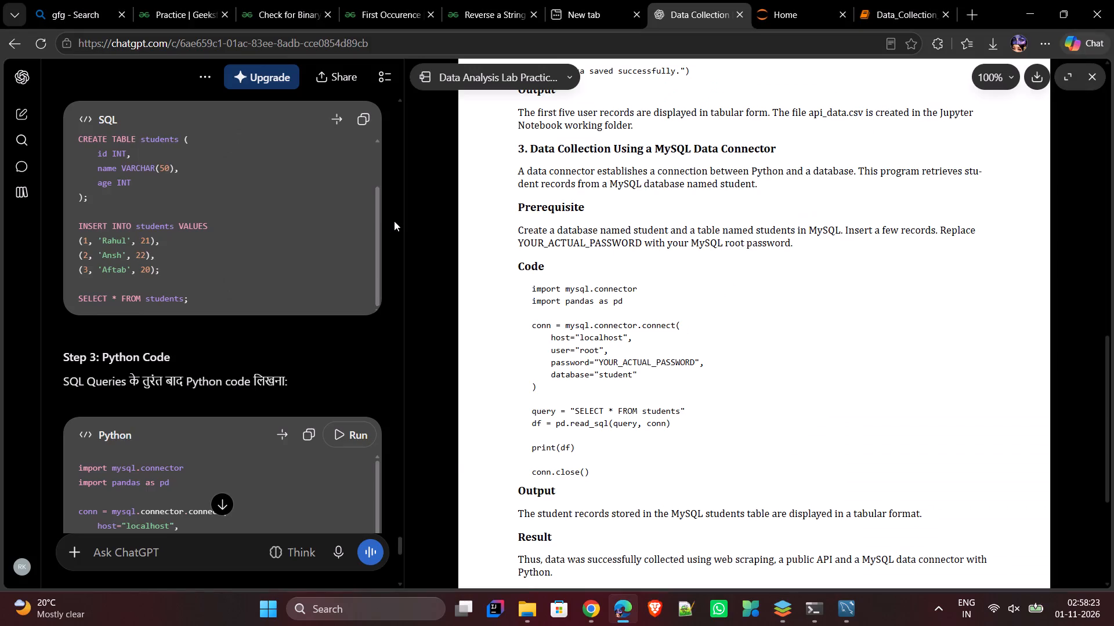
{"action": "scroll", "coordinate": [511, 209], "scroll_direction": "up", "scroll_amount": 12}
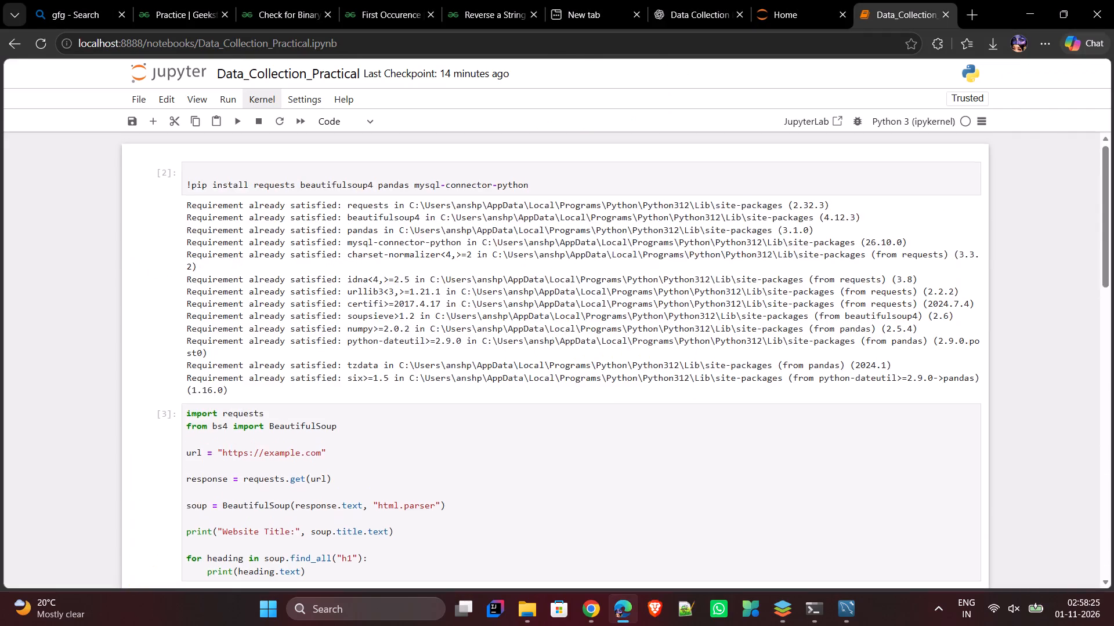
{"action": "scroll", "coordinate": [511, 209], "scroll_direction": "up", "scroll_amount": 1}
{"action": "scroll", "coordinate": [511, 209], "scroll_direction": "down", "scroll_amount": 1}
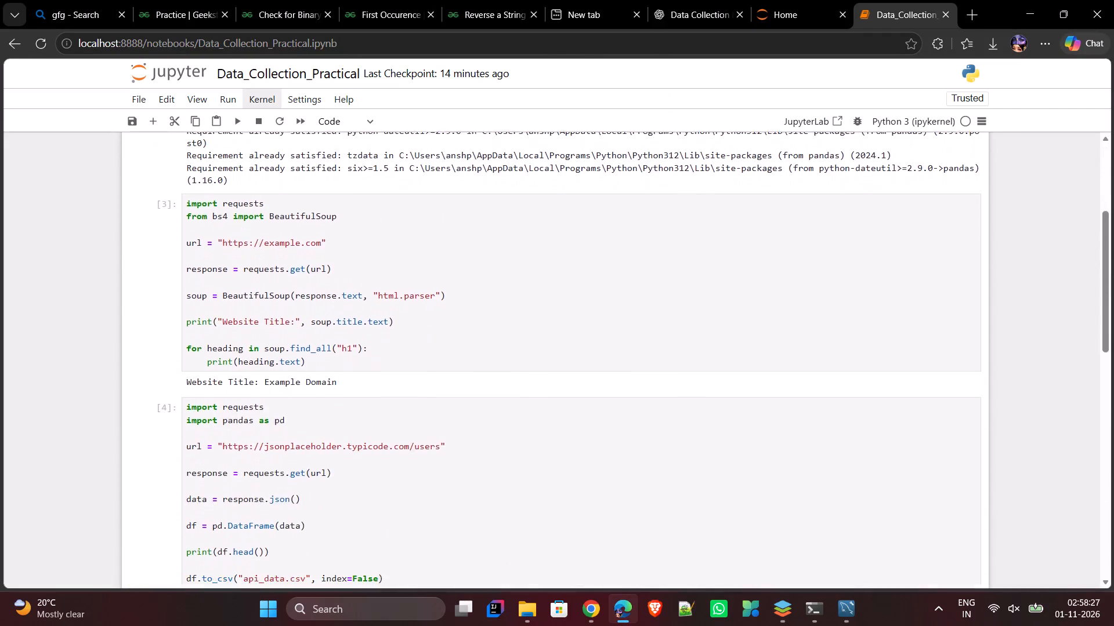
{"action": "scroll", "coordinate": [511, 209], "scroll_direction": "down", "scroll_amount": 3}
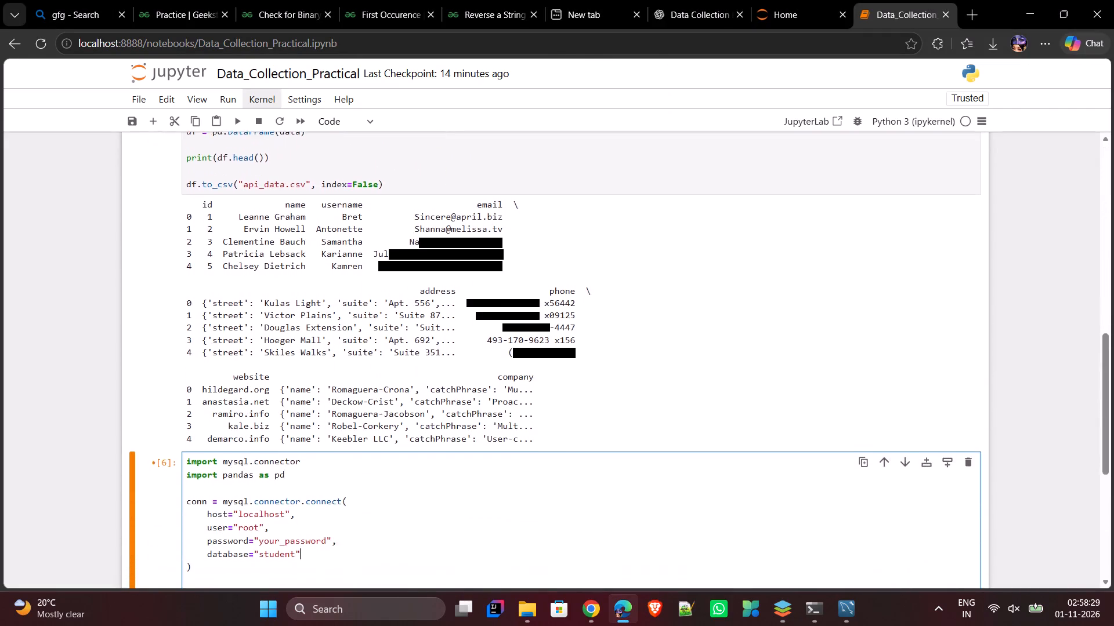
{"action": "scroll", "coordinate": [511, 209], "scroll_direction": "down", "scroll_amount": 1}
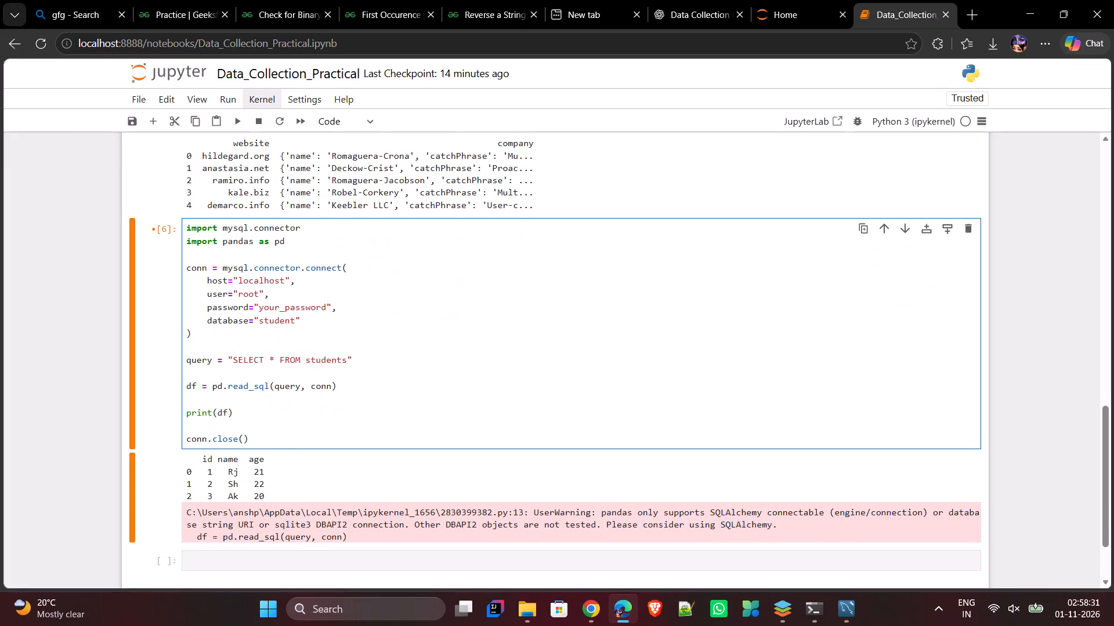
{"action": "scroll", "coordinate": [511, 209], "scroll_direction": "up", "scroll_amount": 2}
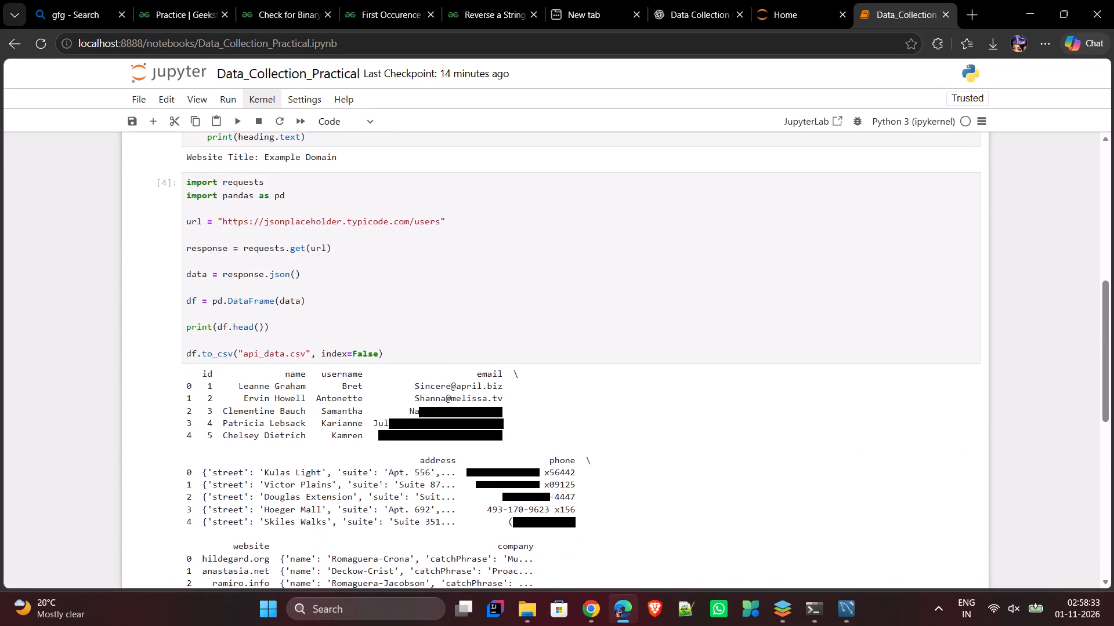
{"action": "scroll", "coordinate": [511, 209], "scroll_direction": "up", "scroll_amount": 3}
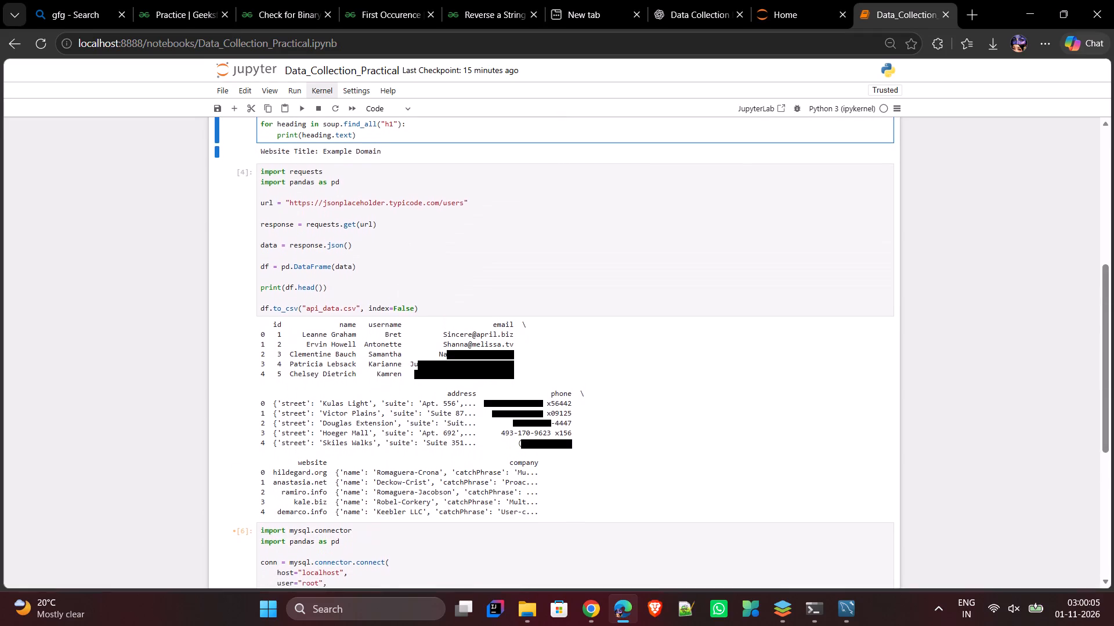
{"action": "scroll", "coordinate": [452, 291], "scroll_direction": "up", "scroll_amount": 1}
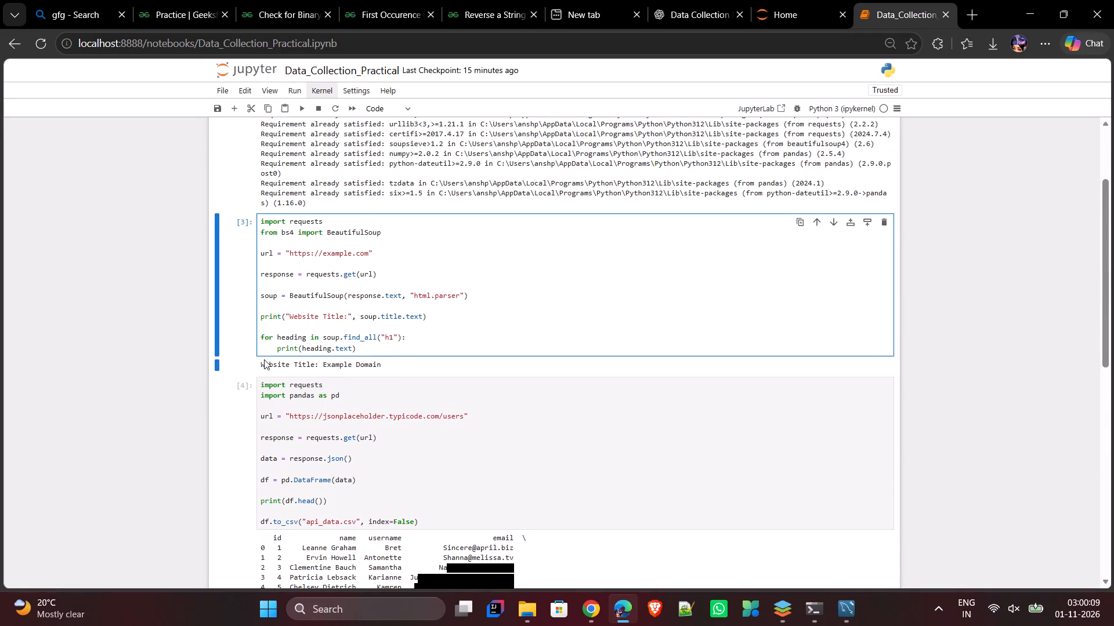
{"action": "key", "text": "Print"}
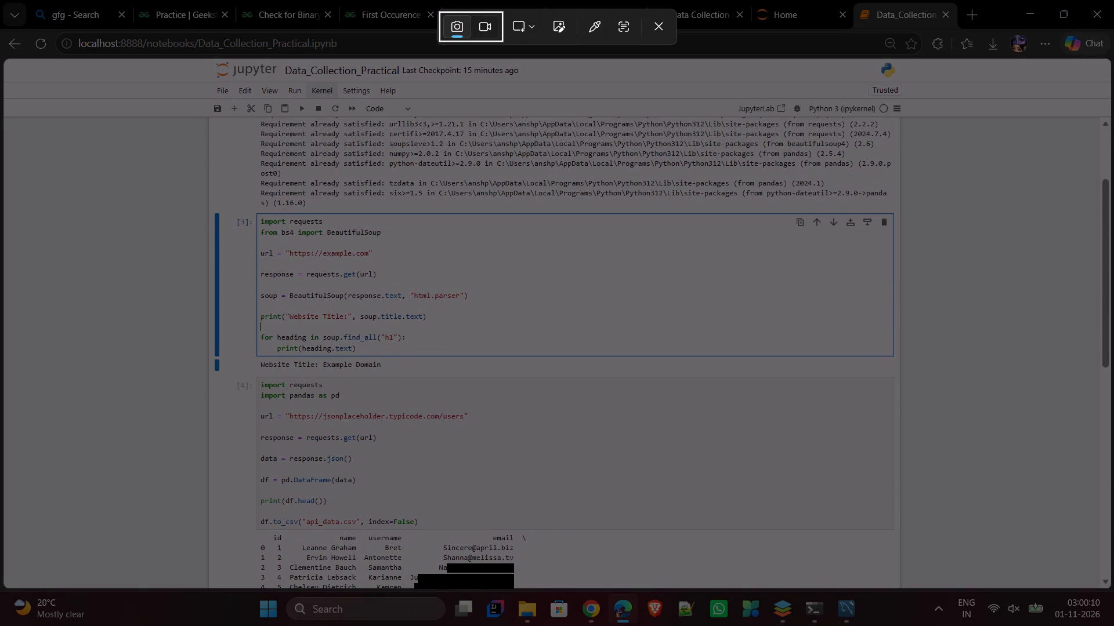
{"action": "left_click_drag", "start_coordinate": [256, 356], "coordinate": [410, 375]}
Capture a screenshot of the full users table output under the notebook's API cell, without the code.
{"action": "scroll", "coordinate": [410, 375], "scroll_direction": "down", "scroll_amount": 3}
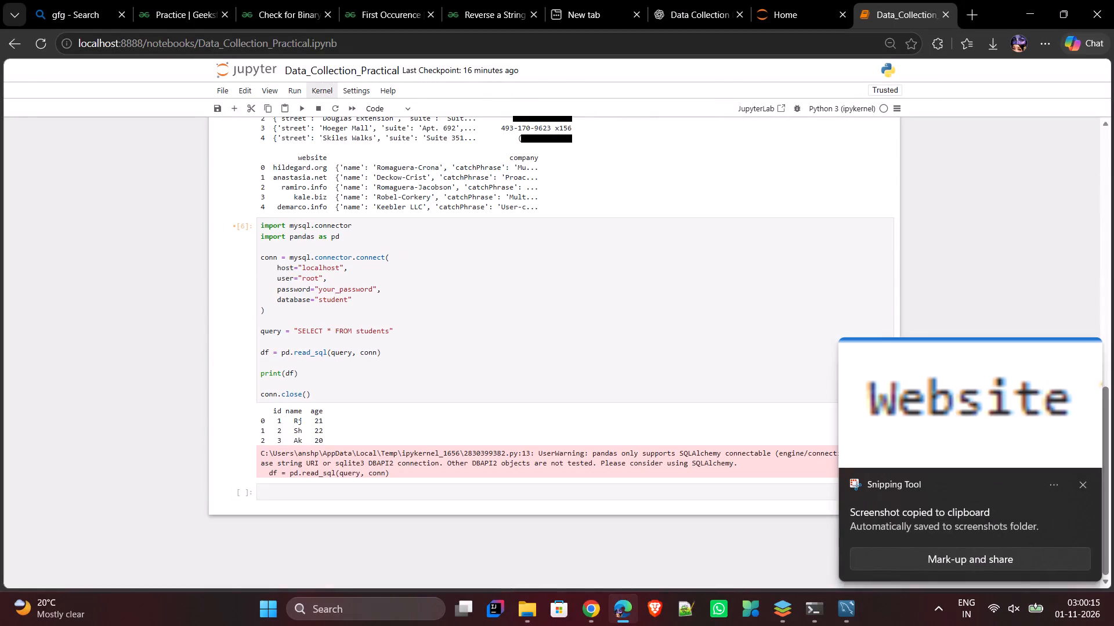
{"action": "scroll", "coordinate": [349, 276], "scroll_direction": "up", "scroll_amount": 1}
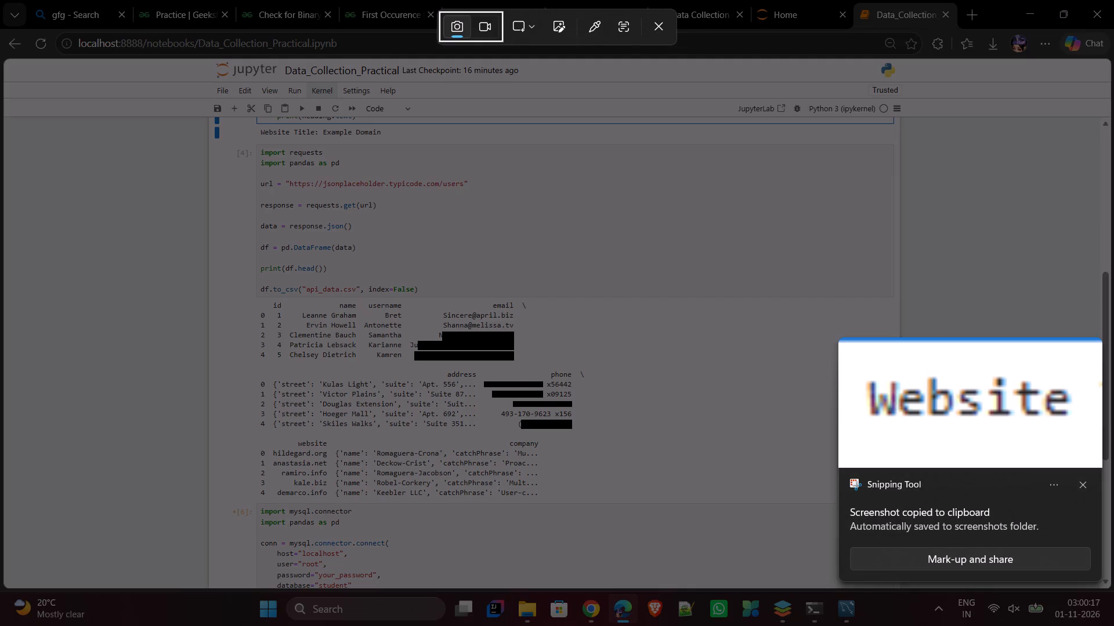
{"action": "left_click_drag", "start_coordinate": [254, 298], "coordinate": [633, 498]}
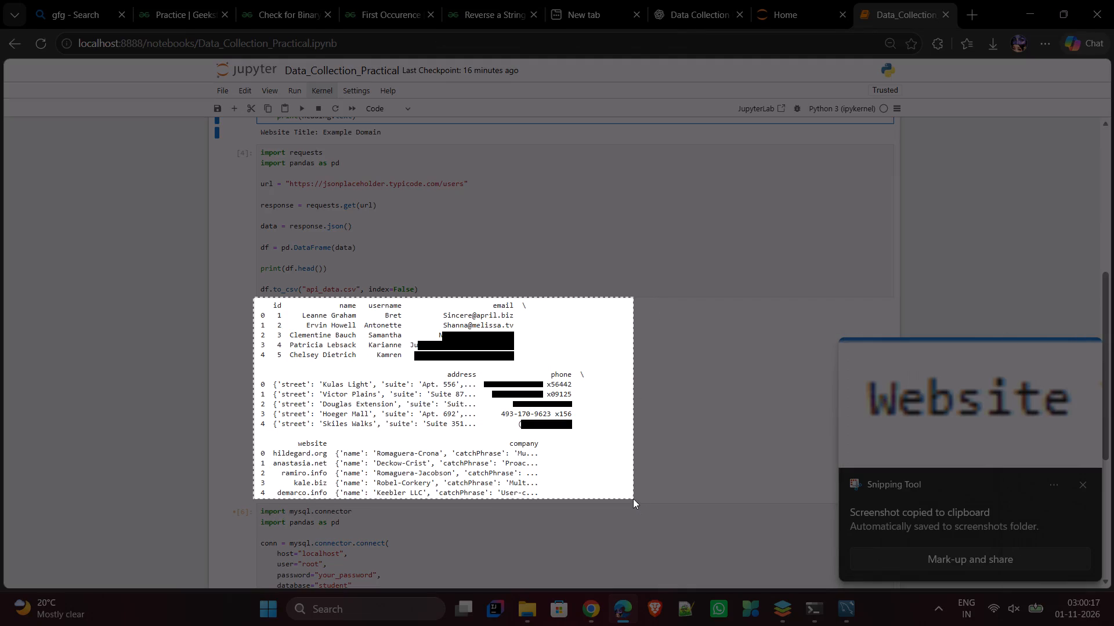
{"action": "left_click_drag", "start_coordinate": [633, 498], "coordinate": [611, 504]}
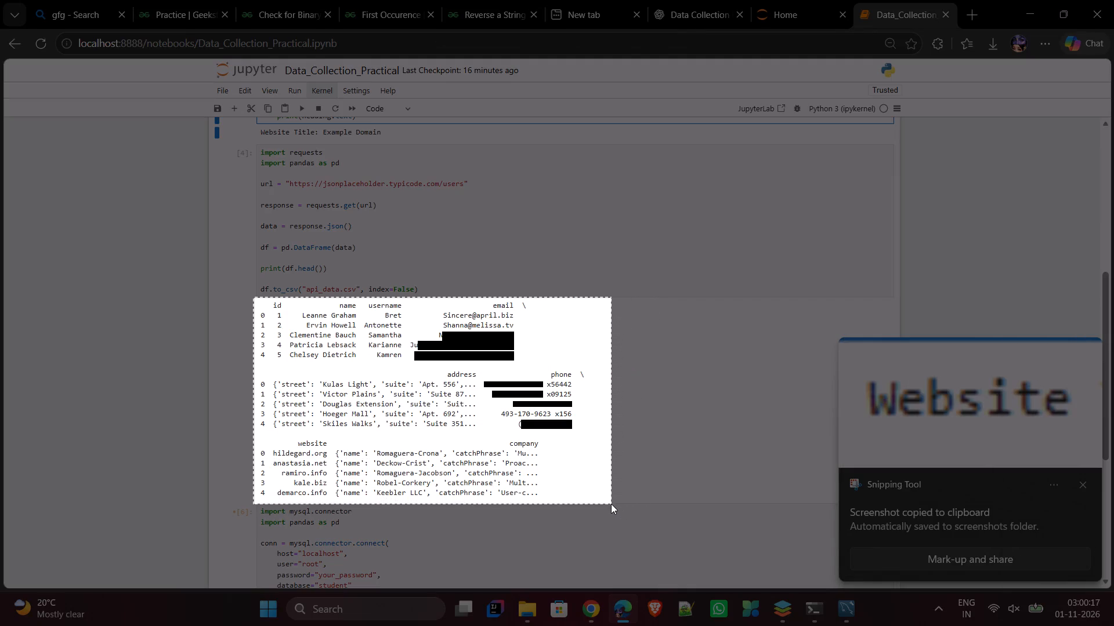
{"action": "left_click_drag", "start_coordinate": [611, 504], "coordinate": [594, 503]}
Capture a screenshot of the id, name and age table under the MySQL connector cell, excluding the warning.
{"action": "scroll", "coordinate": [594, 503], "scroll_direction": "down", "scroll_amount": 2}
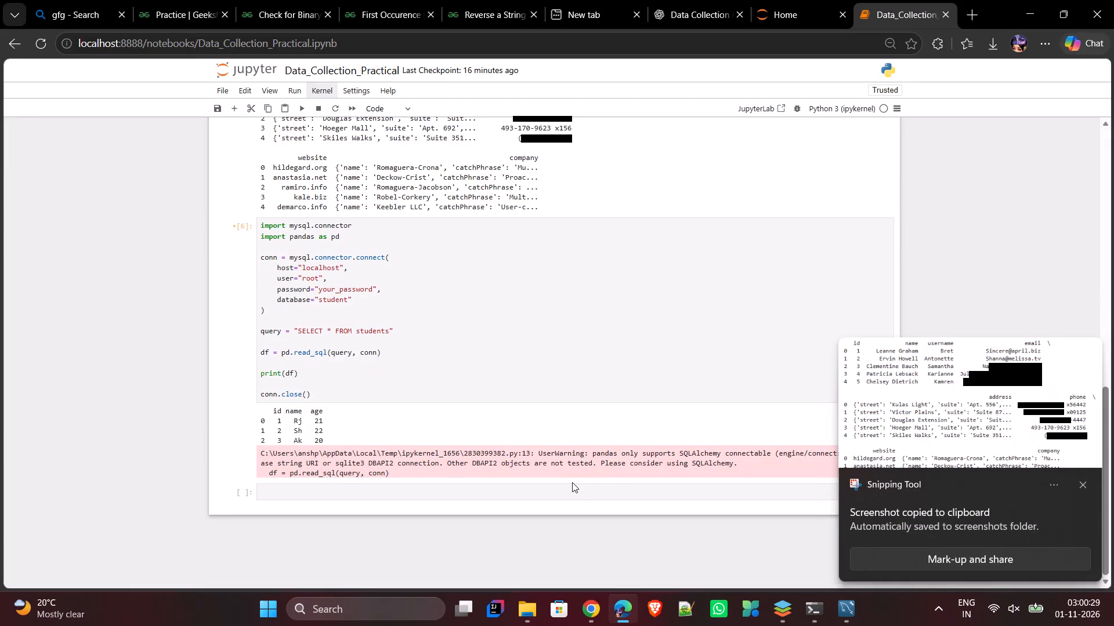
{"action": "key", "text": "Print"}
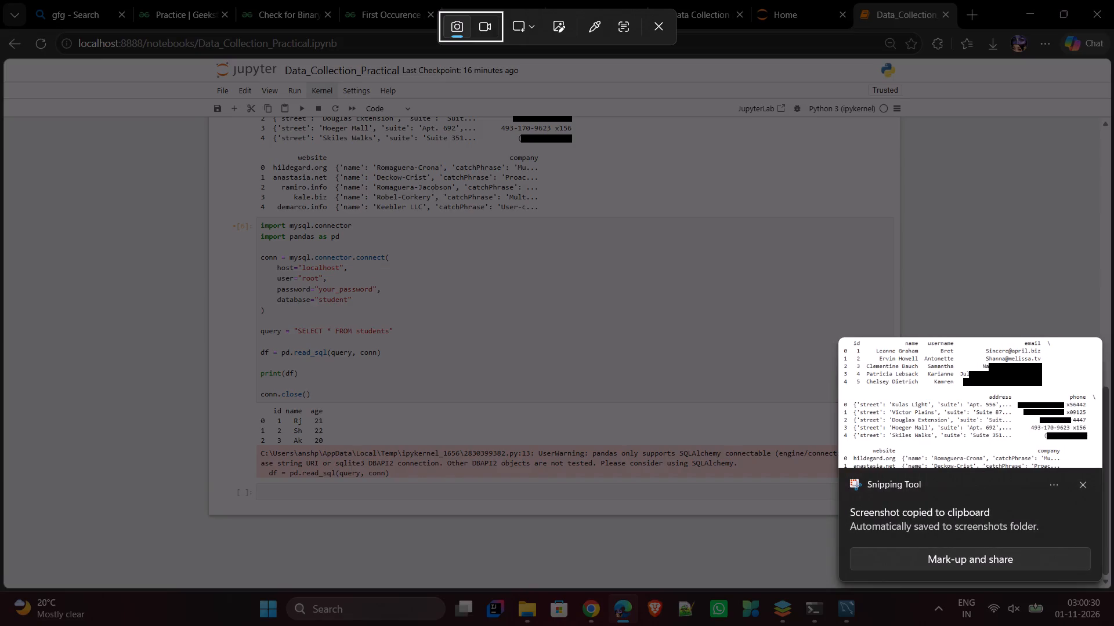
{"action": "left_click_drag", "start_coordinate": [257, 403], "coordinate": [356, 446]}
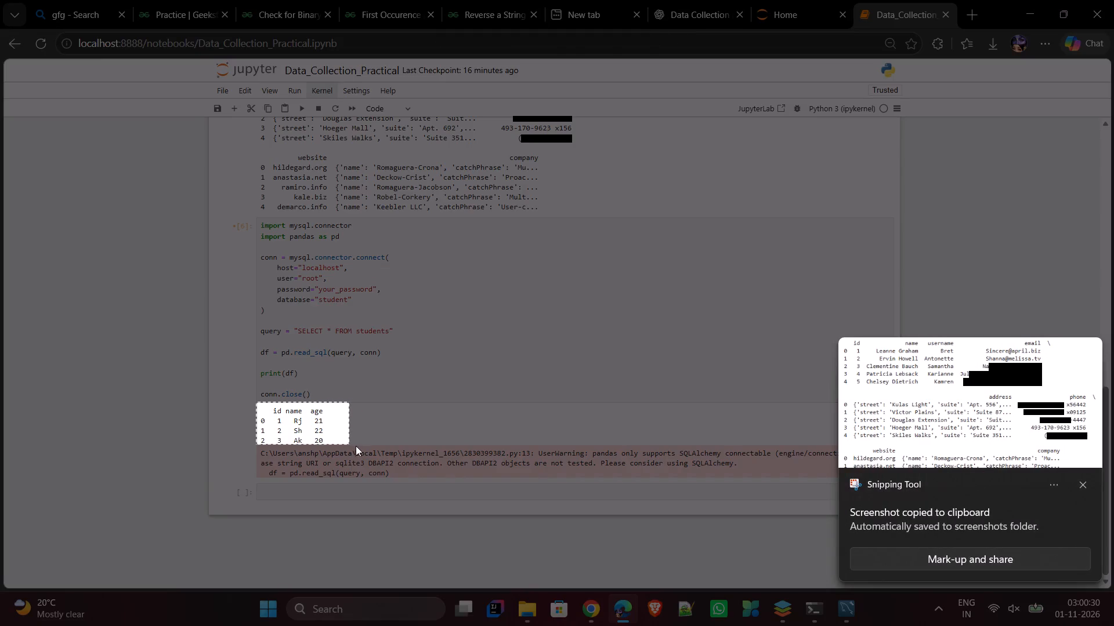
{"action": "left_click_drag", "start_coordinate": [356, 446], "coordinate": [339, 444]}
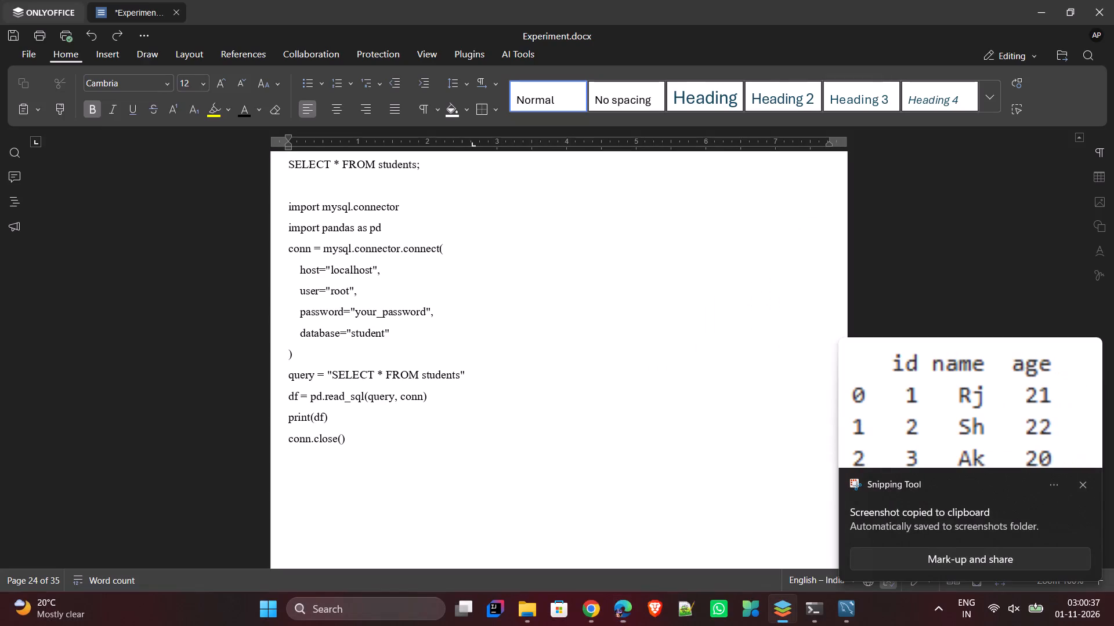
Switch to Experiment.docx in ONLYOFFICE and add the line "Output :-" below conn.close() in the MySQL connector code.
{"action": "left_click", "coordinate": [326, 480]}
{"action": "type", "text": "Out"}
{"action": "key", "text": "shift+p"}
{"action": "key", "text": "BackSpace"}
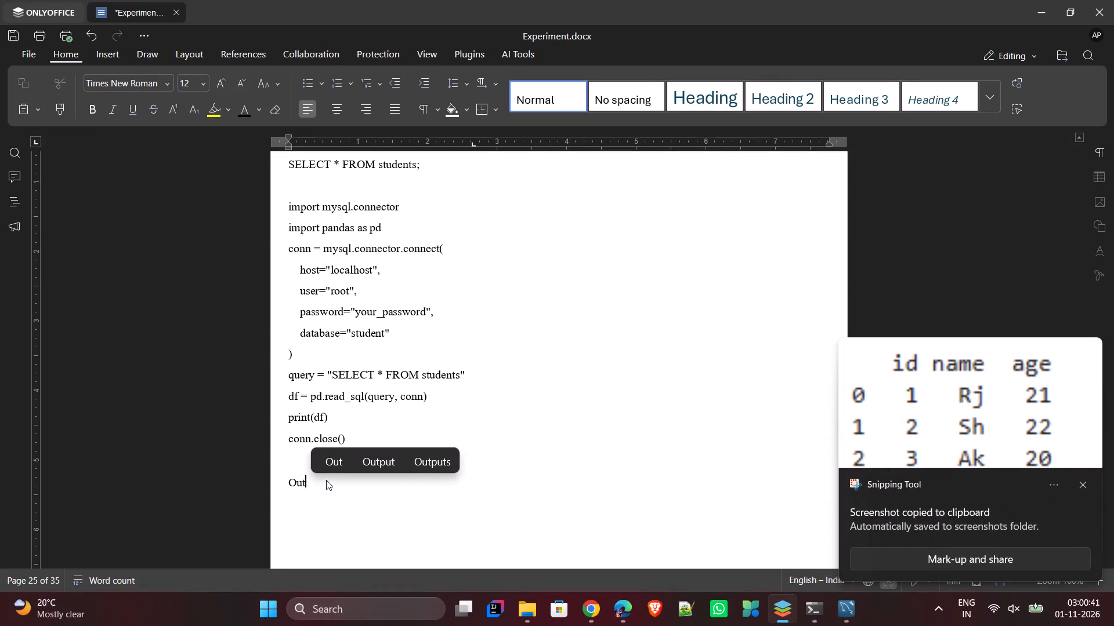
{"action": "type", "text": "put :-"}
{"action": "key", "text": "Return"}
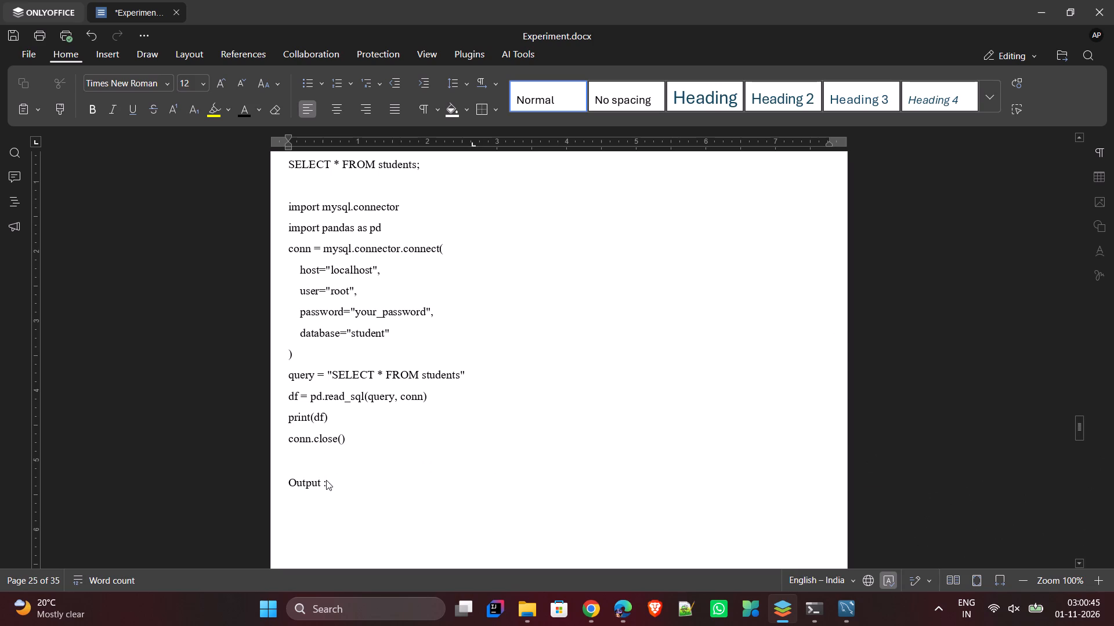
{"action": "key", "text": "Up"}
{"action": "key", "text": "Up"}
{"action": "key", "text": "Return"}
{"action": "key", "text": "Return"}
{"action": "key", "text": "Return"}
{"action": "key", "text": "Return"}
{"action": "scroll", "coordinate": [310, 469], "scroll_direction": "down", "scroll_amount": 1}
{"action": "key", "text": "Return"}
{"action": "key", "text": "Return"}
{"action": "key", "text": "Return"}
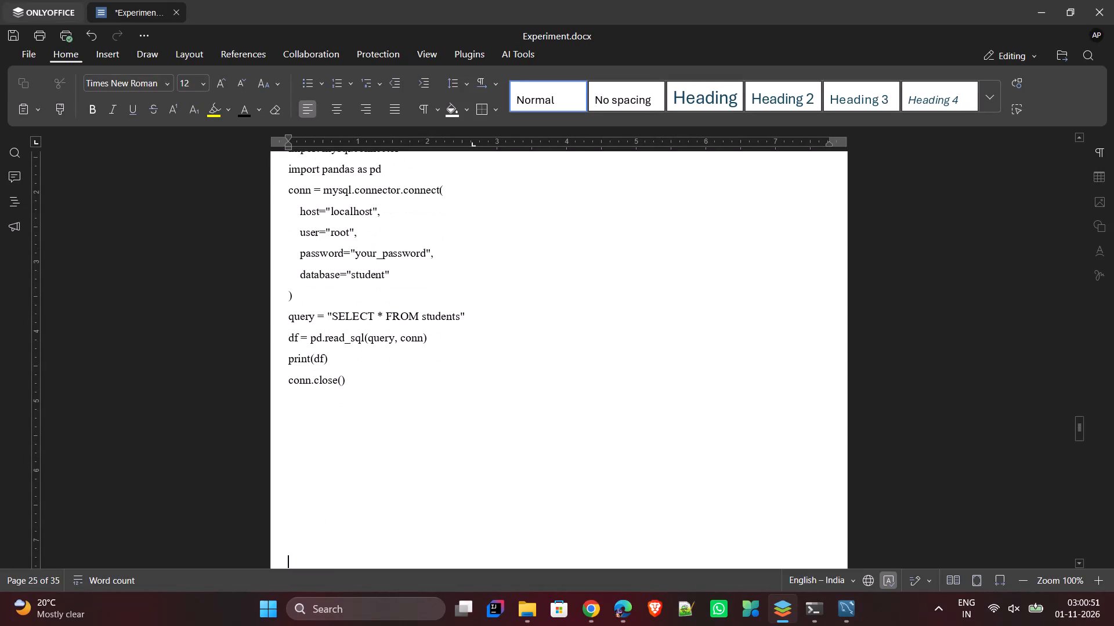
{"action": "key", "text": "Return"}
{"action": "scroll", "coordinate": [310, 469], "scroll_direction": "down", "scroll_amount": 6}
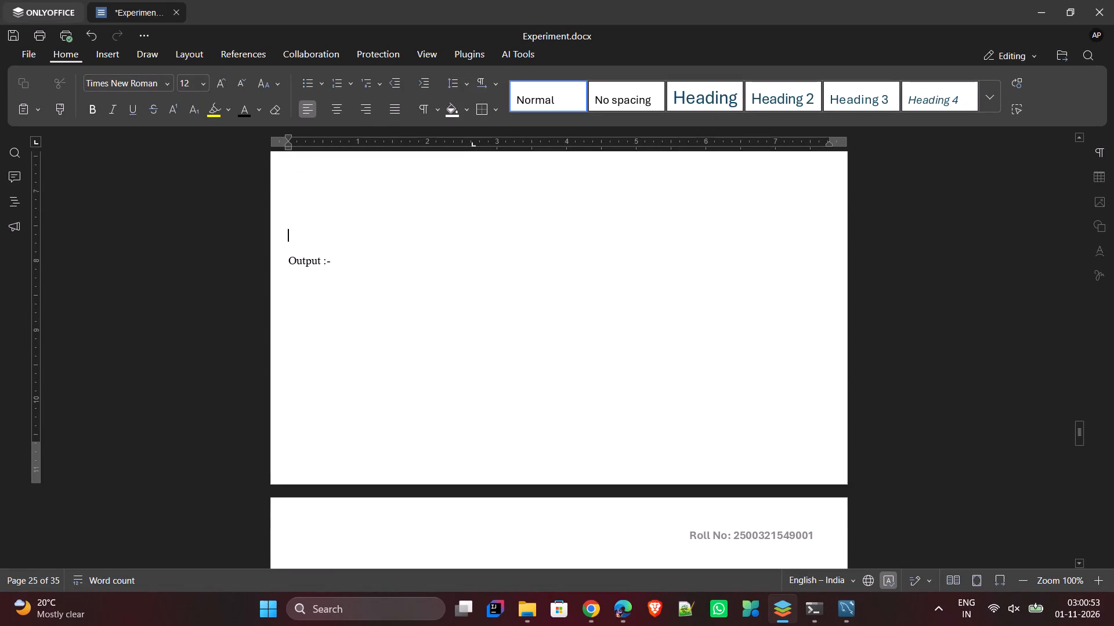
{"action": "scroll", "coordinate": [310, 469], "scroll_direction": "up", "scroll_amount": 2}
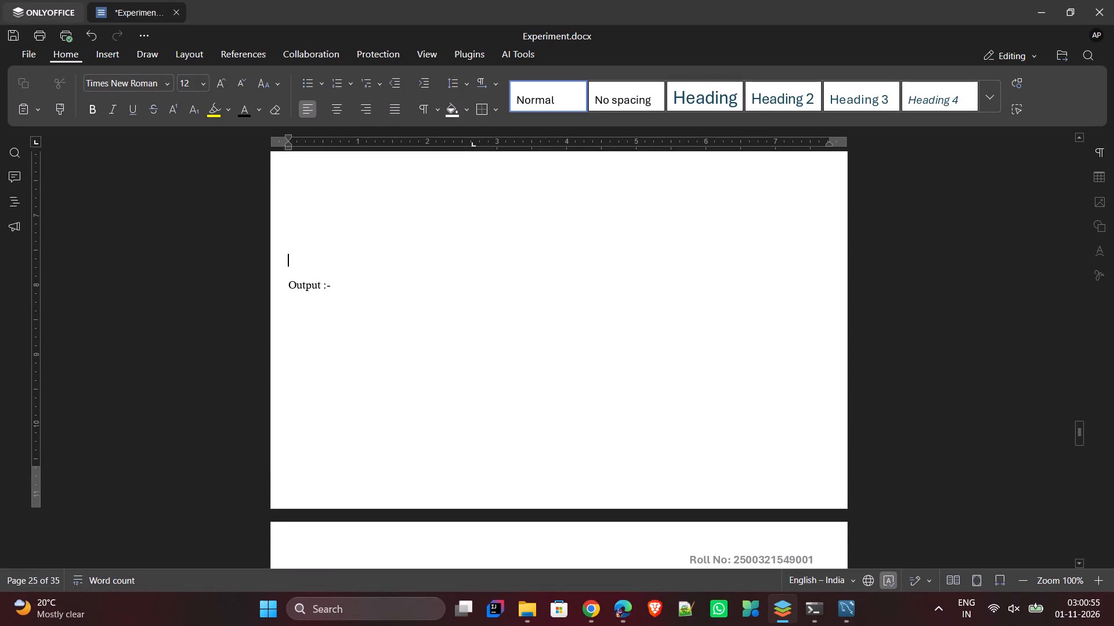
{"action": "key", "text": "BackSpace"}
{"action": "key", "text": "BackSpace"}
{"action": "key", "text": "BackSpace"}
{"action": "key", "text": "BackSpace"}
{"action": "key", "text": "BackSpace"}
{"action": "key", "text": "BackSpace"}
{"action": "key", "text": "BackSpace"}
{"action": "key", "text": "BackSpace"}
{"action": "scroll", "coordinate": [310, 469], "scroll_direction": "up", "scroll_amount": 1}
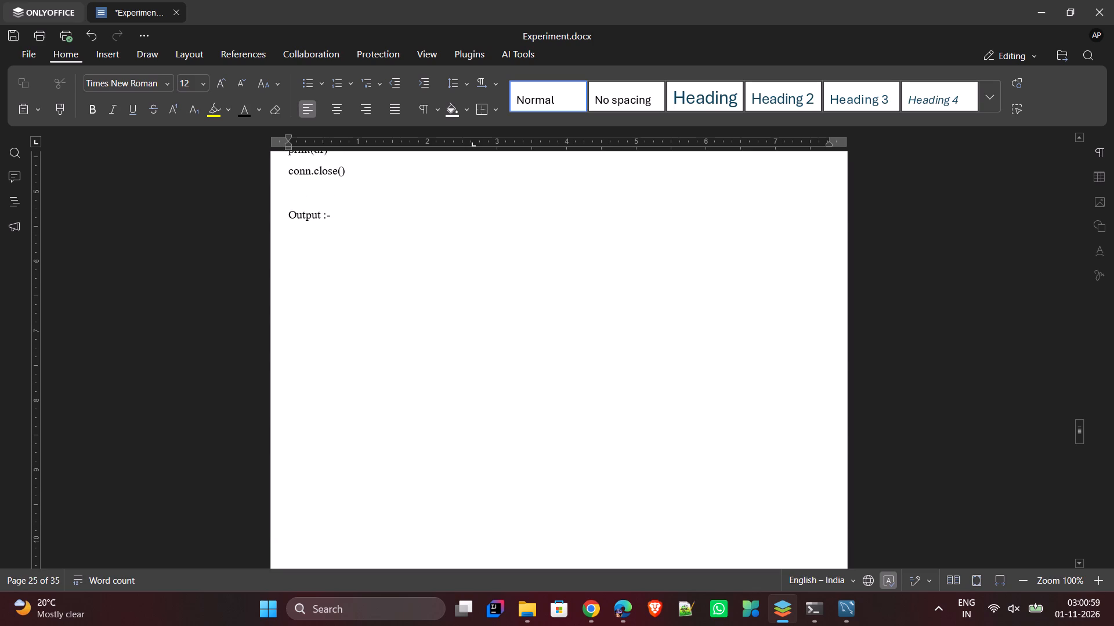
Insert the website title screenshot from the clipboard history under "Output :-" and start a new line after it.
{"action": "left_click", "coordinate": [372, 228]}
{"action": "key", "text": "Return"}
{"action": "key", "text": "super+v"}
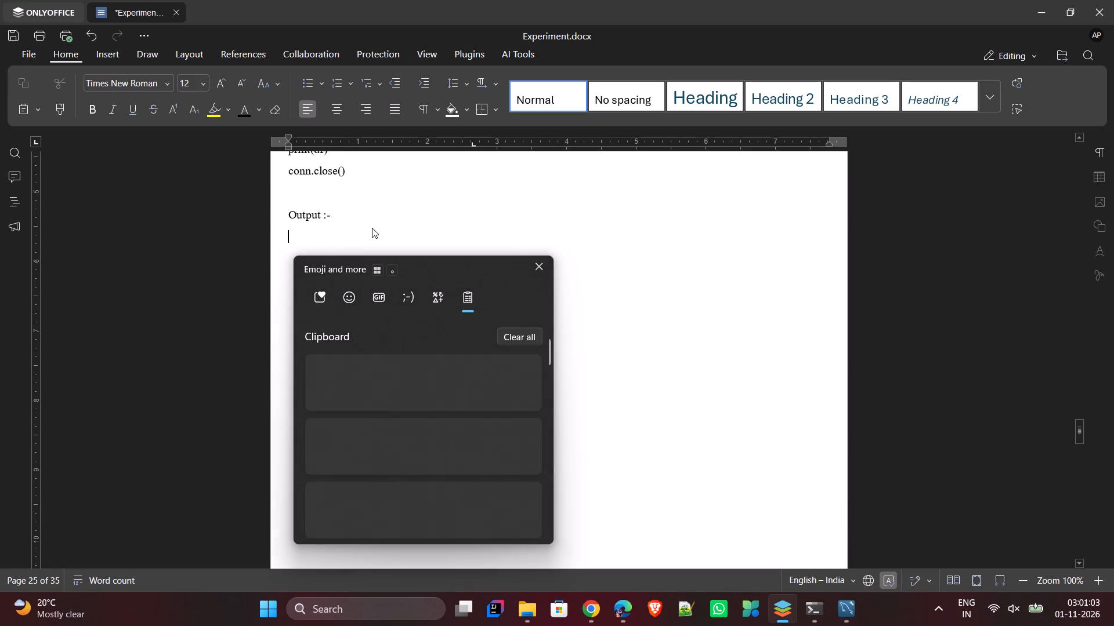
{"action": "scroll", "coordinate": [391, 410], "scroll_direction": "down", "scroll_amount": 1}
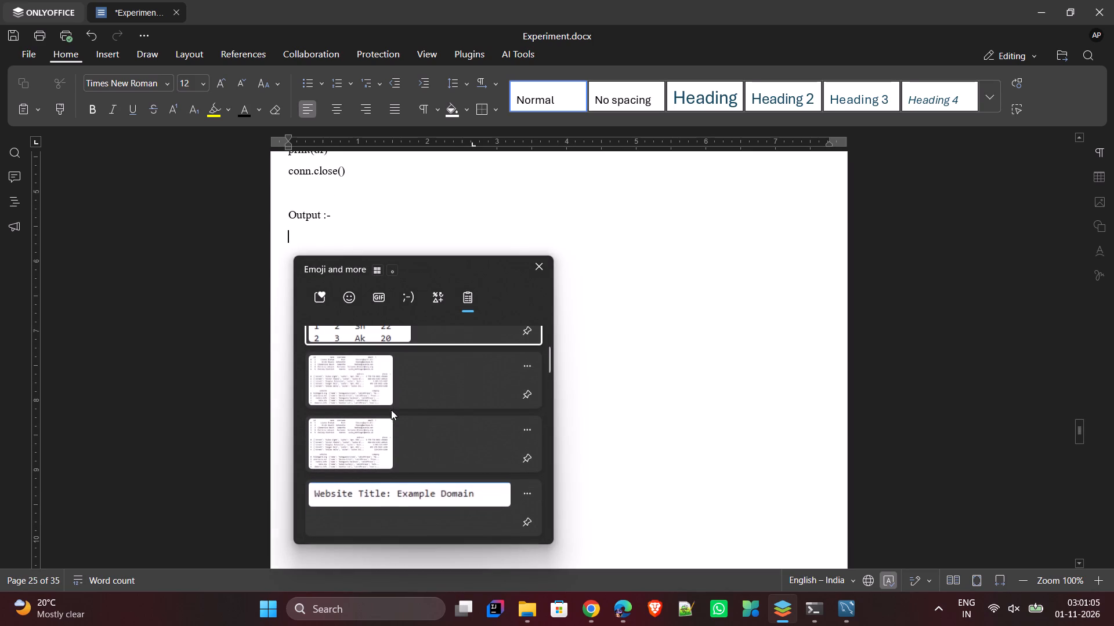
{"action": "left_click", "coordinate": [402, 491]}
{"action": "key", "text": "ctrl+v"}
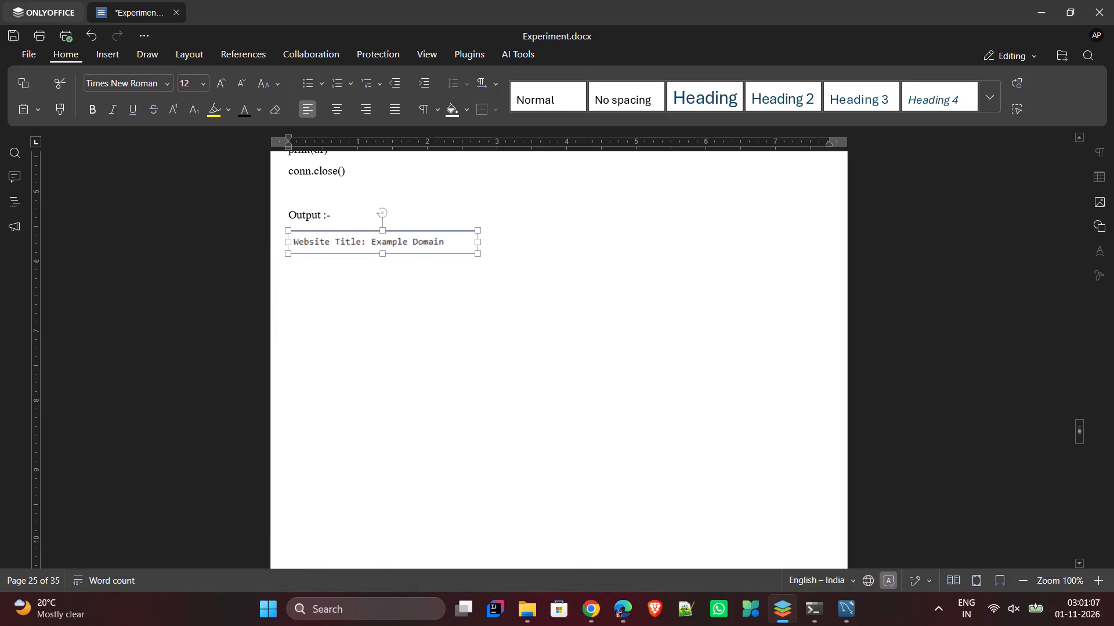
{"action": "left_click", "coordinate": [502, 259]}
{"action": "key", "text": "Return"}
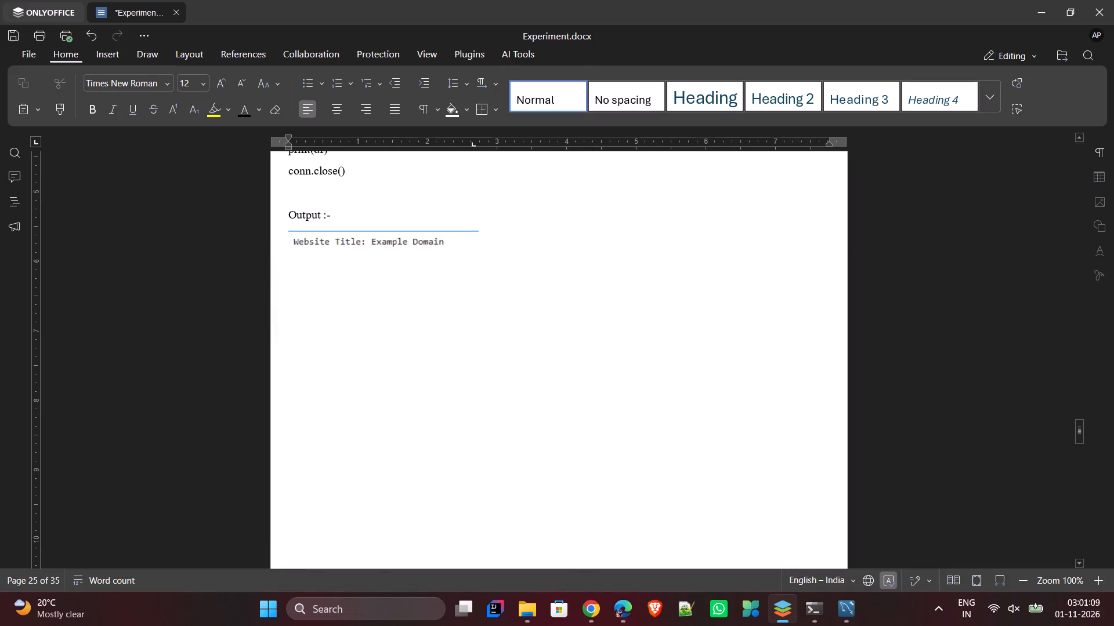
Insert the users table screenshot and the id, name and age table screenshot from the clipboard history below the website title image.
{"action": "key", "text": "super+v"}
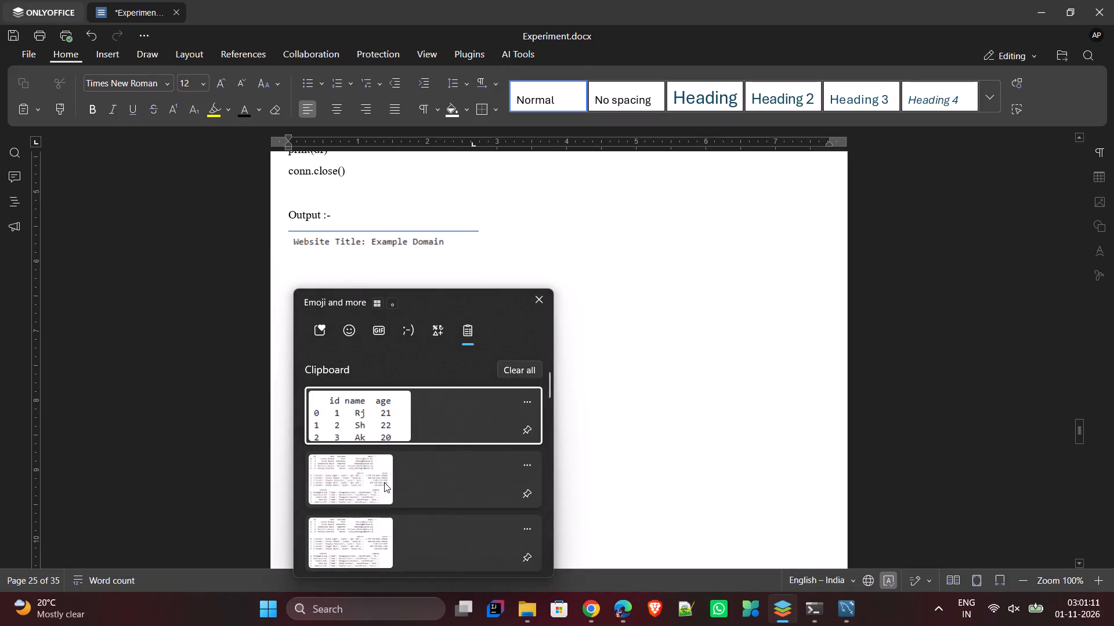
{"action": "left_click", "coordinate": [384, 482]}
{"action": "key", "text": "ctrl+v"}
{"action": "scroll", "coordinate": [466, 410], "scroll_direction": "down", "scroll_amount": 1}
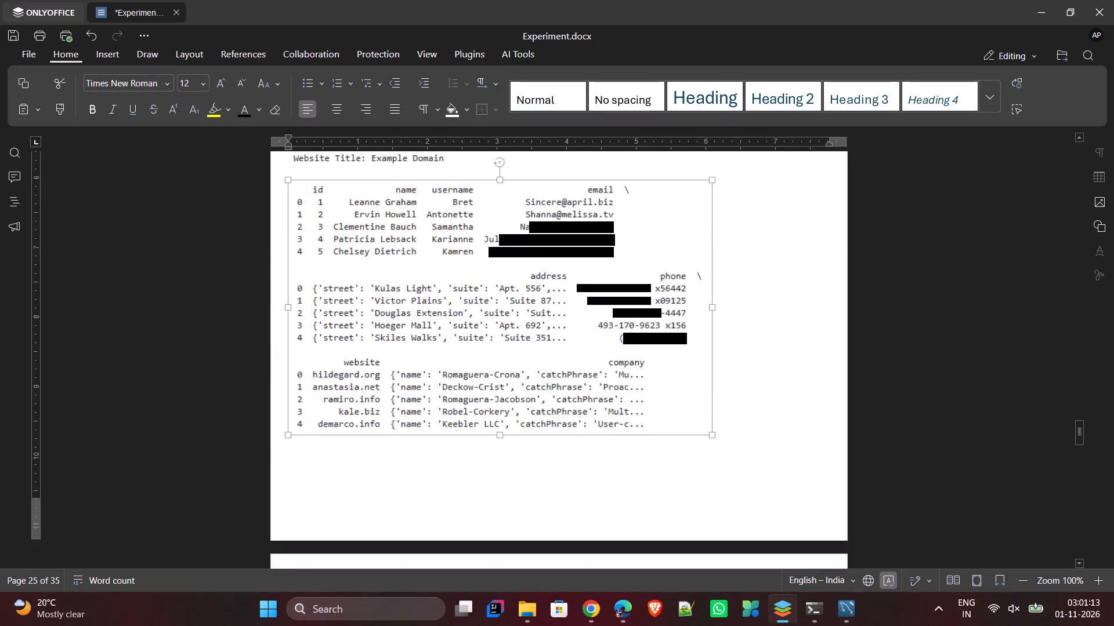
{"action": "left_click", "coordinate": [371, 474]}
{"action": "key", "text": "super+v"}
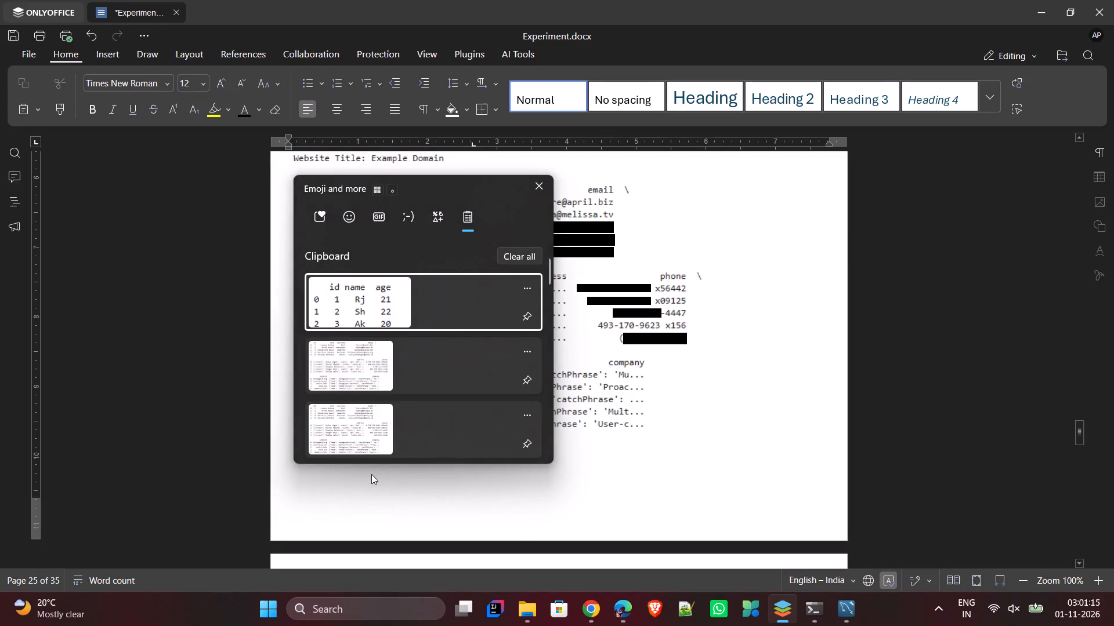
{"action": "key", "text": "Return"}
{"action": "key", "text": "ctrl+v"}
Enlarge the website title image under "Output :-" to about 3 inches wide.
{"action": "scroll", "coordinate": [440, 400], "scroll_direction": "up", "scroll_amount": 2}
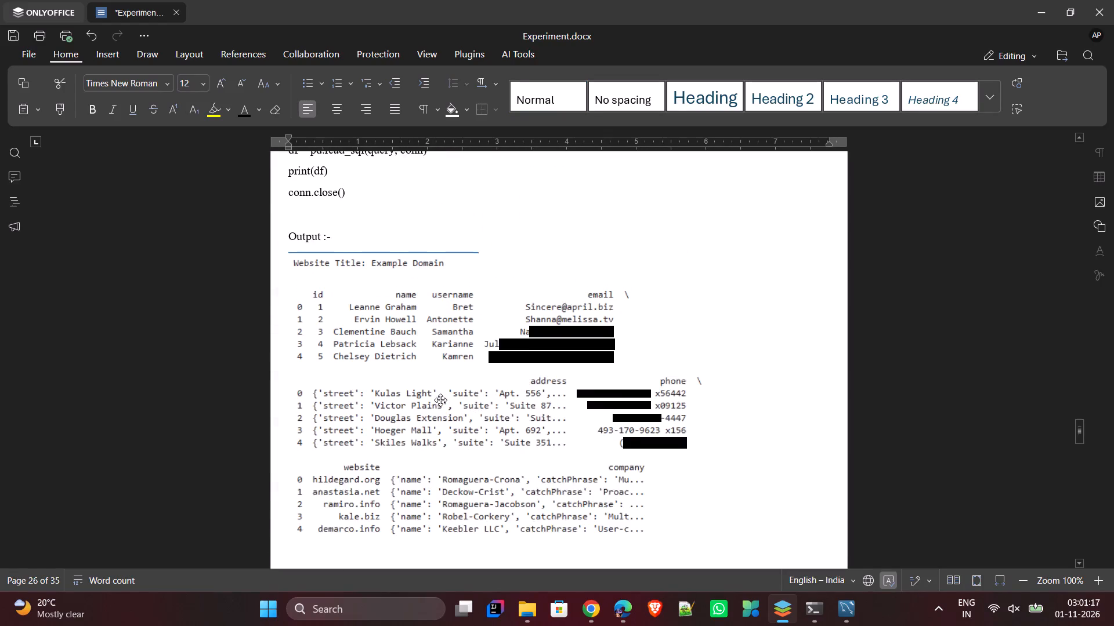
{"action": "scroll", "coordinate": [440, 400], "scroll_direction": "up", "scroll_amount": 2}
{"action": "left_click", "coordinate": [423, 269]}
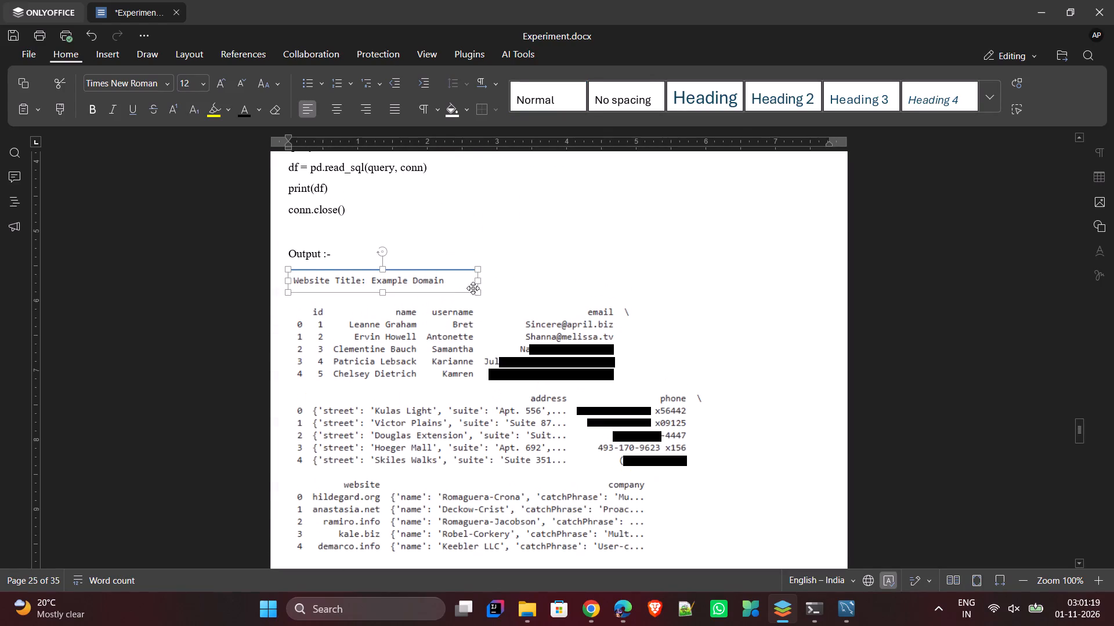
{"action": "left_click_drag", "start_coordinate": [476, 292], "coordinate": [494, 293]}
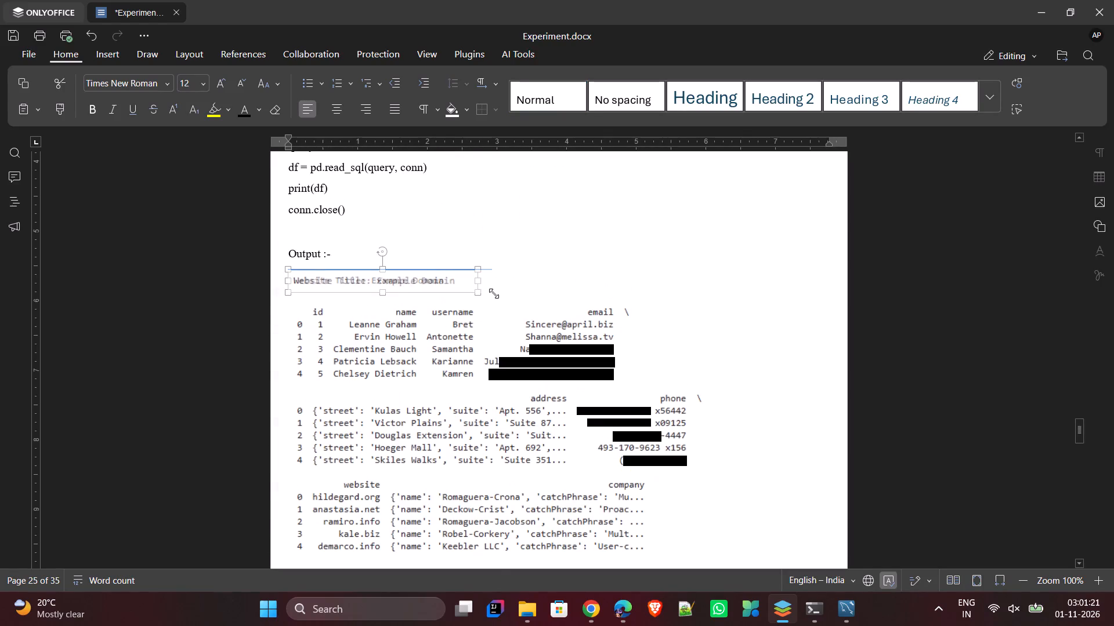
{"action": "left_click_drag", "start_coordinate": [494, 293], "coordinate": [502, 293]}
Shrink the users table image proportionally to about 5.5 inches wide.
{"action": "scroll", "coordinate": [543, 376], "scroll_direction": "down", "scroll_amount": 1}
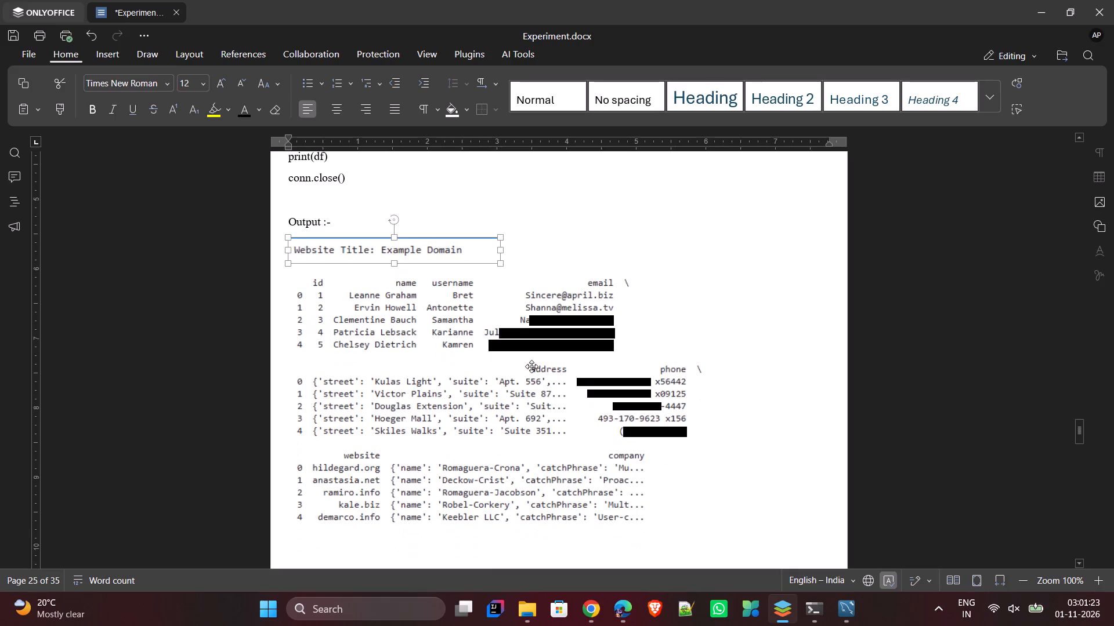
{"action": "left_click", "coordinate": [531, 366]}
{"action": "left_click_drag", "start_coordinate": [711, 527], "coordinate": [651, 516]}
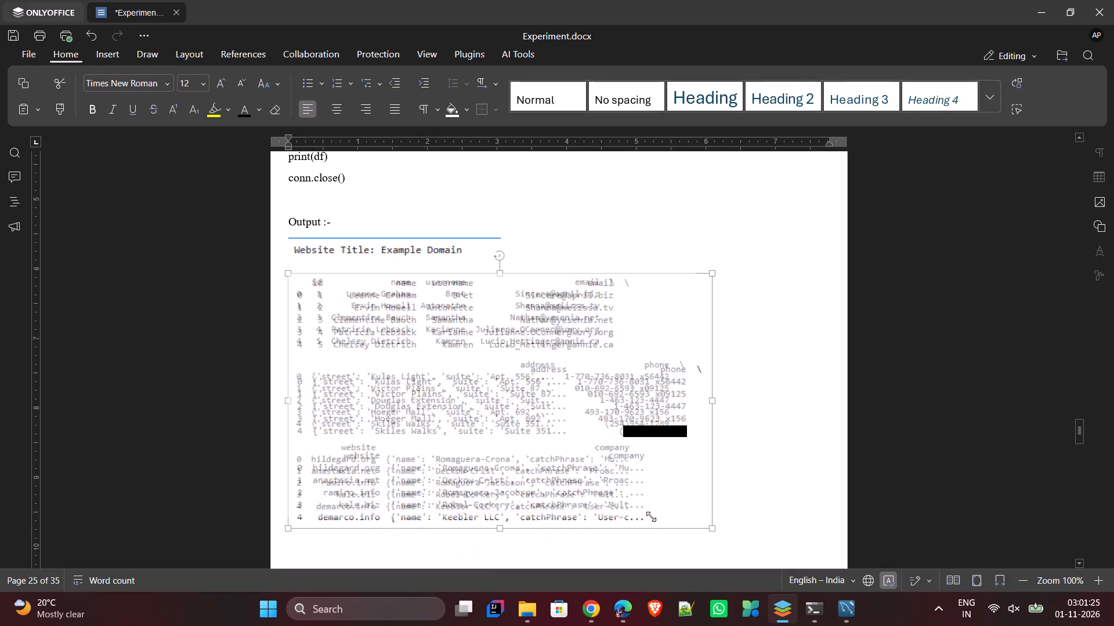
{"action": "left_click_drag", "start_coordinate": [651, 516], "coordinate": [617, 504]}
Move the id, name and age image up to the line below the users table image and enlarge it to about 2 inches wide.
{"action": "scroll", "coordinate": [617, 504], "scroll_direction": "down", "scroll_amount": 3}
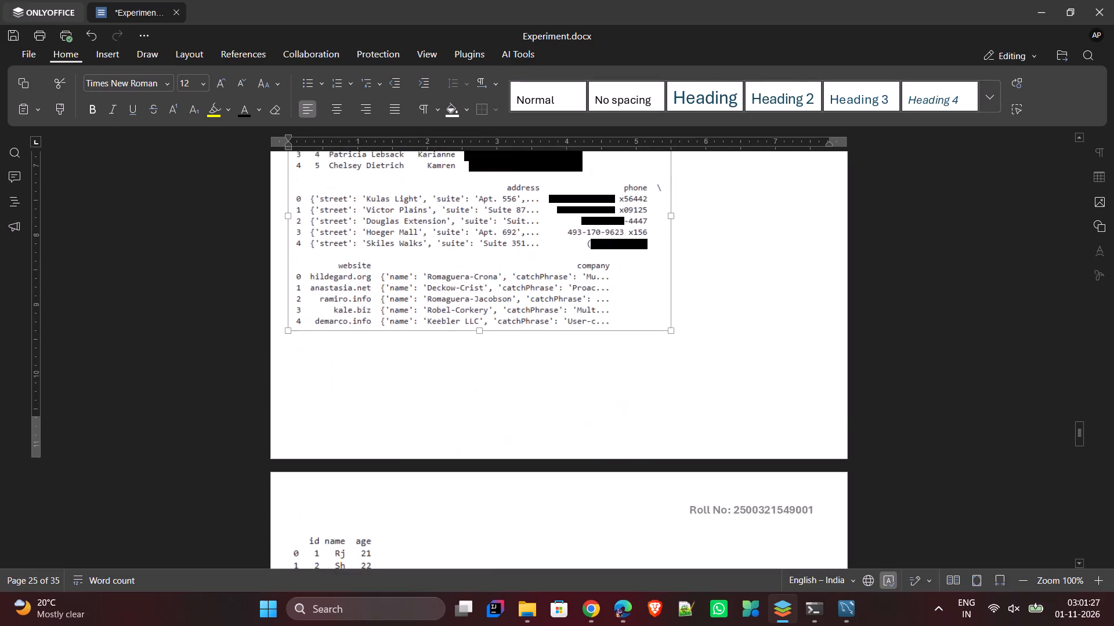
{"action": "scroll", "coordinate": [617, 504], "scroll_direction": "down", "scroll_amount": 1}
{"action": "left_click", "coordinate": [371, 501]}
{"action": "left_click_drag", "start_coordinate": [371, 501], "coordinate": [388, 373]}
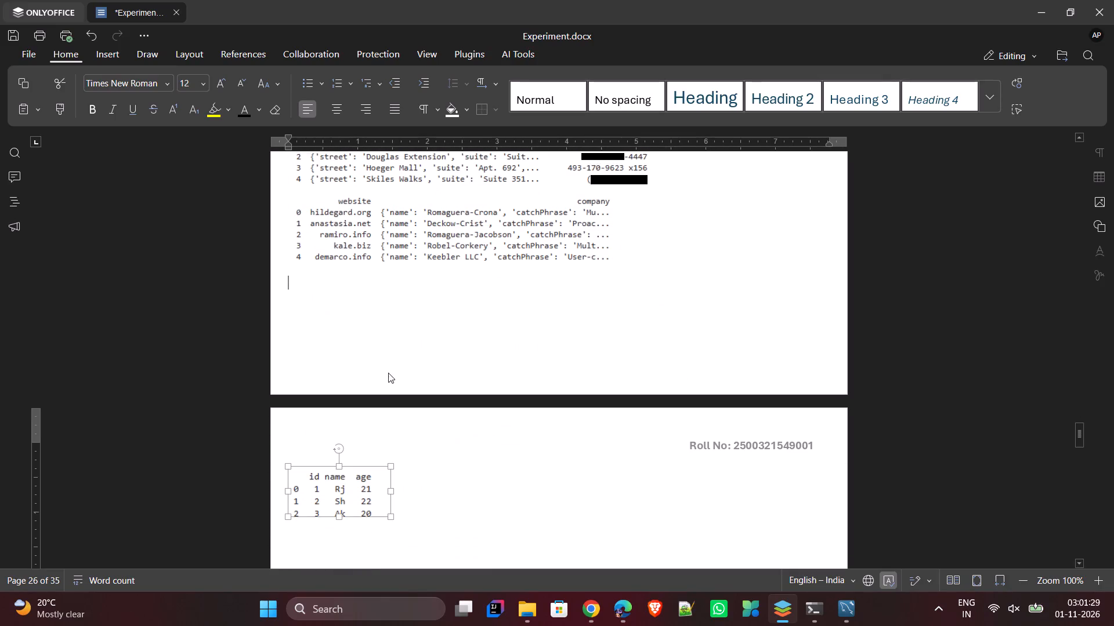
{"action": "left_click_drag", "start_coordinate": [388, 373], "coordinate": [388, 372]}
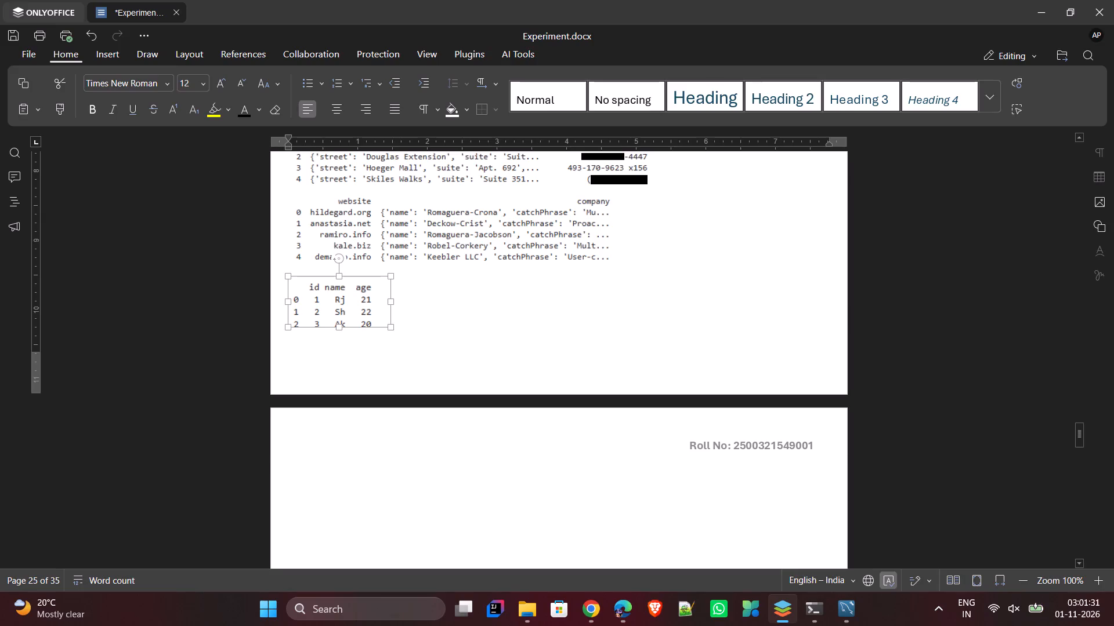
{"action": "left_click_drag", "start_coordinate": [388, 327], "coordinate": [432, 347]}
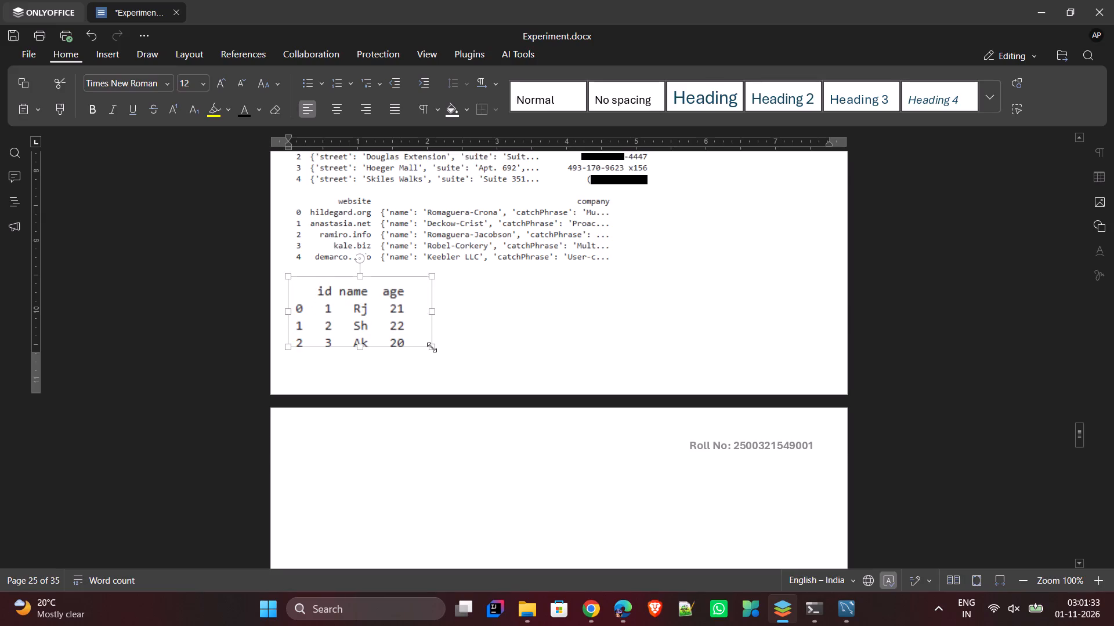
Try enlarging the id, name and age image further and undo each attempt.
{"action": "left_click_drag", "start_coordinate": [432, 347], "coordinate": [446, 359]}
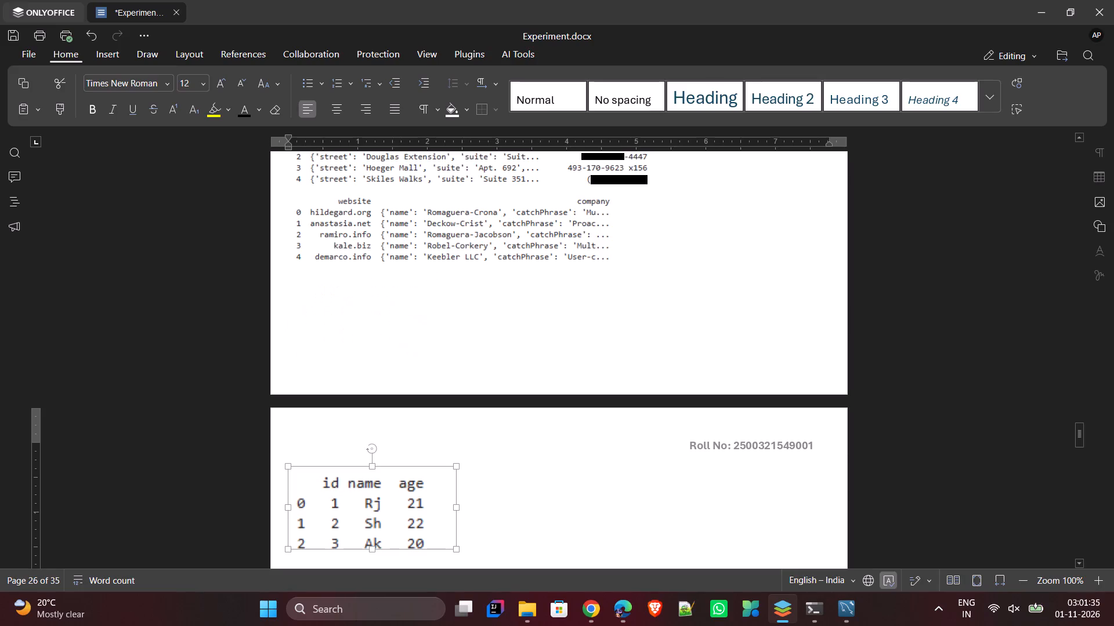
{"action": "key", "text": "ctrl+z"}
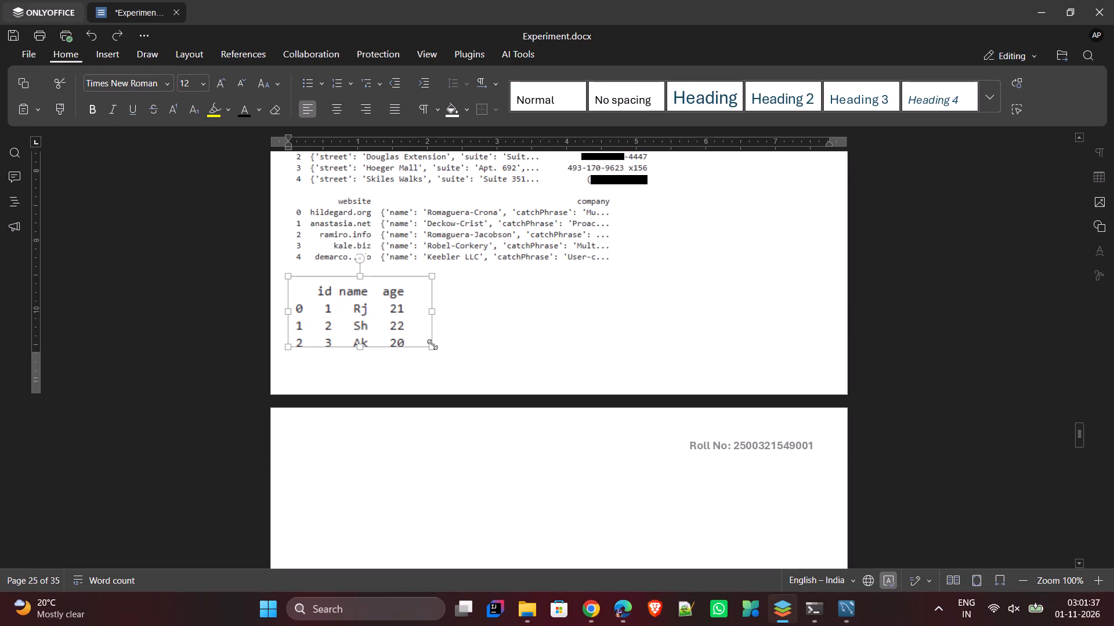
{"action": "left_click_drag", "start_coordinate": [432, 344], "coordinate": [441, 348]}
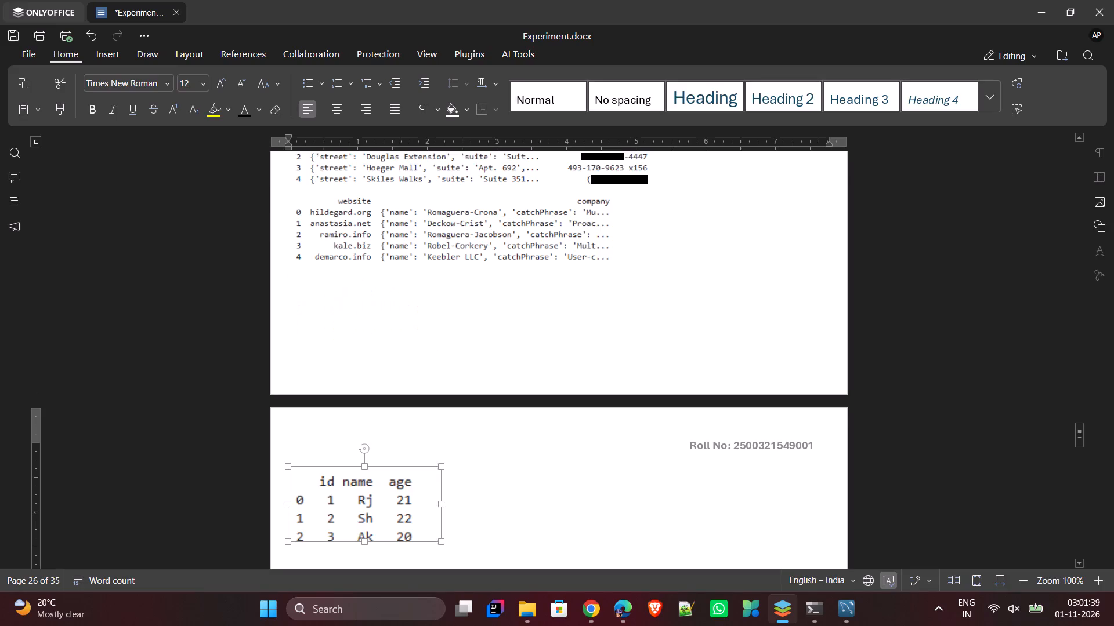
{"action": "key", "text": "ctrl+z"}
Make the "Output :-" line above the result images bold.
{"action": "left_click", "coordinate": [479, 323]}
{"action": "scroll", "coordinate": [479, 323], "scroll_direction": "up", "scroll_amount": 3}
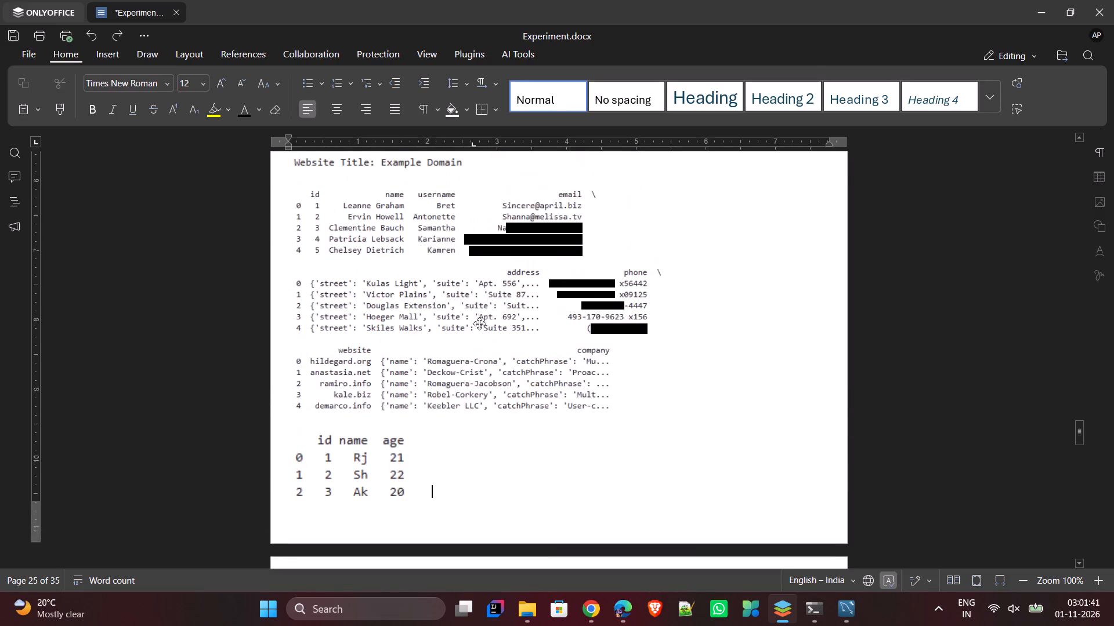
{"action": "scroll", "coordinate": [479, 323], "scroll_direction": "up", "scroll_amount": 4}
{"action": "scroll", "coordinate": [313, 257], "scroll_direction": "up", "scroll_amount": 2}
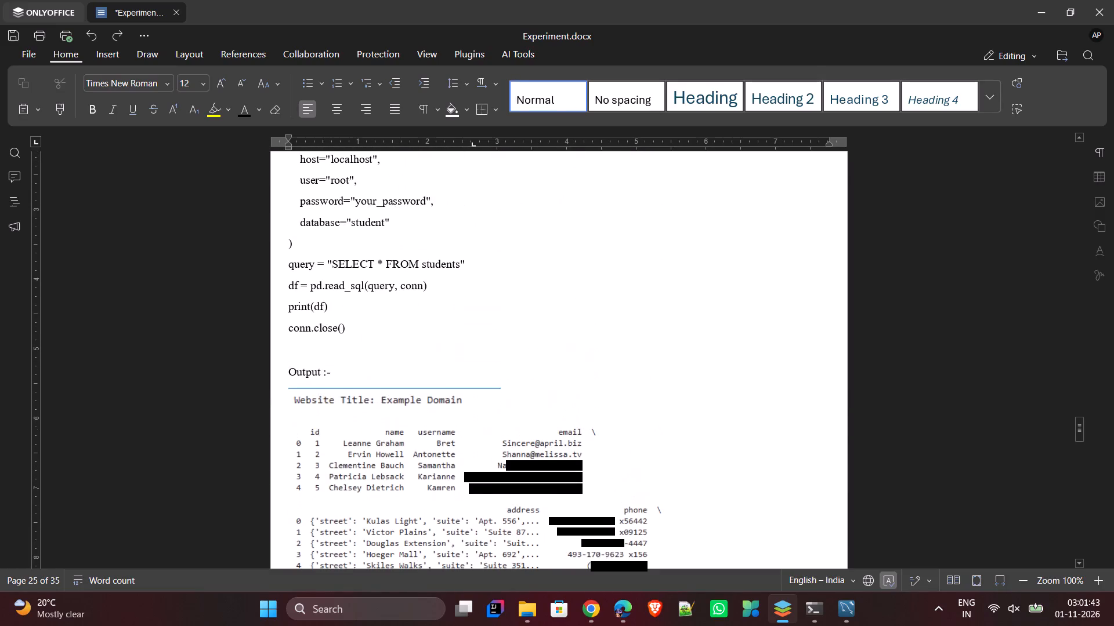
{"action": "right_click", "coordinate": [313, 257]}
{"action": "left_click", "coordinate": [284, 346]}
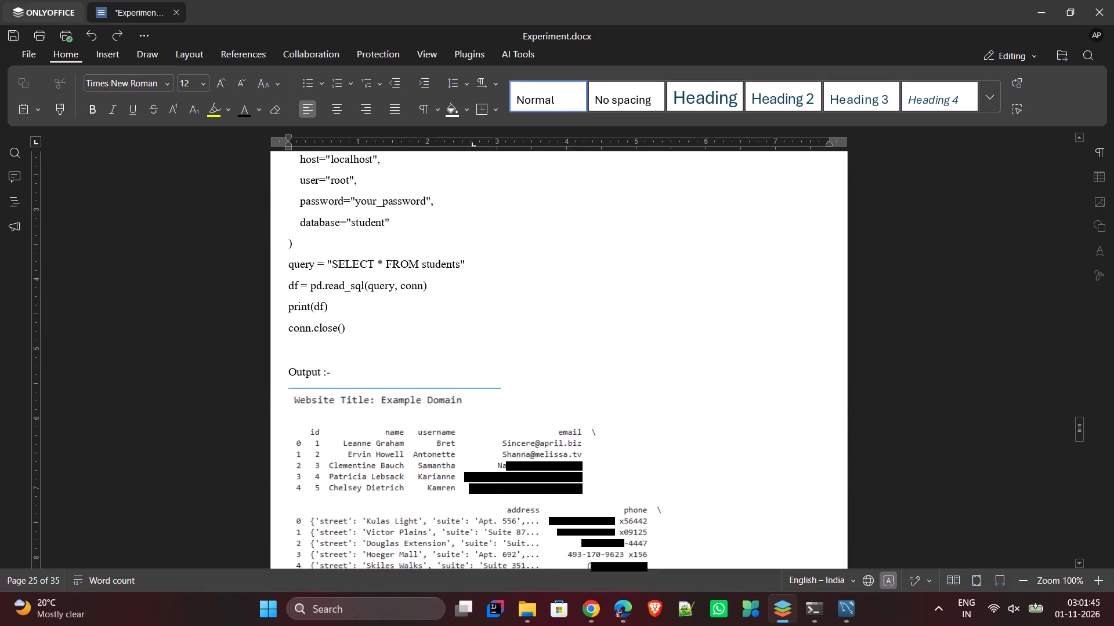
{"action": "left_click_drag", "start_coordinate": [342, 372], "coordinate": [285, 368]}
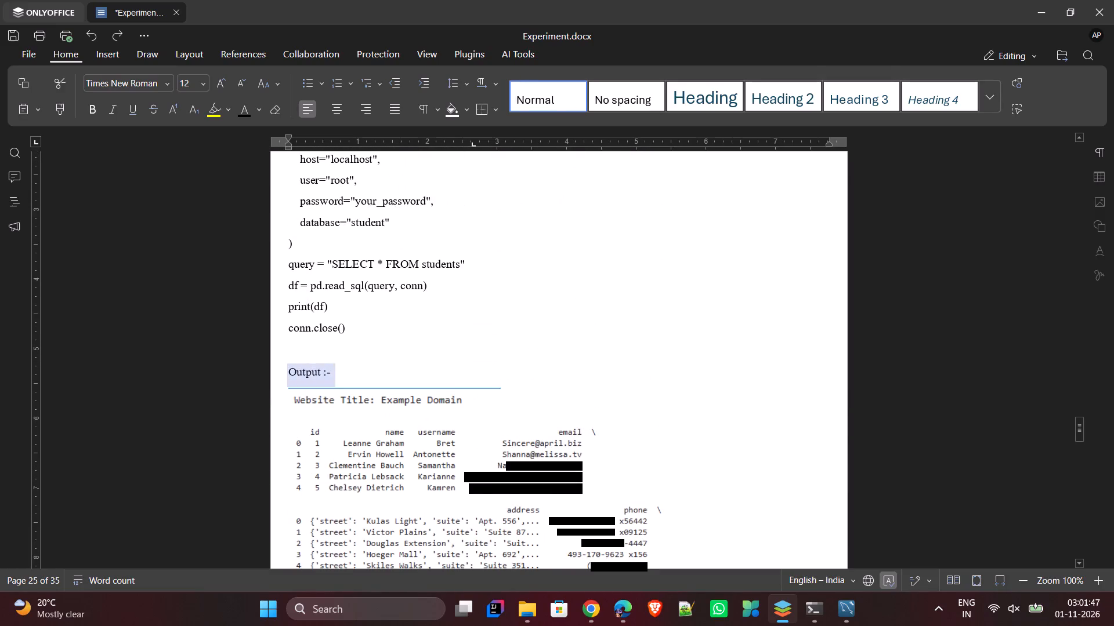
{"action": "left_click", "coordinate": [86, 107]}
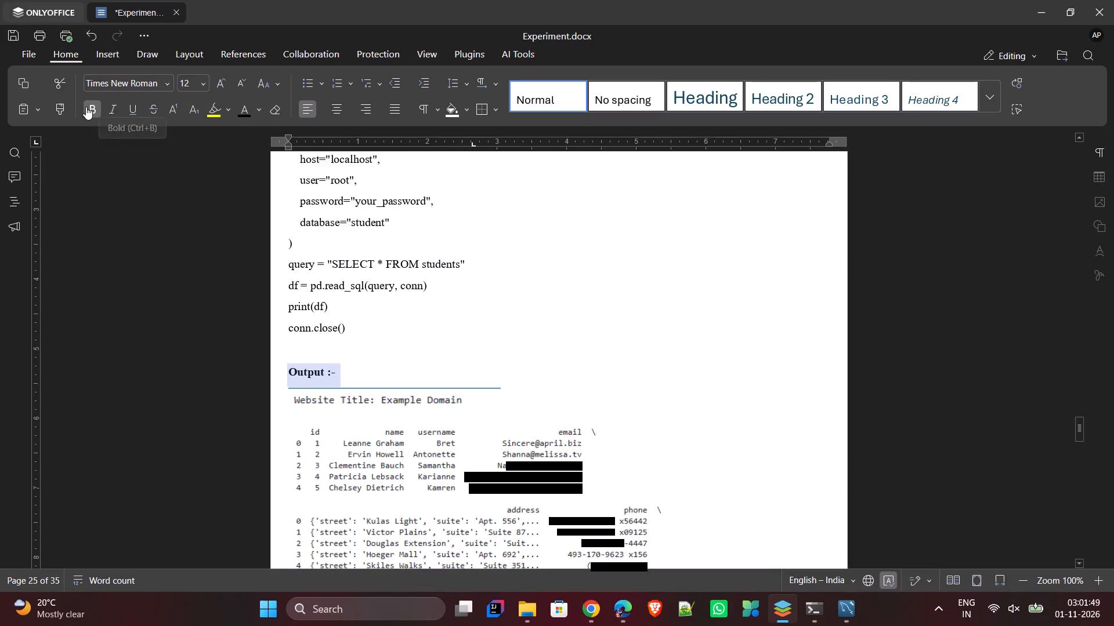
Increase the indent by two levels for all Program -9 content from "Web Scraping -" through the last output image.
{"action": "scroll", "coordinate": [319, 223], "scroll_direction": "up", "scroll_amount": 7}
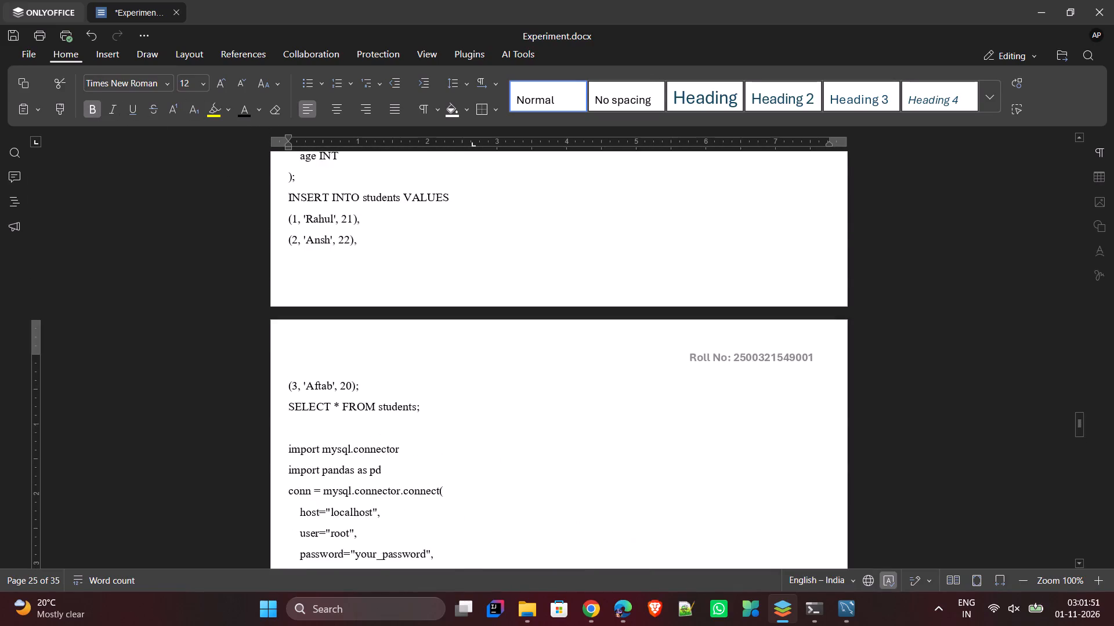
{"action": "scroll", "coordinate": [319, 223], "scroll_direction": "up", "scroll_amount": 5}
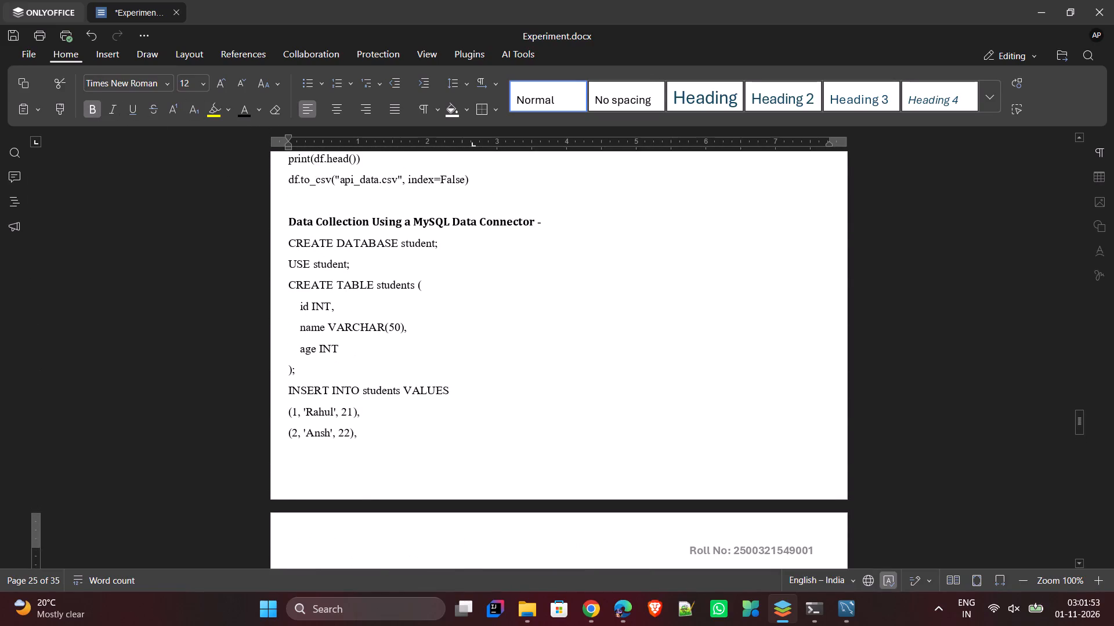
{"action": "scroll", "coordinate": [311, 206], "scroll_direction": "up", "scroll_amount": 5}
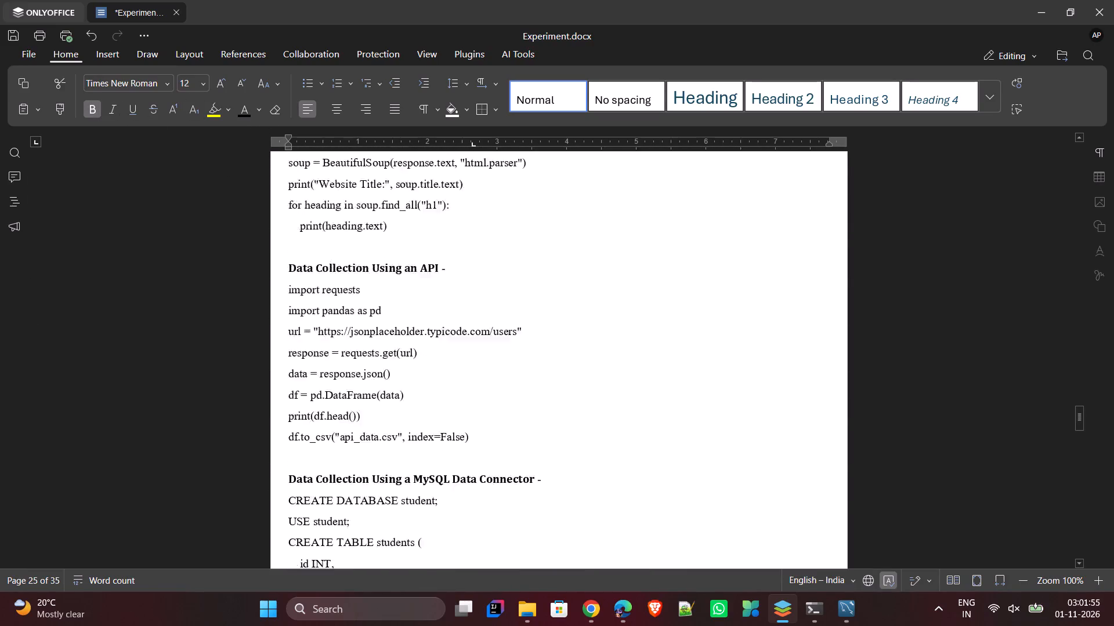
{"action": "scroll", "coordinate": [311, 206], "scroll_direction": "up", "scroll_amount": 3}
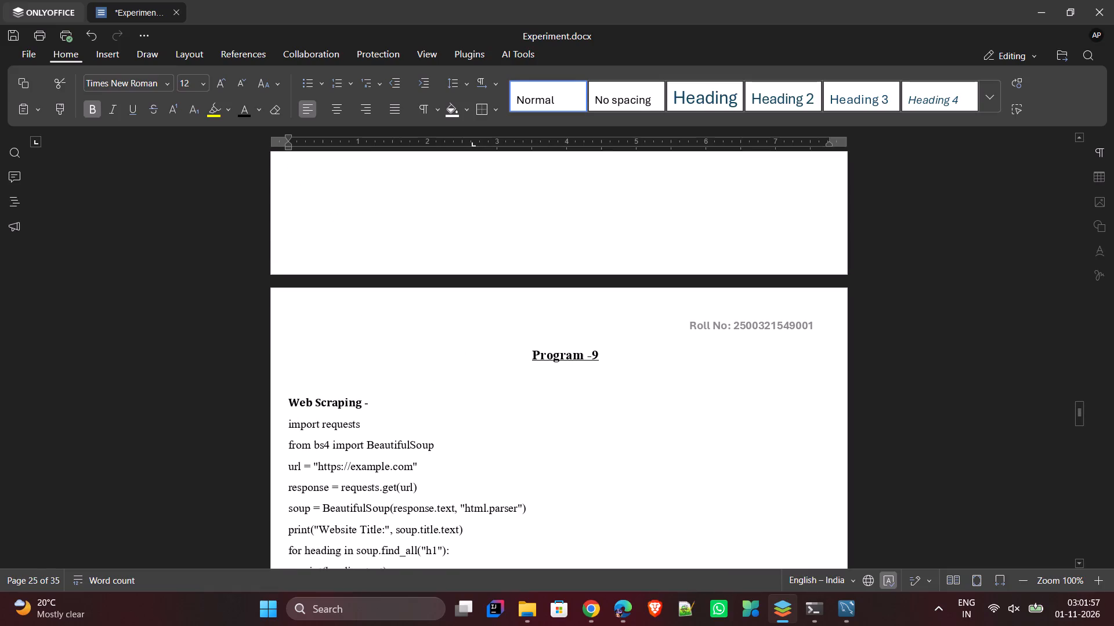
{"action": "left_click_drag", "start_coordinate": [287, 401], "coordinate": [423, 625]}
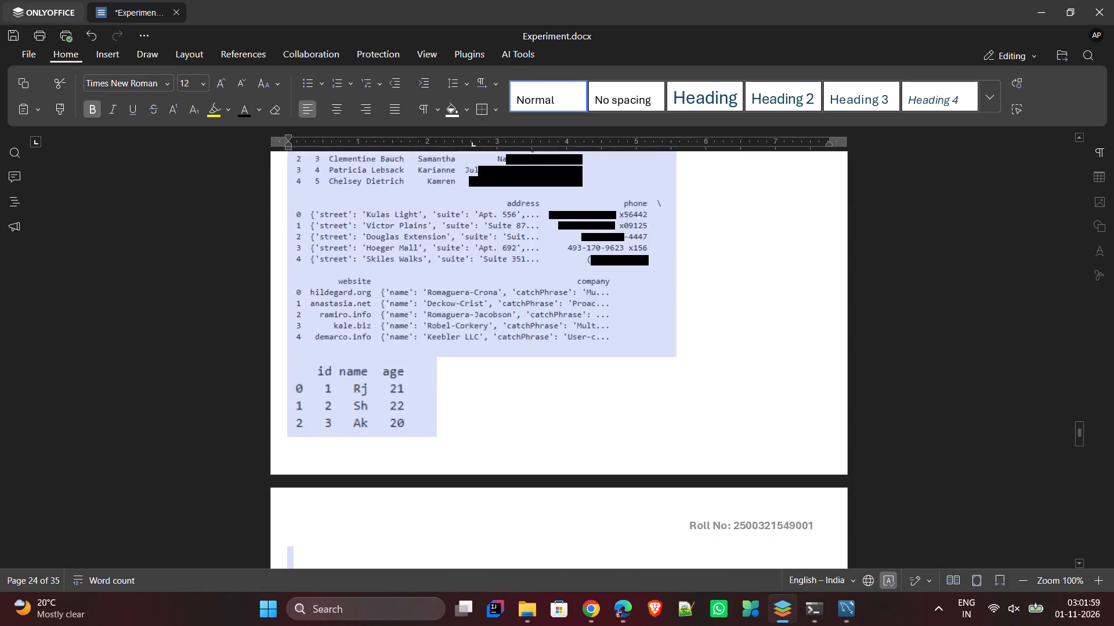
{"action": "left_click_drag", "start_coordinate": [423, 625], "coordinate": [466, 471]}
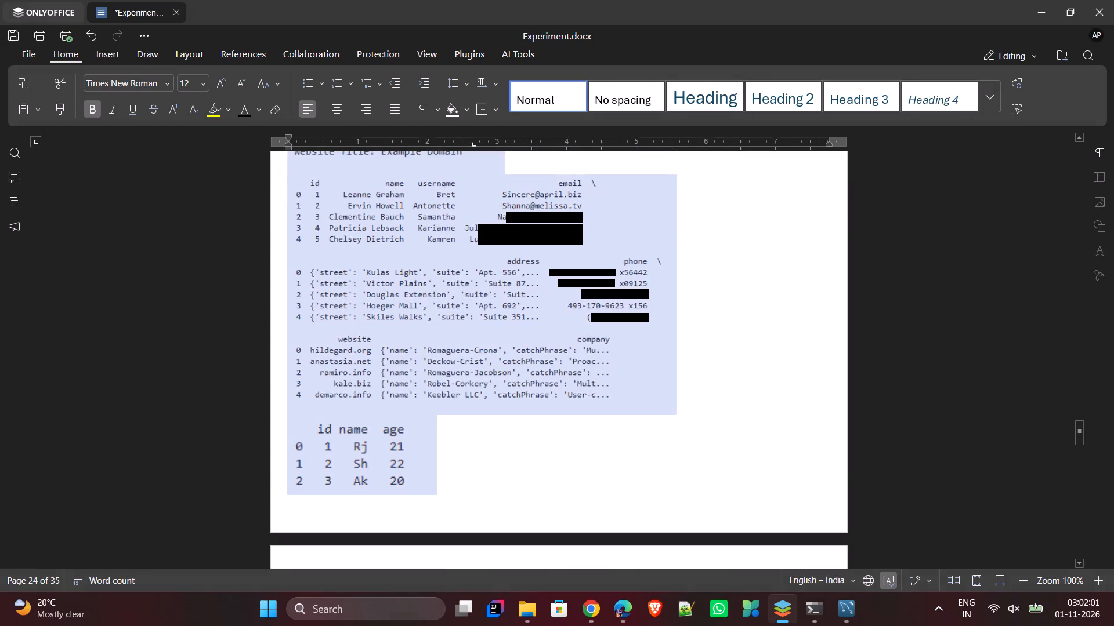
{"action": "left_click_drag", "start_coordinate": [466, 471], "coordinate": [465, 470]}
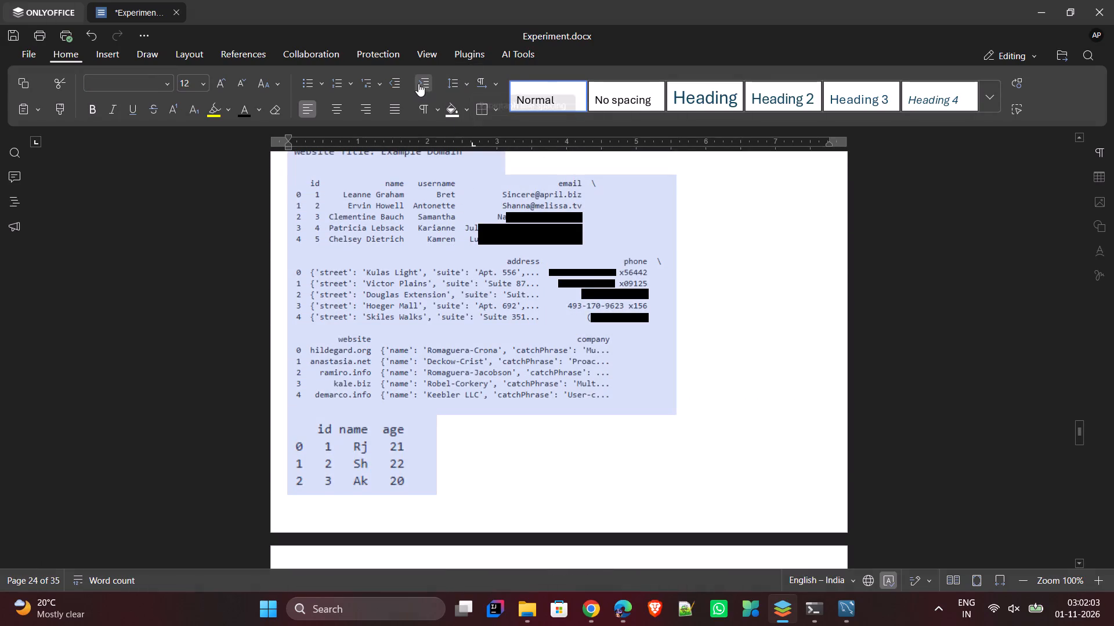
{"action": "left_click", "coordinate": [418, 83]}
{"action": "left_click", "coordinate": [418, 83]}
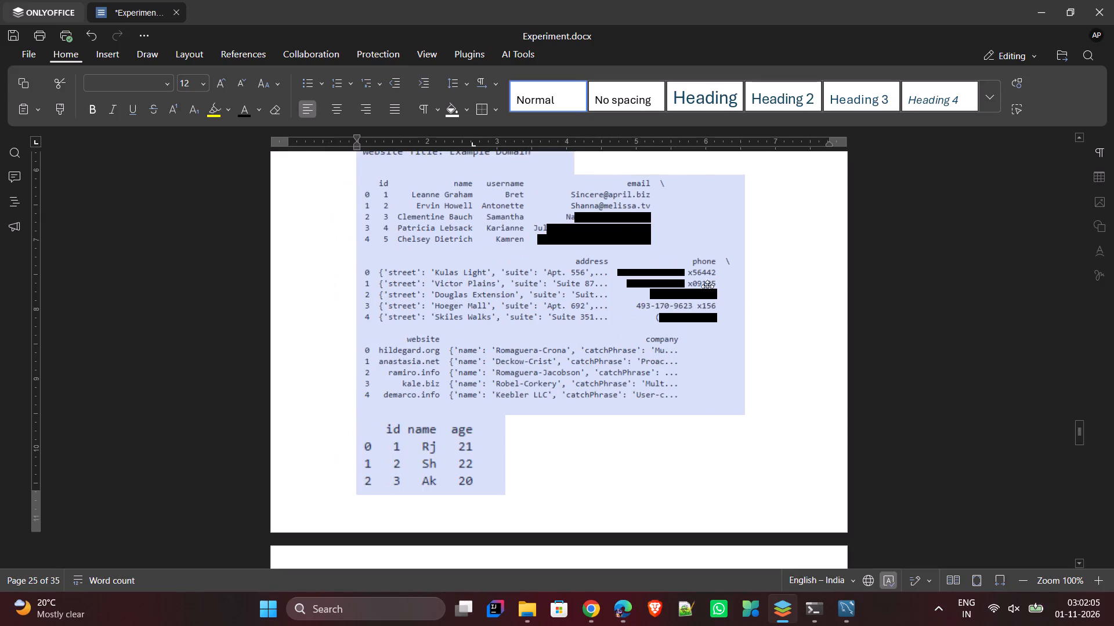
{"action": "left_click", "coordinate": [779, 289]}
Switch to the Jupyter notebook in Edge and recapture the "Website Title: Example Domain" output without the blue cell border above it.
{"action": "scroll", "coordinate": [699, 293], "scroll_direction": "up", "scroll_amount": 2}
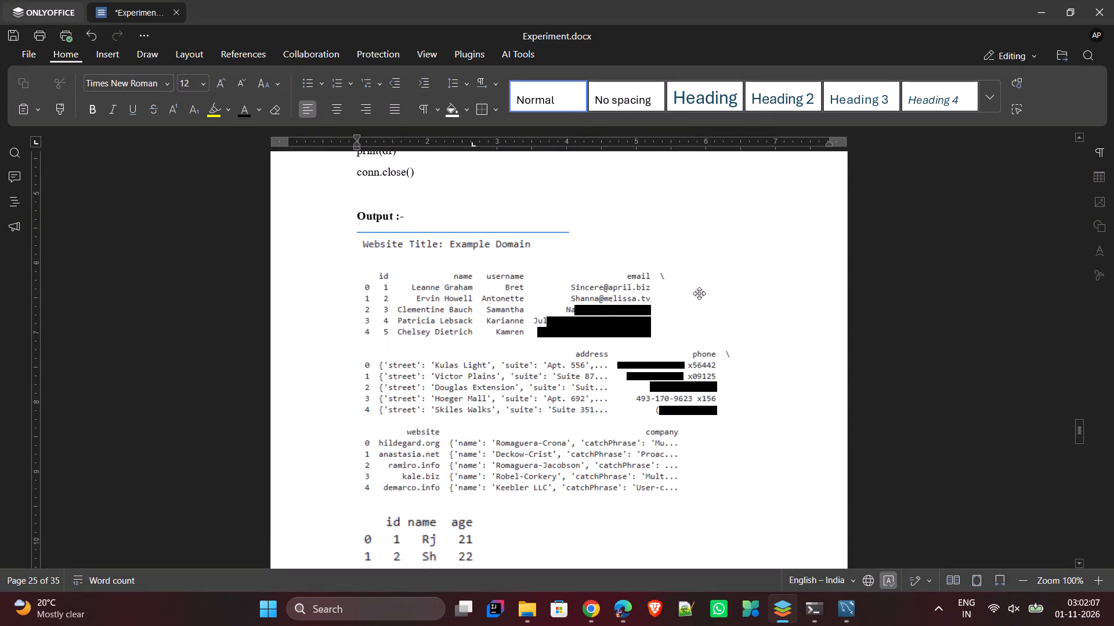
{"action": "scroll", "coordinate": [699, 293], "scroll_direction": "up", "scroll_amount": 3}
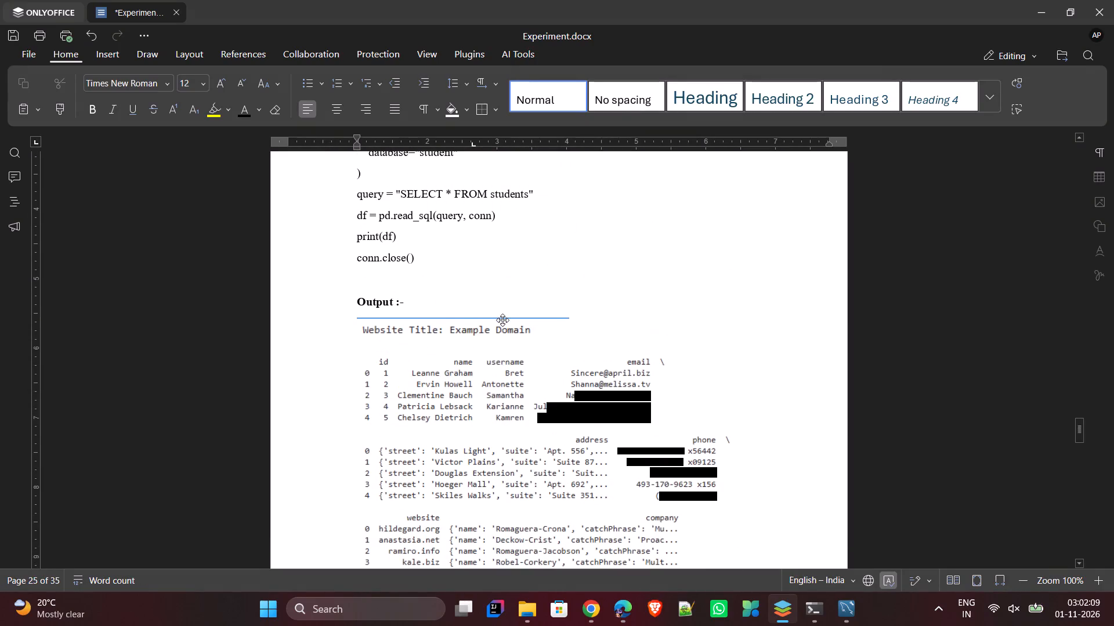
{"action": "left_click", "coordinate": [502, 320]}
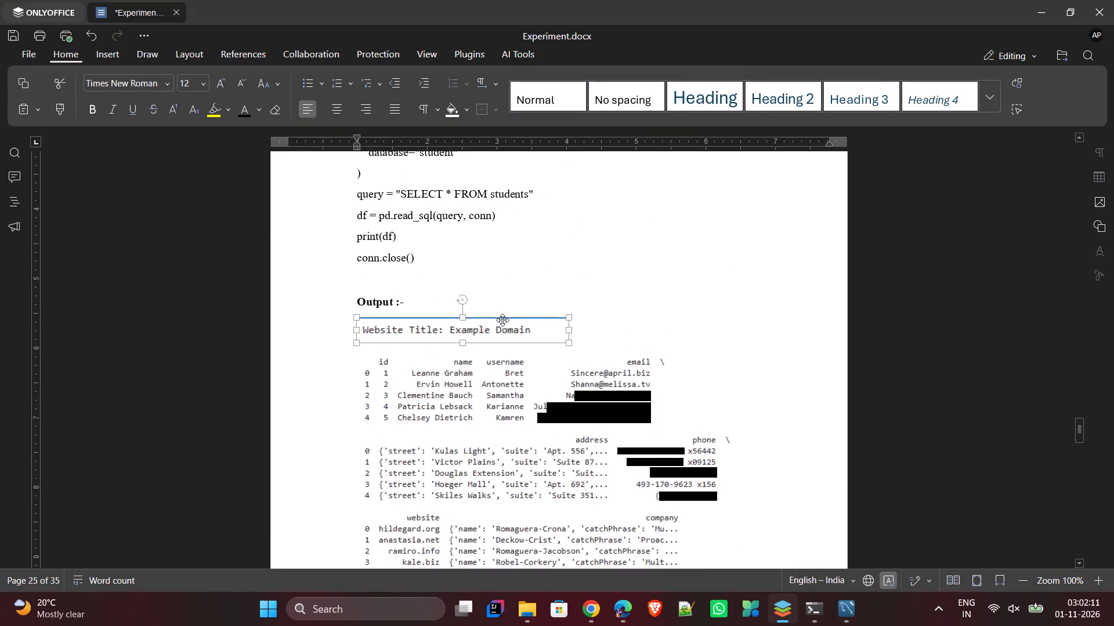
{"action": "scroll", "coordinate": [399, 272], "scroll_direction": "up", "scroll_amount": 1}
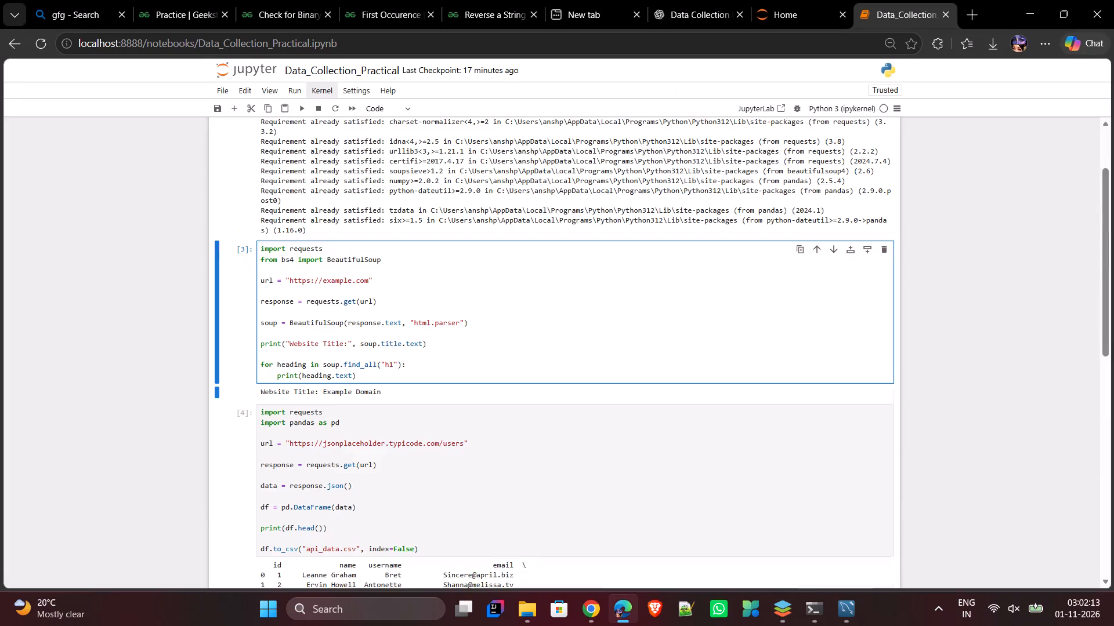
{"action": "key", "text": "Print"}
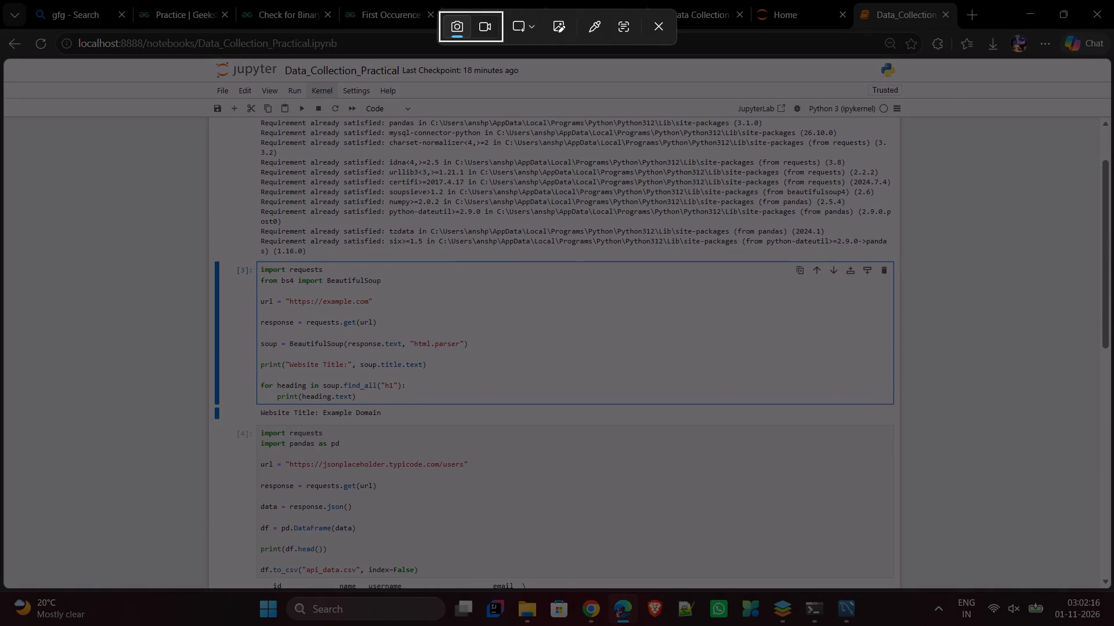
{"action": "left_click_drag", "start_coordinate": [259, 405], "coordinate": [396, 421]}
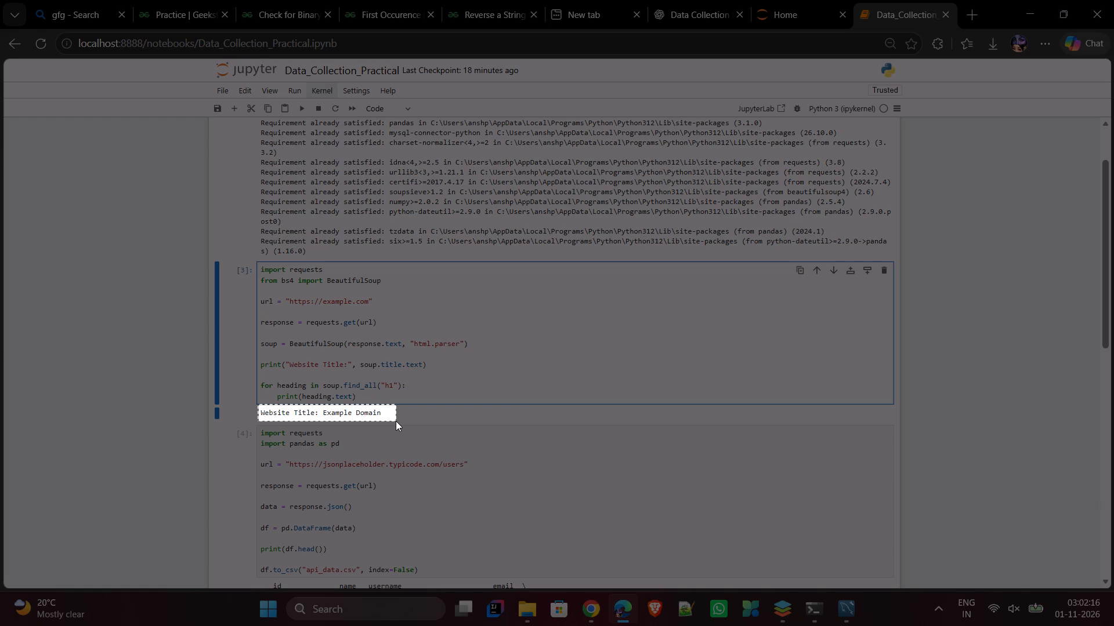
{"action": "left_click_drag", "start_coordinate": [396, 421], "coordinate": [339, 365]}
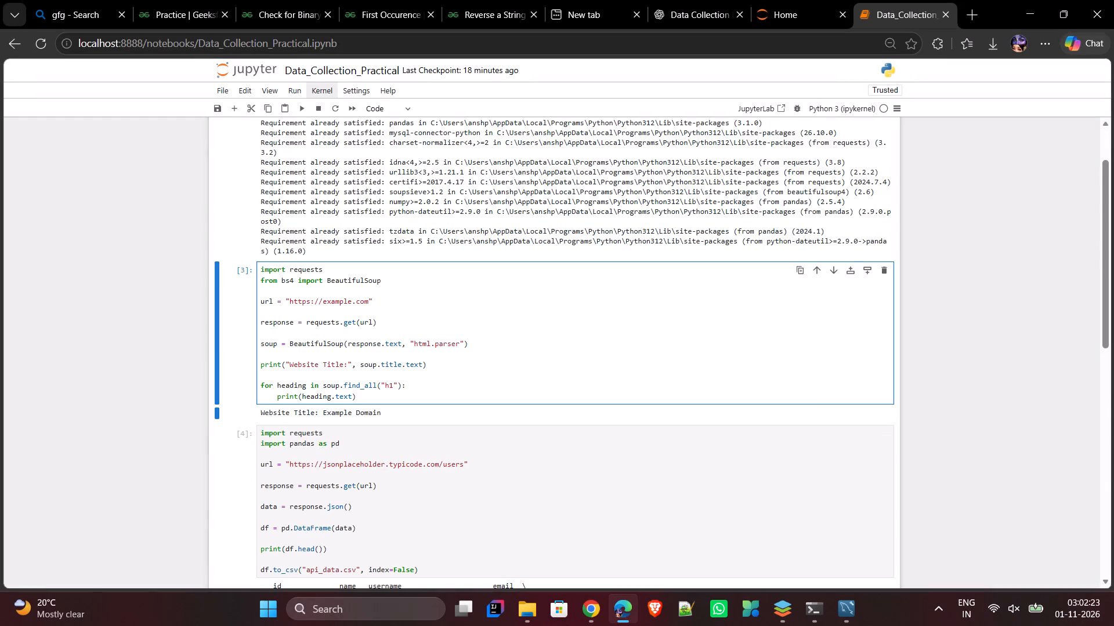
Replace the first output image in Experiment.docx with a fresh capture of the notebook's "Website Title: Example Domain" line, excluding the cell border.
{"action": "key", "text": "Print"}
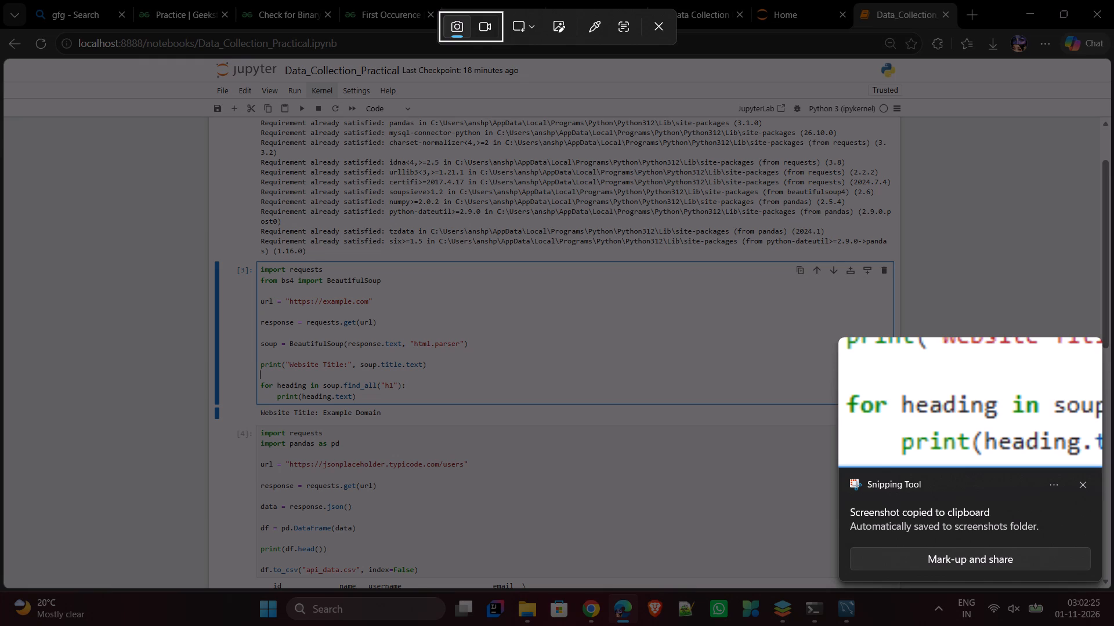
{"action": "left_click_drag", "start_coordinate": [257, 407], "coordinate": [393, 421]}
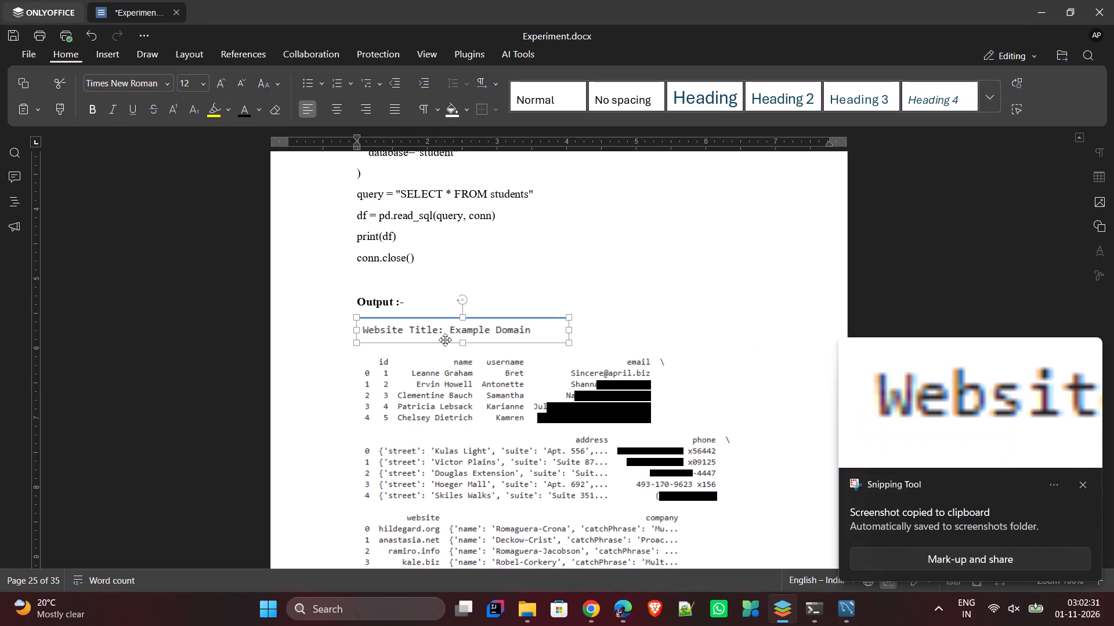
{"action": "right_click", "coordinate": [463, 336]}
{"action": "left_click", "coordinate": [450, 326]}
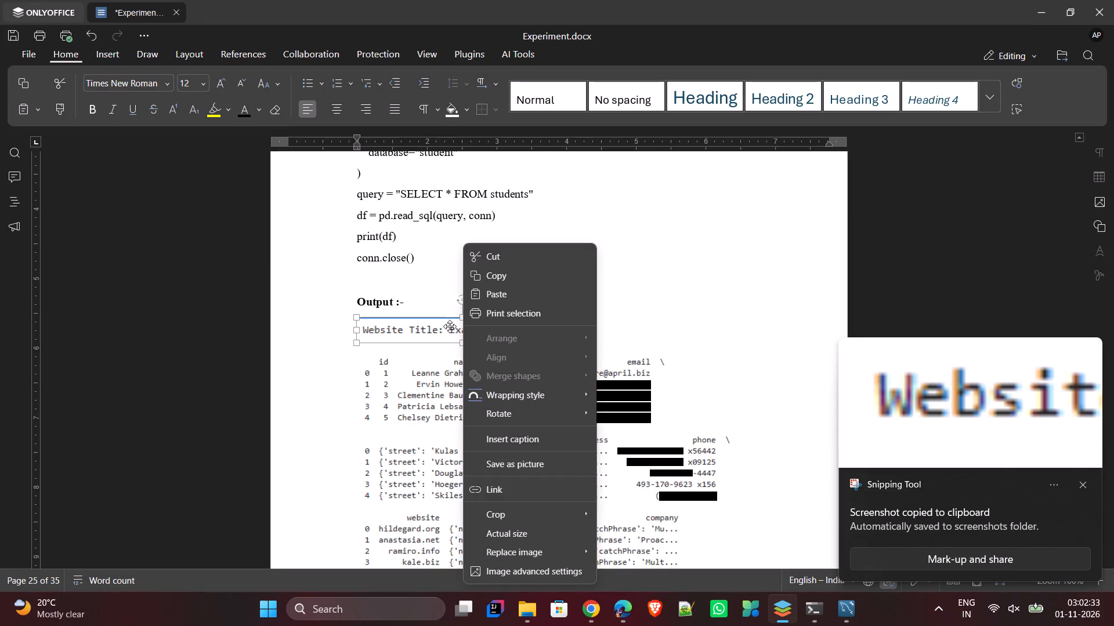
{"action": "key", "text": "Delete"}
{"action": "key", "text": "ctrl+v"}
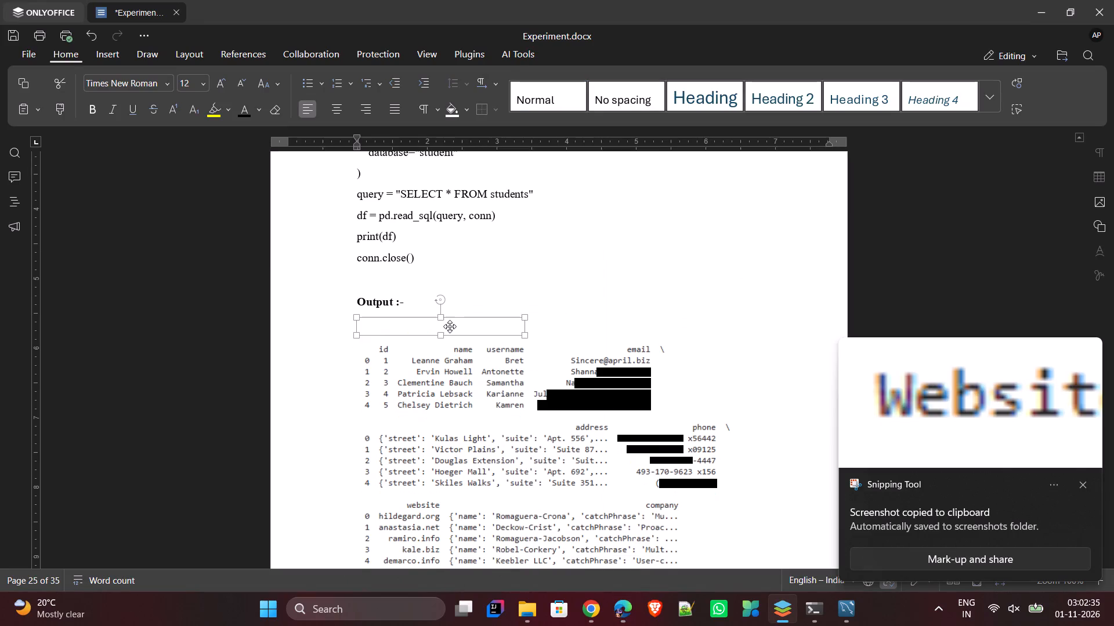
Enlarge the pasted "Website Title: Example Domain" image slightly, keeping its text close in size to the output images below, and save the document.
{"action": "left_click_drag", "start_coordinate": [527, 336], "coordinate": [539, 339]}
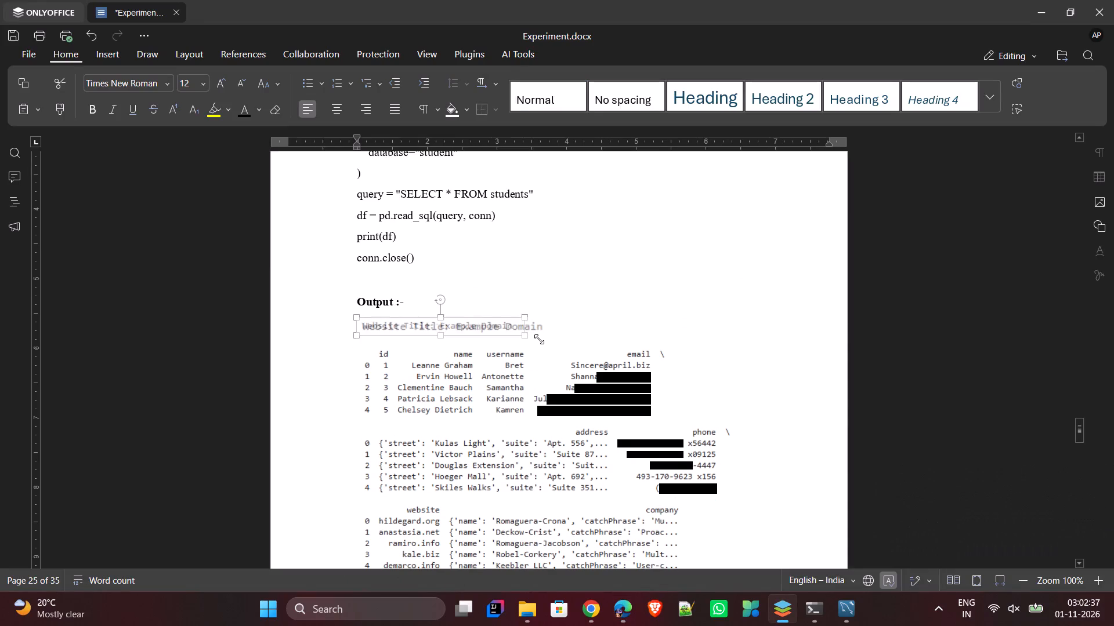
{"action": "left_click_drag", "start_coordinate": [539, 339], "coordinate": [536, 341]}
{"action": "scroll", "coordinate": [632, 290], "scroll_direction": "down", "scroll_amount": 3}
{"action": "scroll", "coordinate": [632, 290], "scroll_direction": "up", "scroll_amount": 1}
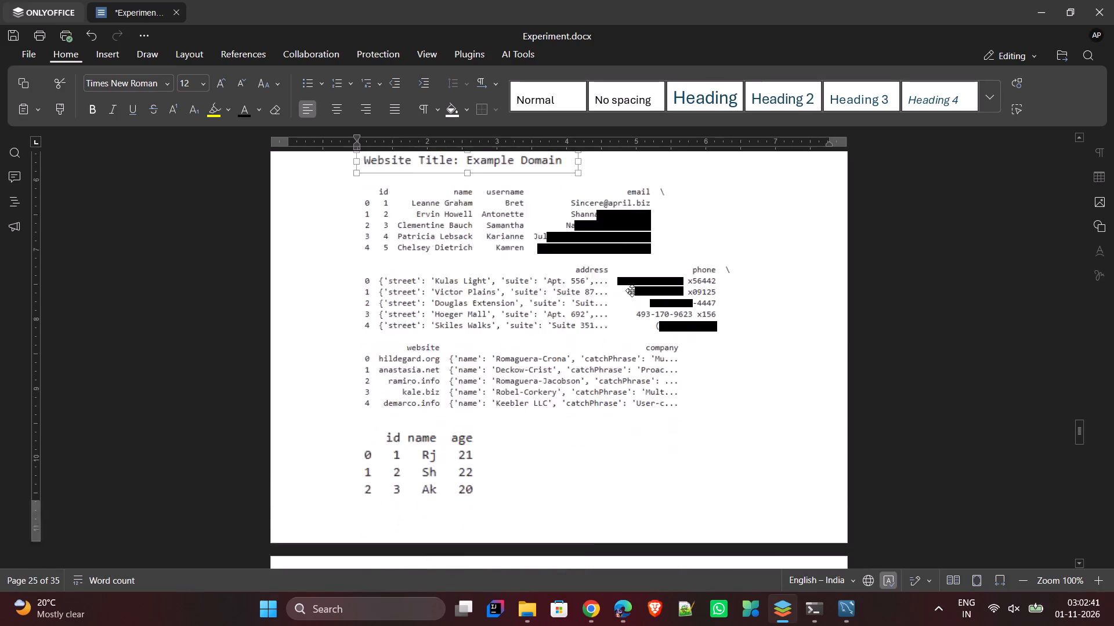
{"action": "scroll", "coordinate": [632, 290], "scroll_direction": "up", "scroll_amount": 1}
{"action": "left_click", "coordinate": [701, 242]}
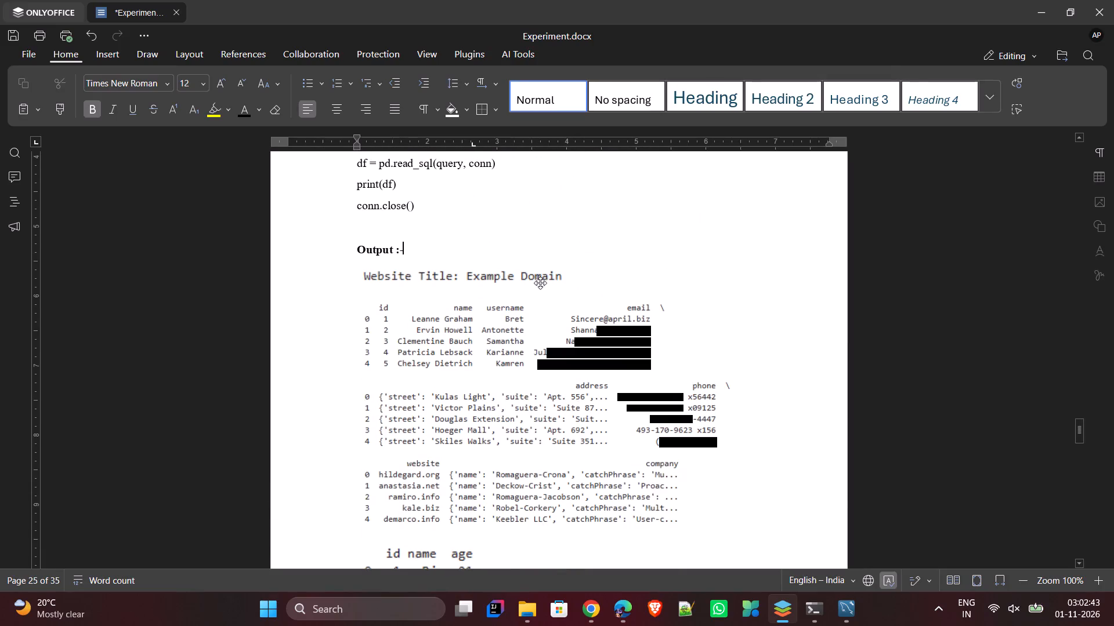
{"action": "left_click", "coordinate": [526, 282]}
{"action": "left_click_drag", "start_coordinate": [578, 287], "coordinate": [563, 286]}
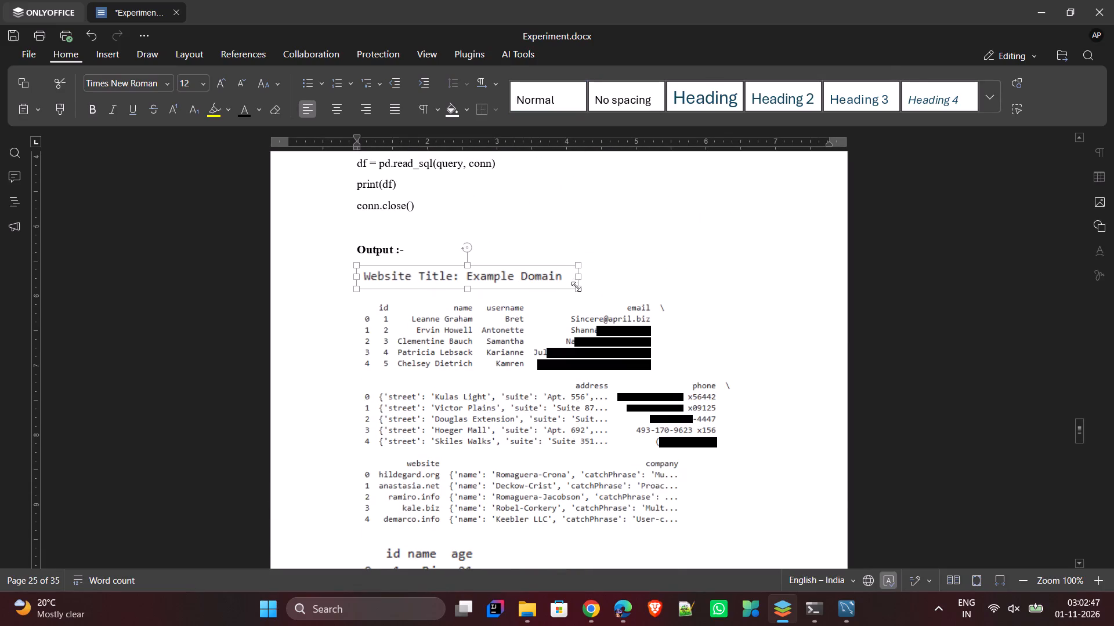
{"action": "left_click_drag", "start_coordinate": [578, 287], "coordinate": [554, 287]}
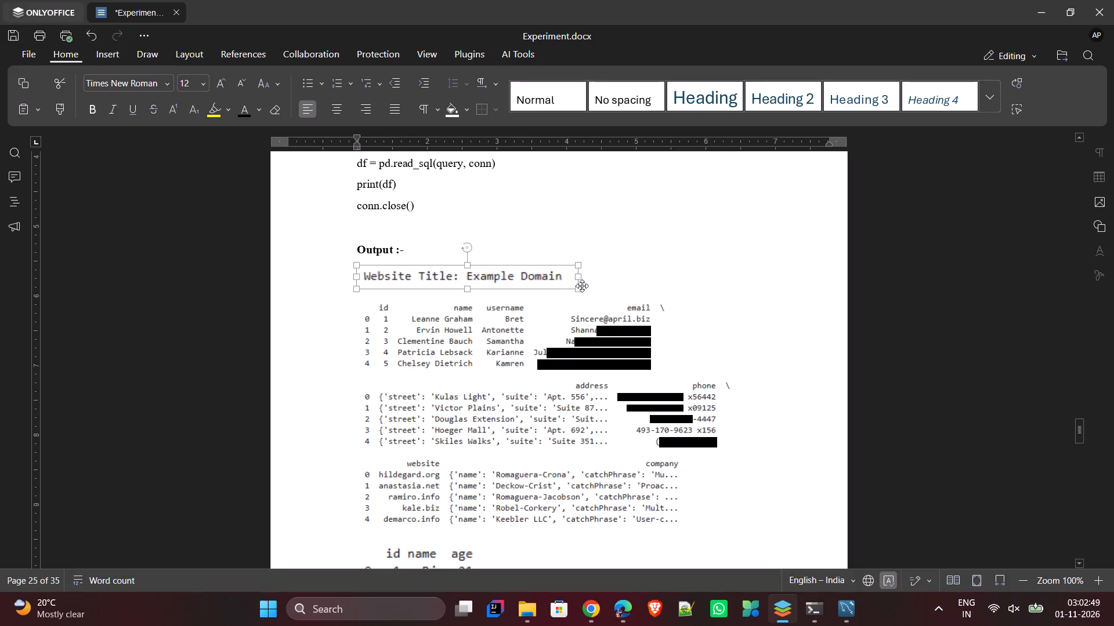
{"action": "left_click_drag", "start_coordinate": [576, 289], "coordinate": [548, 281]}
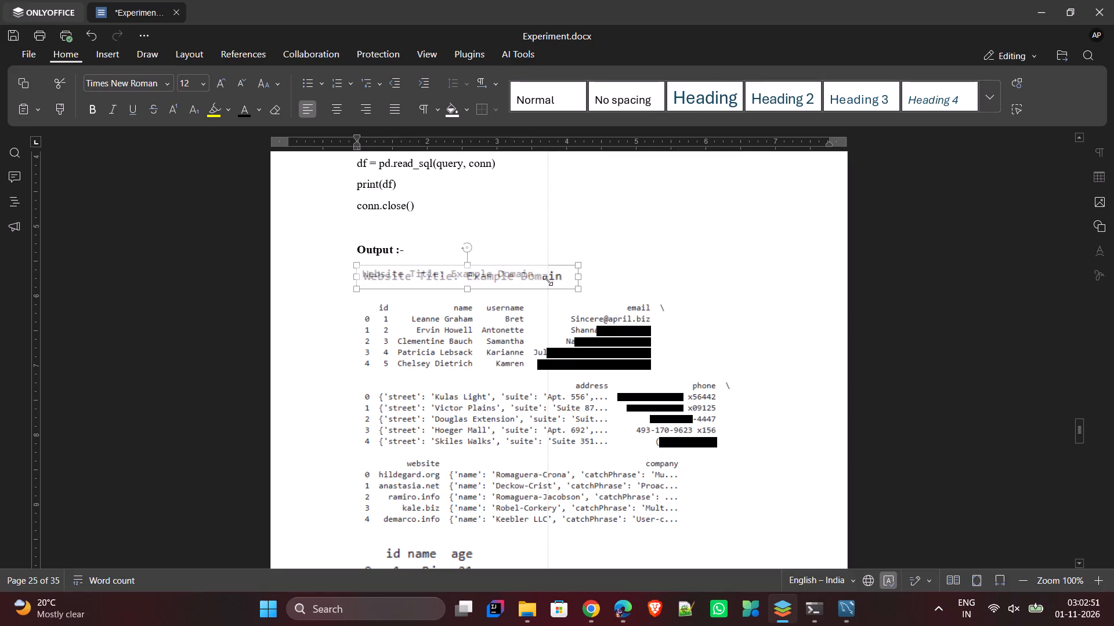
{"action": "left_click_drag", "start_coordinate": [548, 281], "coordinate": [554, 282]}
{"action": "left_click", "coordinate": [645, 242]}
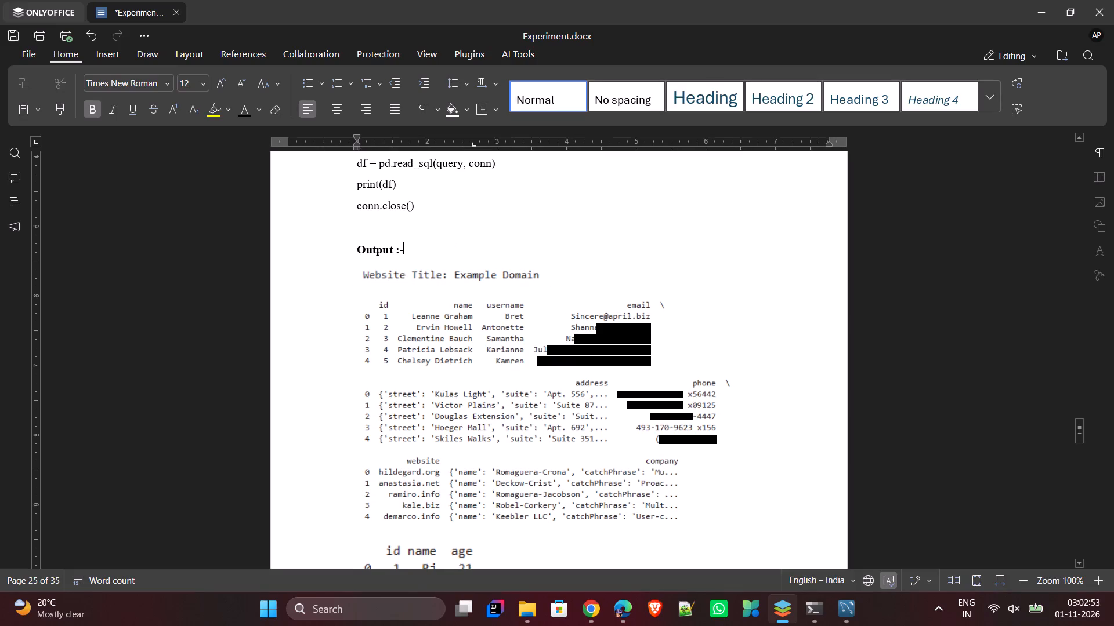
{"action": "key", "text": "ctrl+s"}
Delete all the blank lines between the last output image and the "Experiment-10" heading, so the heading starts directly at the top of the following page.
{"action": "scroll", "coordinate": [645, 242], "scroll_direction": "down", "scroll_amount": 3}
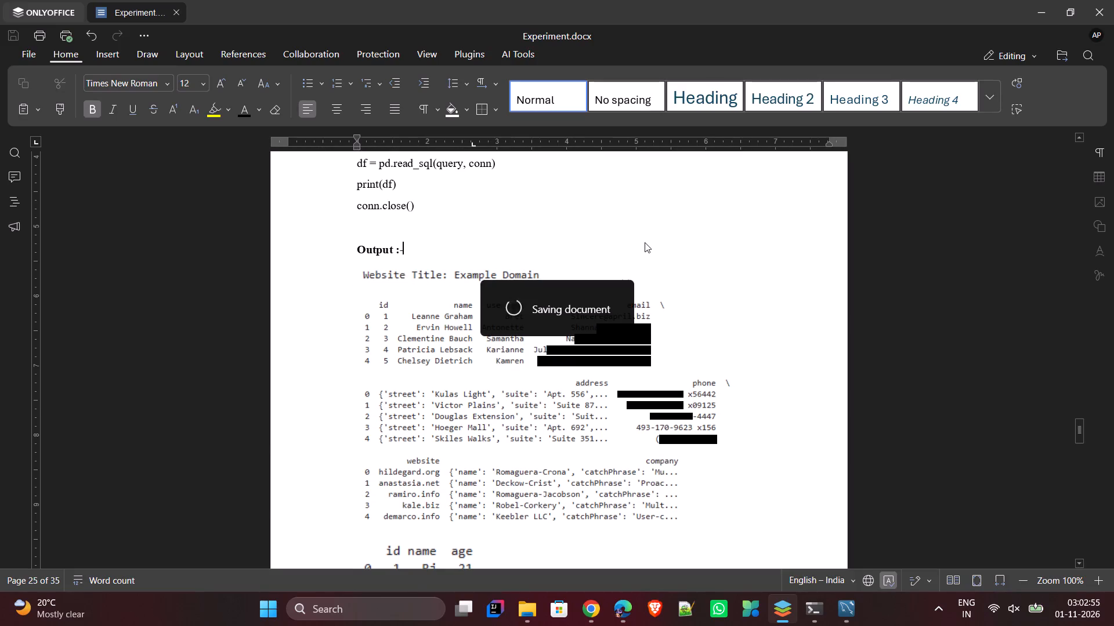
{"action": "scroll", "coordinate": [645, 242], "scroll_direction": "down", "scroll_amount": 7}
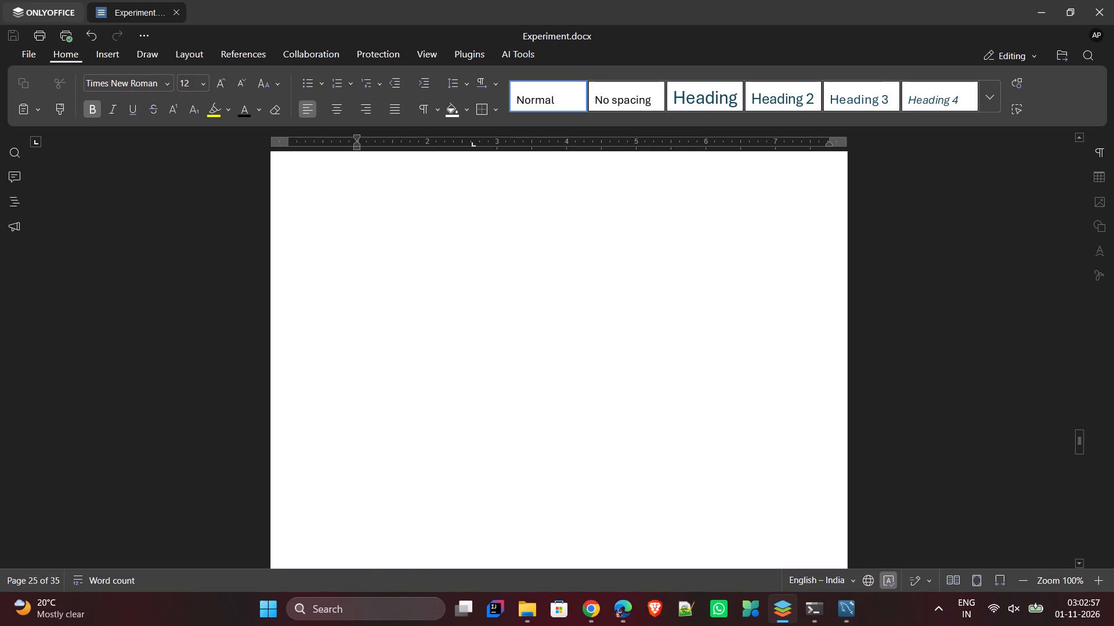
{"action": "scroll", "coordinate": [645, 242], "scroll_direction": "down", "scroll_amount": 8}
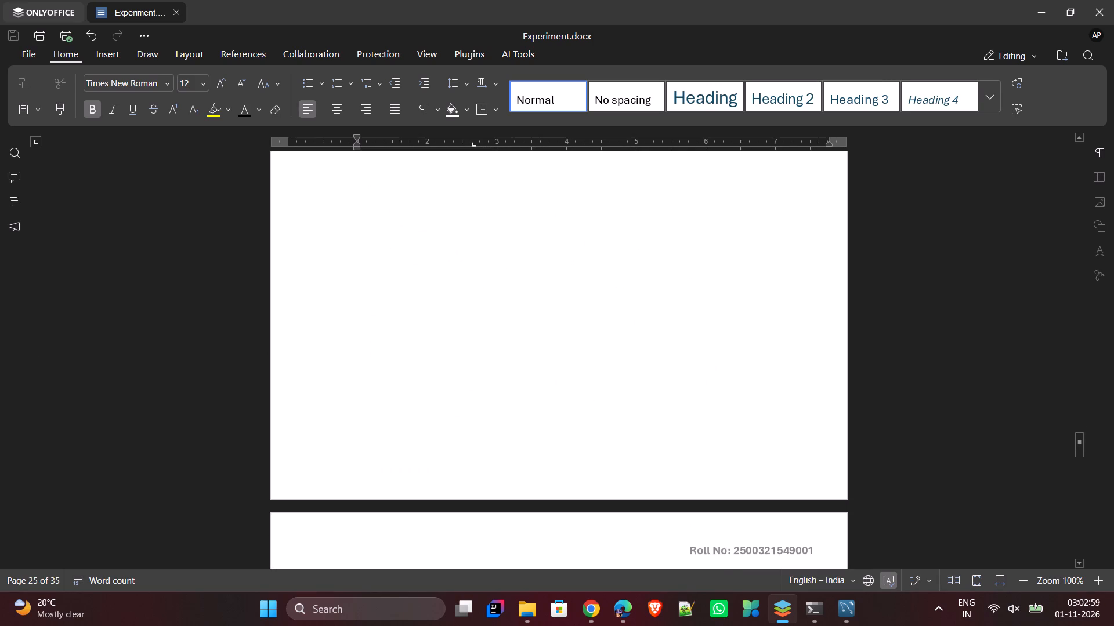
{"action": "scroll", "coordinate": [645, 242], "scroll_direction": "down", "scroll_amount": 8}
{"action": "scroll", "coordinate": [645, 242], "scroll_direction": "up", "scroll_amount": 3}
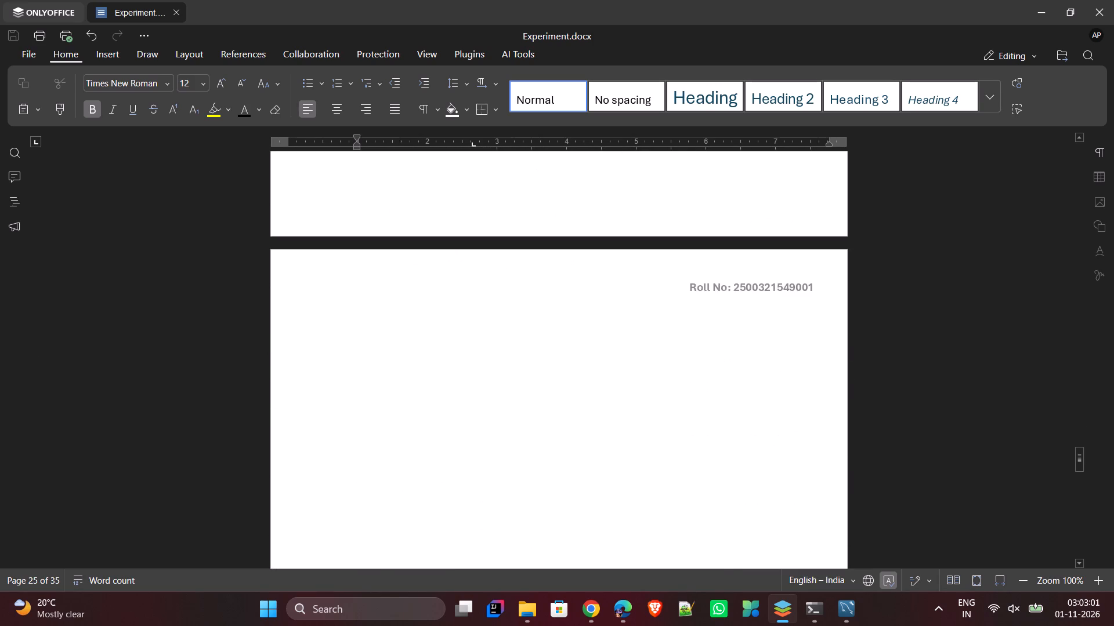
{"action": "scroll", "coordinate": [645, 242], "scroll_direction": "up", "scroll_amount": 4}
{"action": "left_click", "coordinate": [561, 319]}
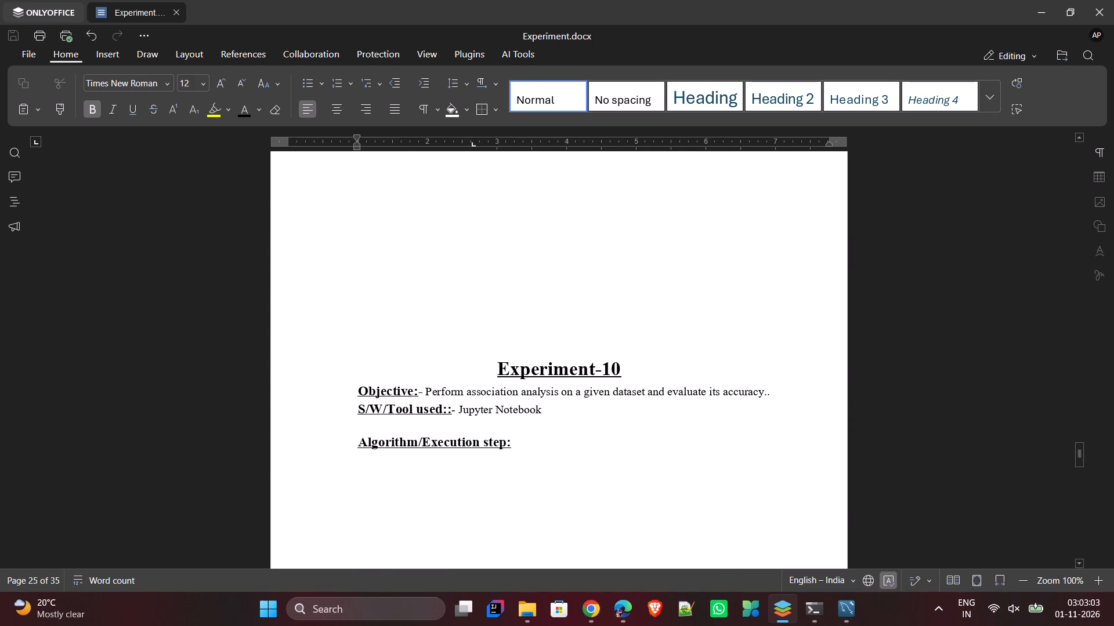
{"action": "key", "text": "BackSpace"}
{"action": "key", "text": "BackSpace"}
{"action": "key", "text": "BackSpace"}
{"action": "key", "text": "BackSpace"}
{"action": "key", "text": "BackSpace"}
{"action": "key", "text": "BackSpace"}
{"action": "key", "text": "BackSpace"}
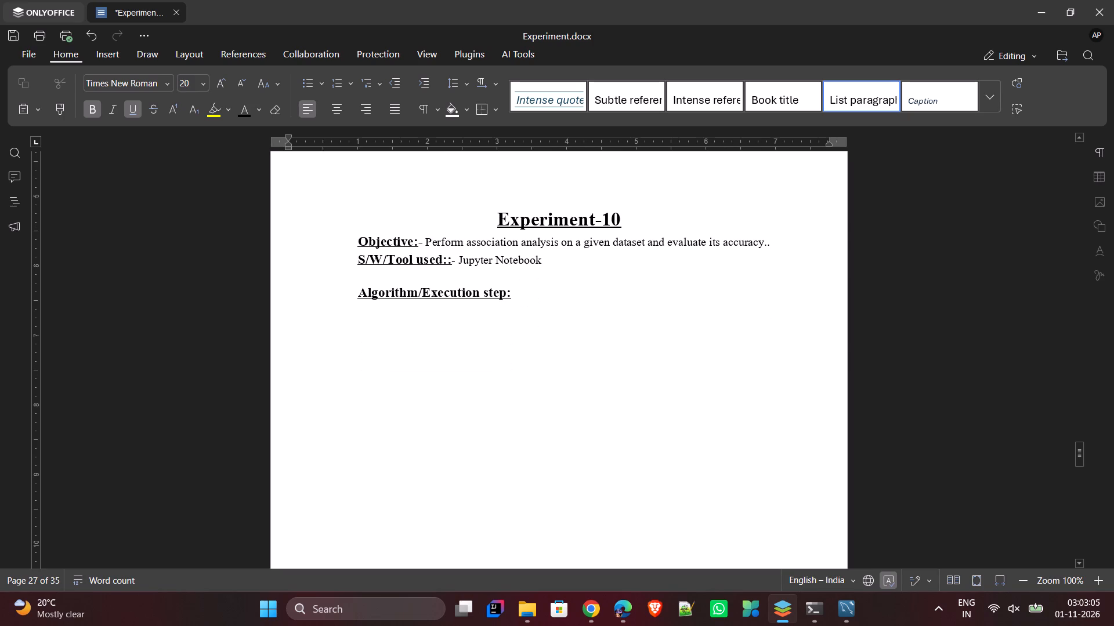
{"action": "scroll", "coordinate": [561, 319], "scroll_direction": "up", "scroll_amount": 6}
{"action": "key", "text": "BackSpace"}
{"action": "key", "text": "BackSpace"}
{"action": "key", "text": "BackSpace"}
{"action": "key", "text": "BackSpace"}
{"action": "key", "text": "BackSpace"}
{"action": "key", "text": "BackSpace"}
{"action": "key", "text": "BackSpace"}
{"action": "key", "text": "BackSpace"}
{"action": "key", "text": "BackSpace"}
{"action": "key", "text": "BackSpace"}
{"action": "key", "text": "BackSpace"}
{"action": "key", "text": "BackSpace"}
{"action": "key", "text": "BackSpace"}
{"action": "key", "text": "BackSpace"}
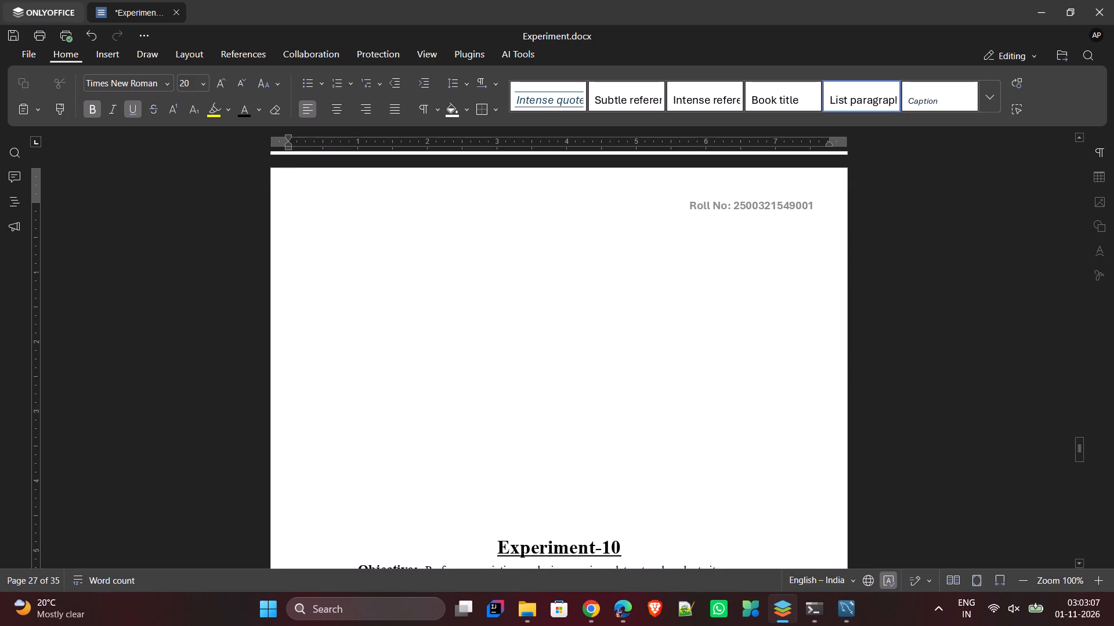
{"action": "scroll", "coordinate": [561, 319], "scroll_direction": "up", "scroll_amount": 7}
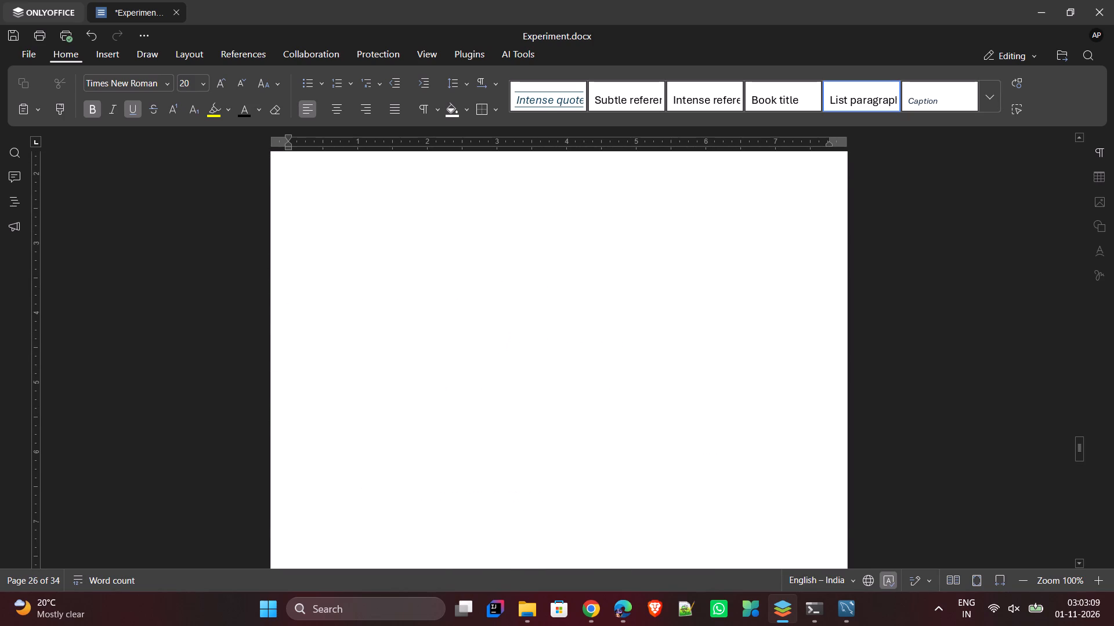
{"action": "key", "text": "BackSpace"}
{"action": "key", "text": "BackSpace"}
{"action": "key", "text": "BackSpace"}
{"action": "key", "text": "BackSpace"}
{"action": "key", "text": "BackSpace"}
{"action": "key", "text": "BackSpace"}
{"action": "key", "text": "BackSpace"}
{"action": "key", "text": "BackSpace"}
{"action": "key", "text": "BackSpace"}
{"action": "key", "text": "BackSpace"}
{"action": "key", "text": "BackSpace"}
{"action": "key", "text": "BackSpace"}
{"action": "scroll", "coordinate": [561, 319], "scroll_direction": "up", "scroll_amount": 3}
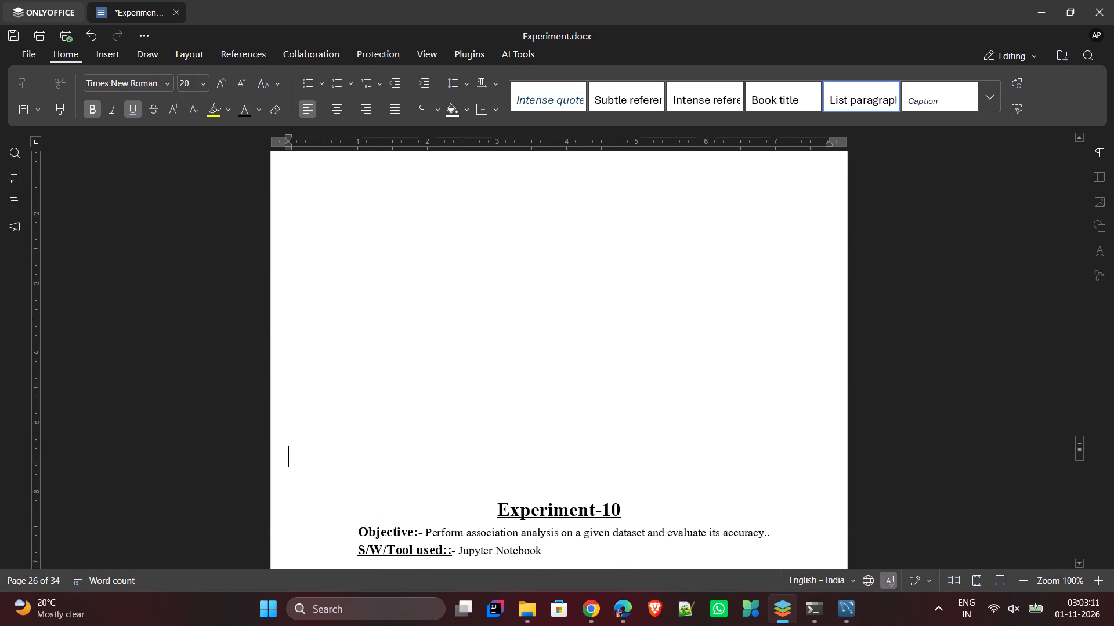
{"action": "scroll", "coordinate": [561, 319], "scroll_direction": "up", "scroll_amount": 1}
{"action": "key", "text": "BackSpace"}
{"action": "key", "text": "BackSpace"}
{"action": "key", "text": "BackSpace"}
{"action": "key", "text": "BackSpace"}
{"action": "key", "text": "BackSpace"}
{"action": "key", "text": "BackSpace"}
{"action": "key", "text": "BackSpace"}
{"action": "key", "text": "BackSpace"}
{"action": "key", "text": "BackSpace"}
{"action": "key", "text": "BackSpace"}
{"action": "key", "text": "BackSpace"}
{"action": "key", "text": "BackSpace"}
{"action": "key", "text": "BackSpace"}
{"action": "key", "text": "BackSpace"}
{"action": "scroll", "coordinate": [561, 319], "scroll_direction": "up", "scroll_amount": 2}
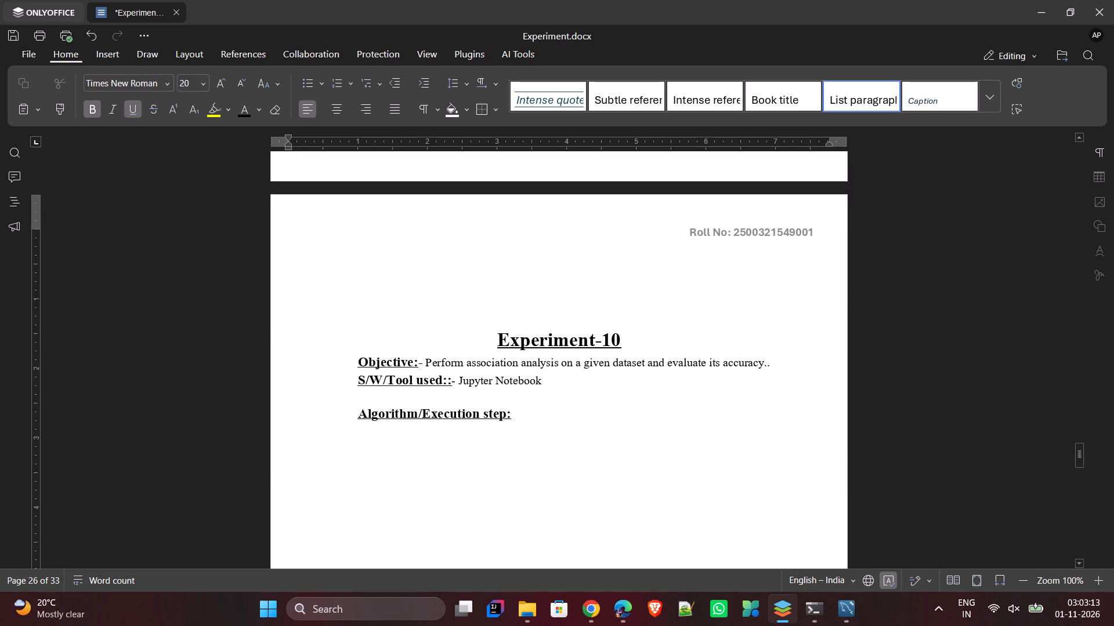
{"action": "scroll", "coordinate": [561, 319], "scroll_direction": "up", "scroll_amount": 2}
{"action": "key", "text": "BackSpace"}
{"action": "key", "text": "BackSpace"}
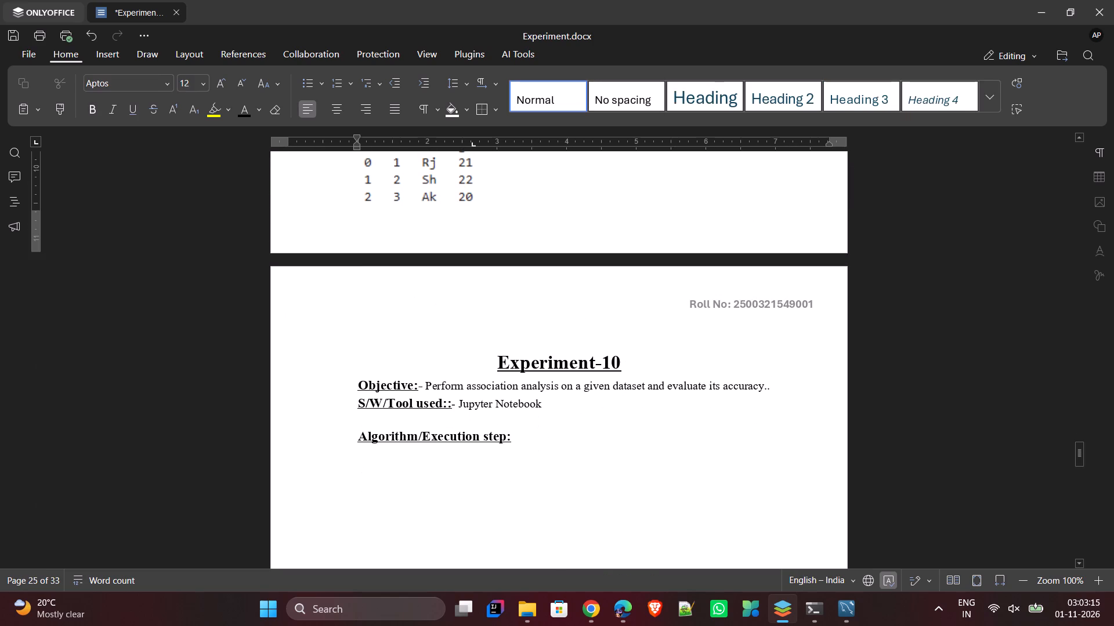
{"action": "left_click", "coordinate": [473, 339]}
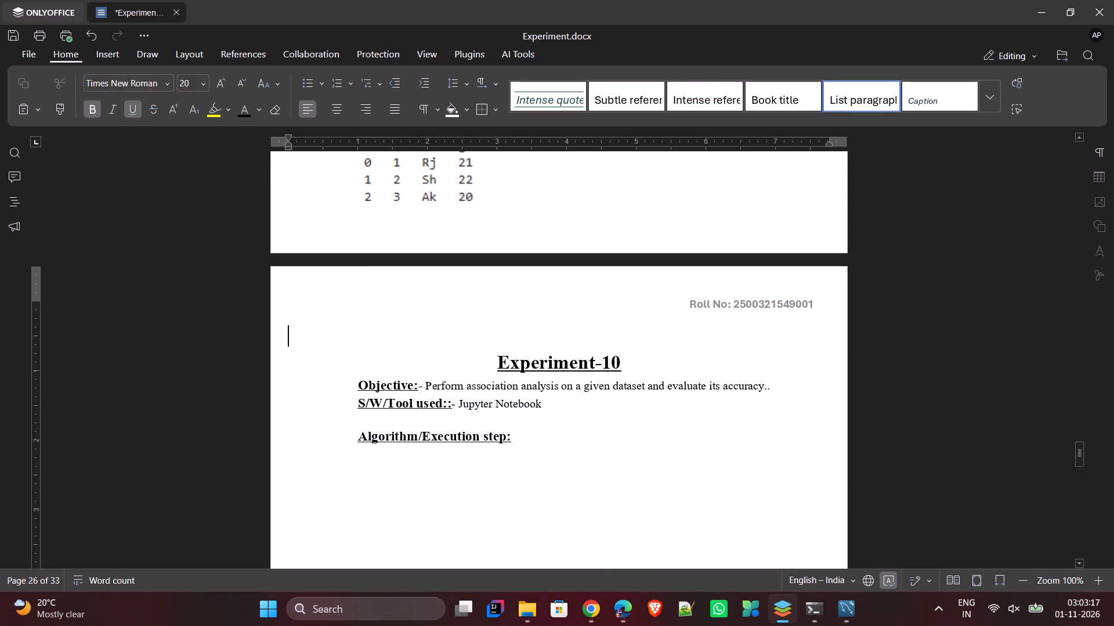
{"action": "key", "text": "BackSpace"}
{"action": "left_click", "coordinate": [451, 317]}
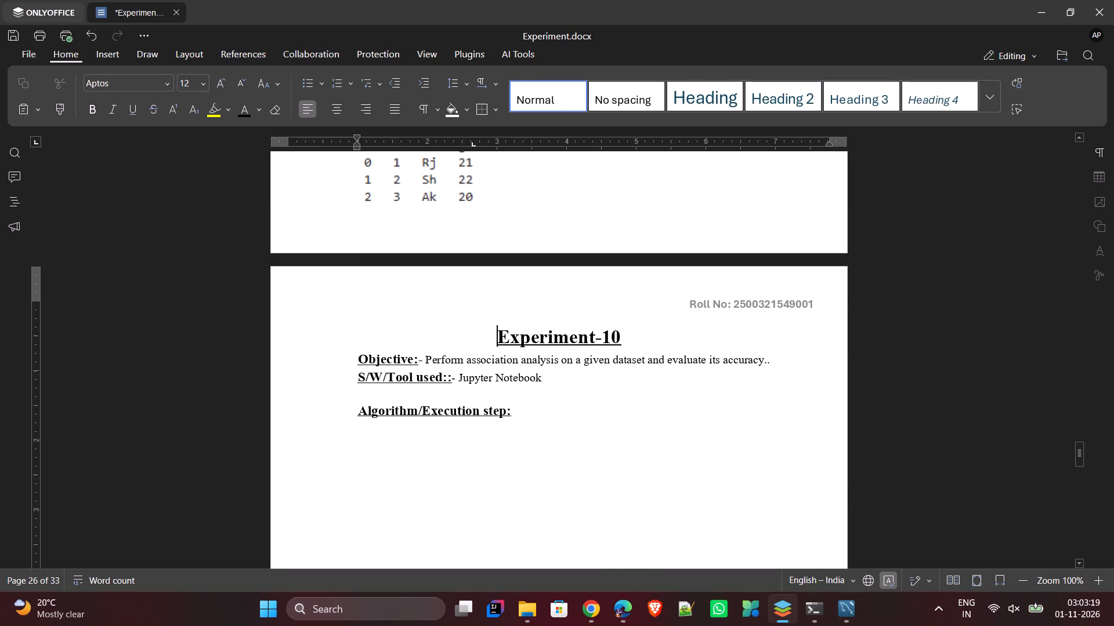
Try to delete the remaining blank space below the id, name and age image, and save the document.
{"action": "left_click", "coordinate": [514, 234]}
{"action": "key", "text": "BackSpace"}
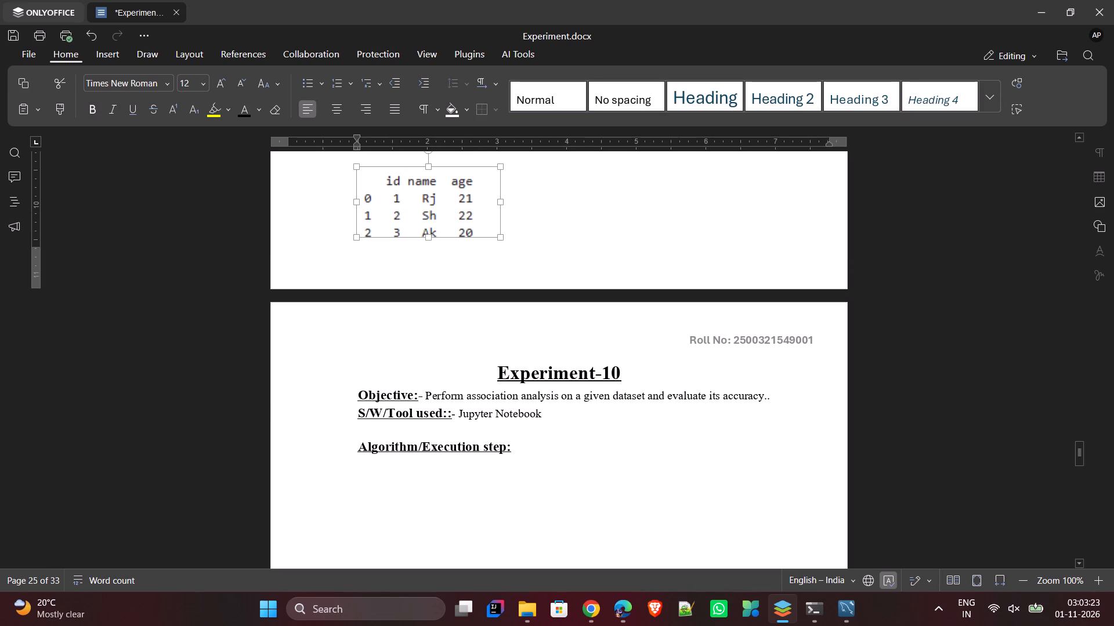
{"action": "scroll", "coordinate": [529, 280], "scroll_direction": "up", "scroll_amount": 1}
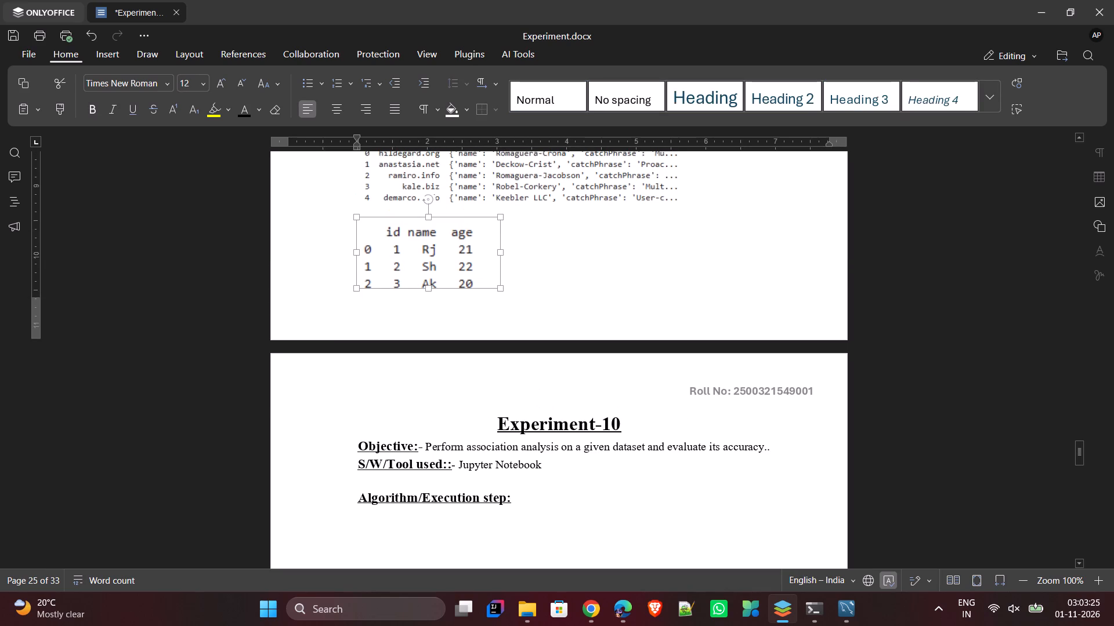
{"action": "left_click", "coordinate": [564, 392]}
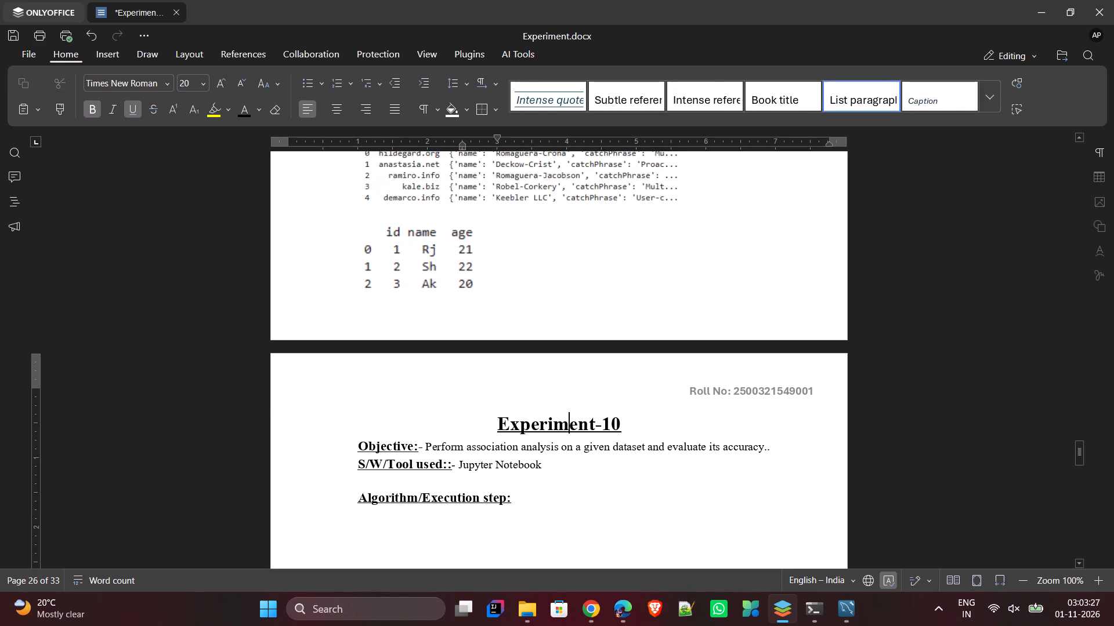
{"action": "key", "text": "ctrl+s"}
Correct the Experiment-10 label "OutPut :-" to "Output :-".
{"action": "scroll", "coordinate": [564, 392], "scroll_direction": "down", "scroll_amount": 7}
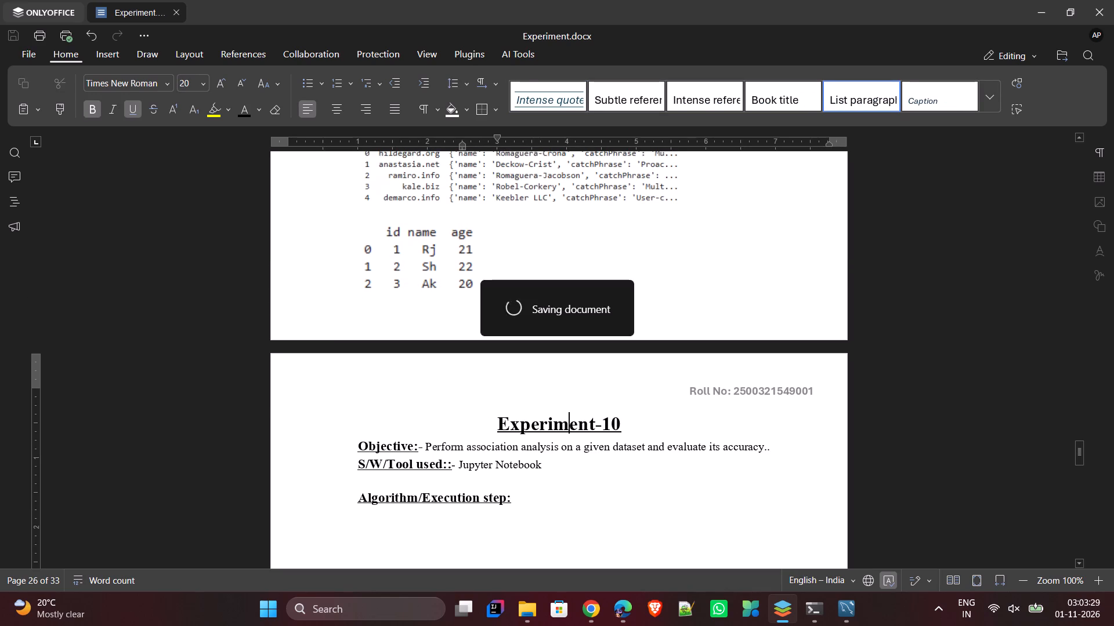
{"action": "scroll", "coordinate": [564, 392], "scroll_direction": "down", "scroll_amount": 10}
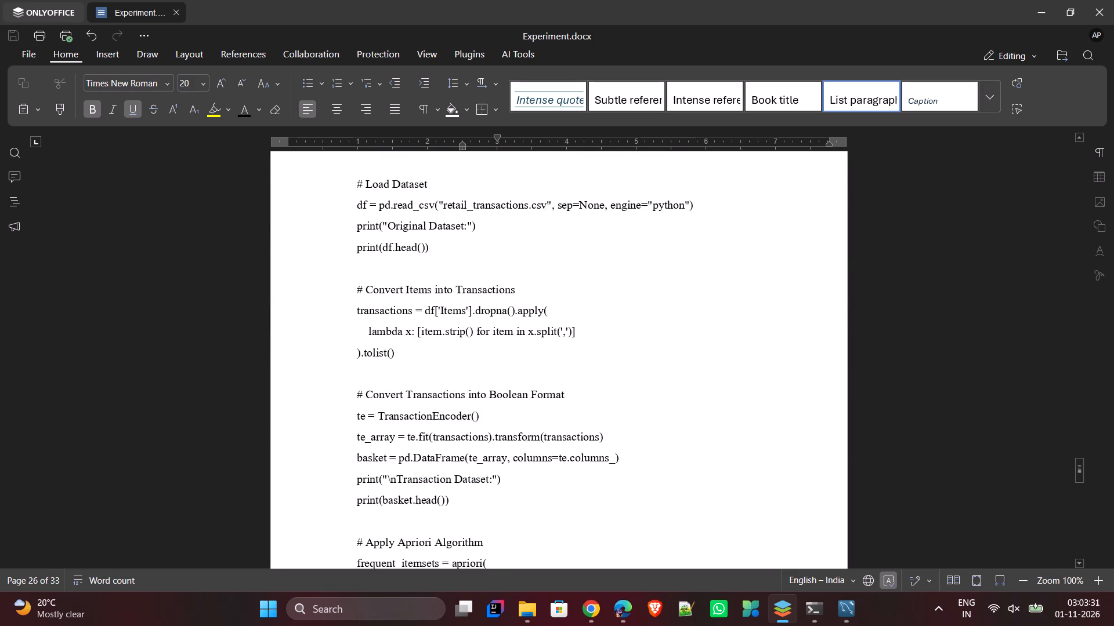
{"action": "scroll", "coordinate": [564, 392], "scroll_direction": "down", "scroll_amount": 11}
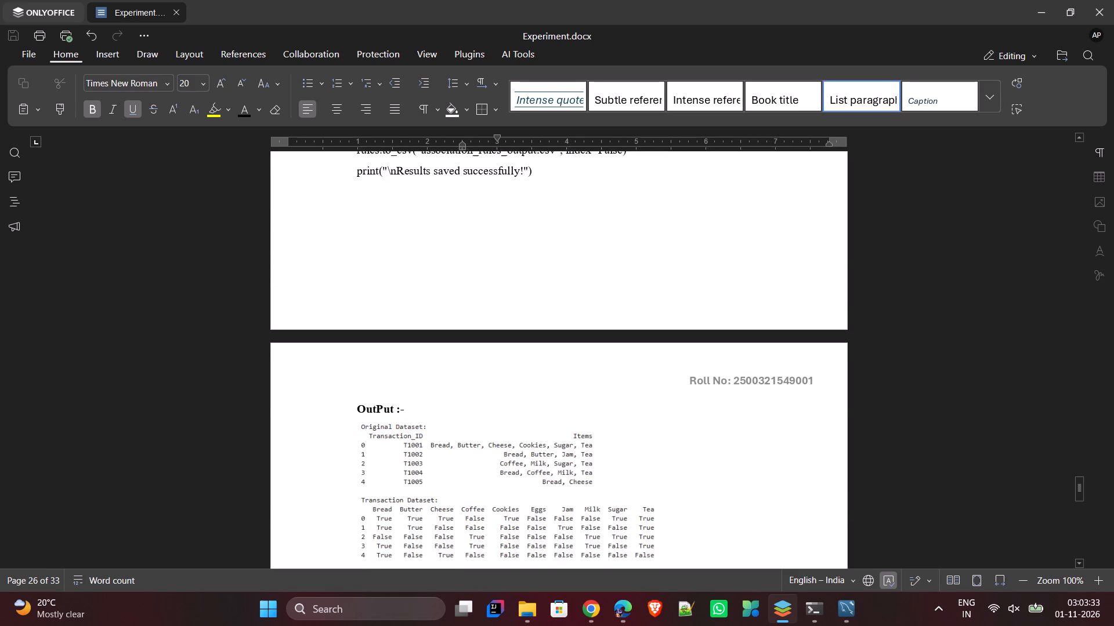
{"action": "scroll", "coordinate": [564, 392], "scroll_direction": "down", "scroll_amount": 8}
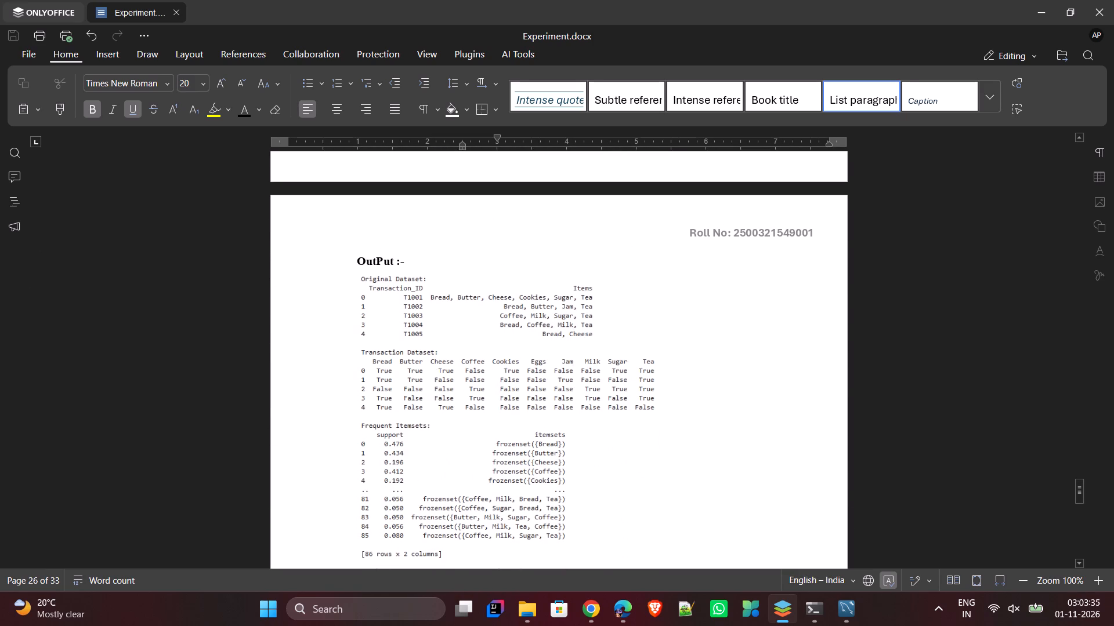
{"action": "left_click", "coordinate": [382, 262]}
{"action": "key", "text": "BackSpace"}
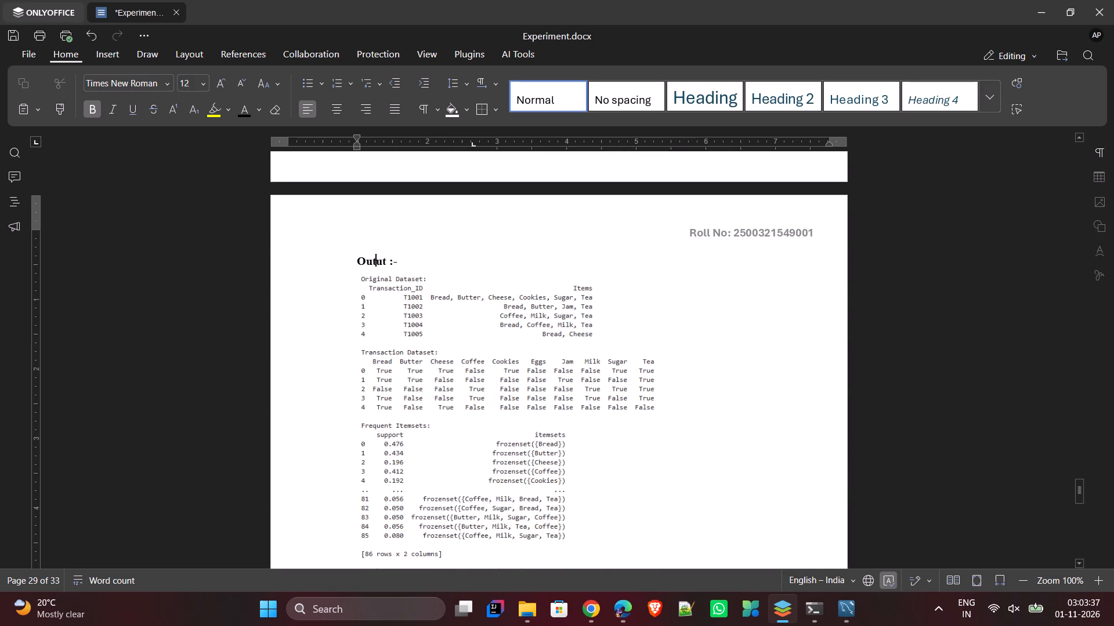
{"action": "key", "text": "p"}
{"action": "left_click", "coordinate": [367, 237]}
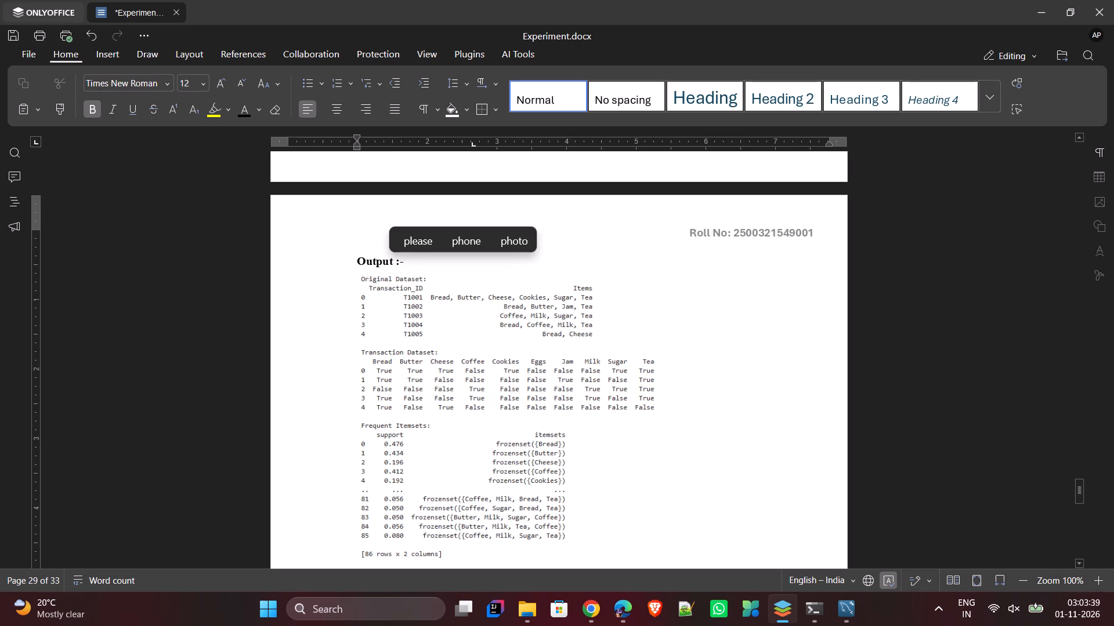
Save the document and check the remaining pages through the Experiment-11 code and output at the end.
{"action": "scroll", "coordinate": [361, 217], "scroll_direction": "down", "scroll_amount": 10}
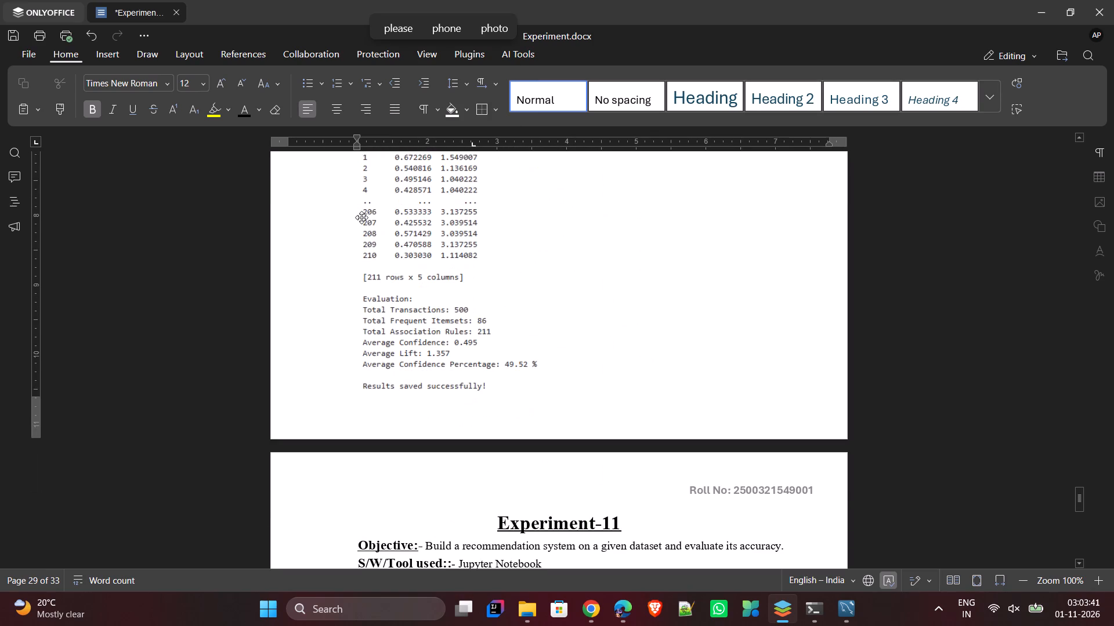
{"action": "scroll", "coordinate": [361, 217], "scroll_direction": "down", "scroll_amount": 14}
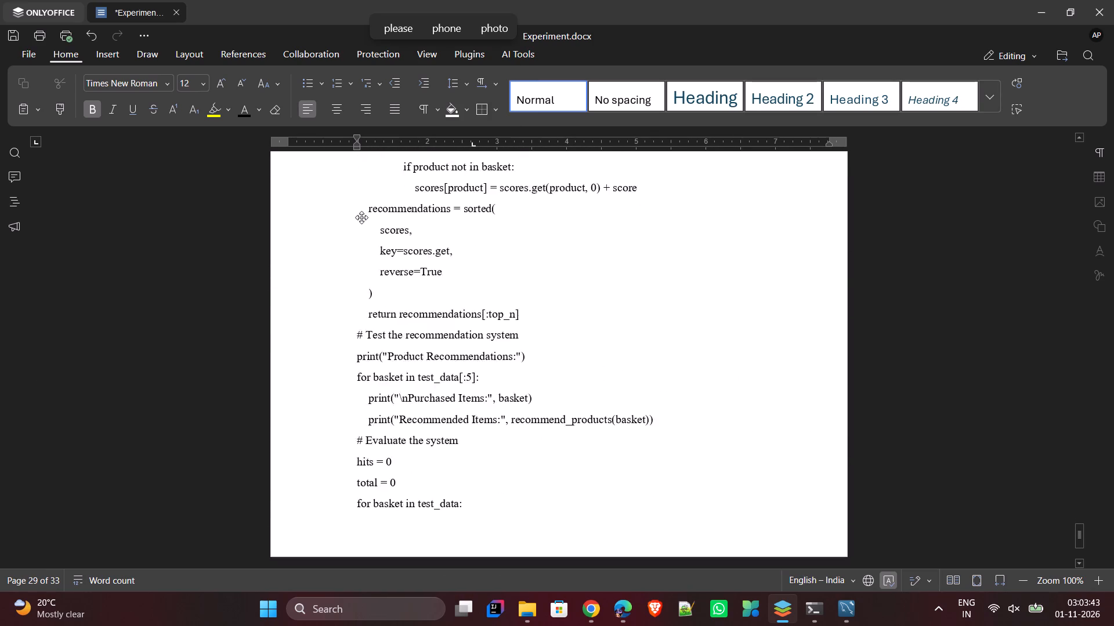
{"action": "scroll", "coordinate": [361, 217], "scroll_direction": "down", "scroll_amount": 8}
{"action": "key", "text": "ctrl+s"}
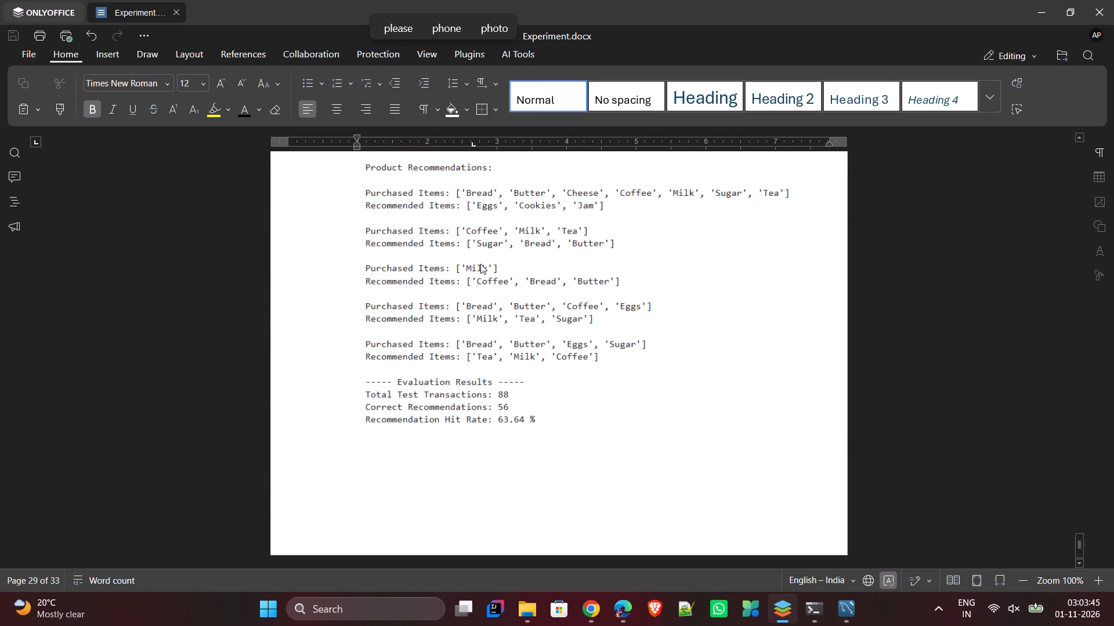
{"action": "scroll", "coordinate": [679, 356], "scroll_direction": "up", "scroll_amount": 2}
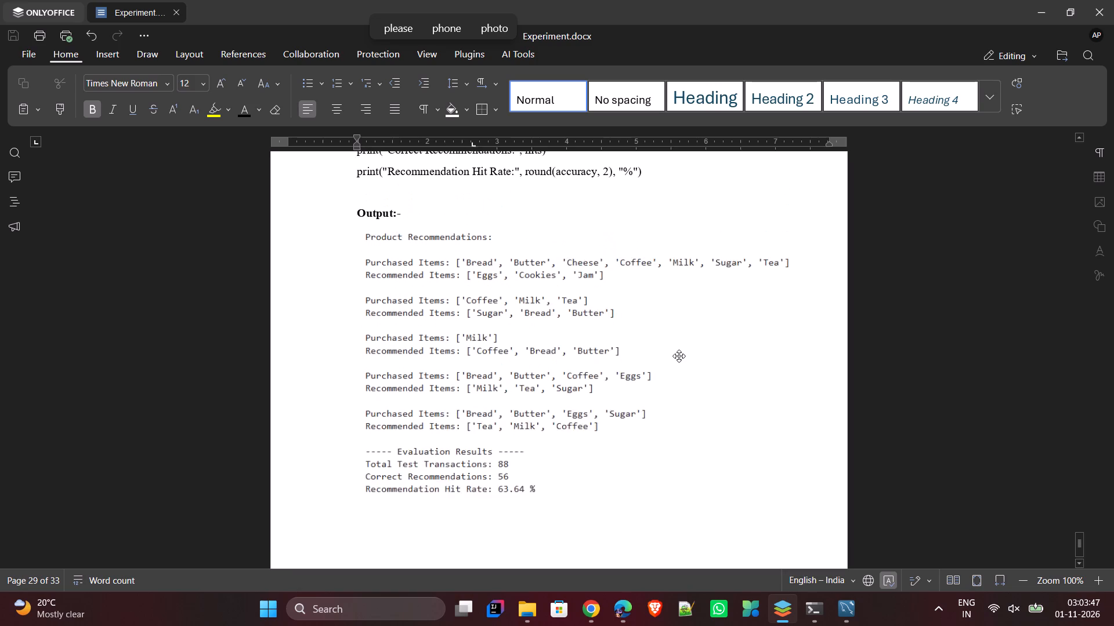
{"action": "scroll", "coordinate": [679, 356], "scroll_direction": "up", "scroll_amount": 1}
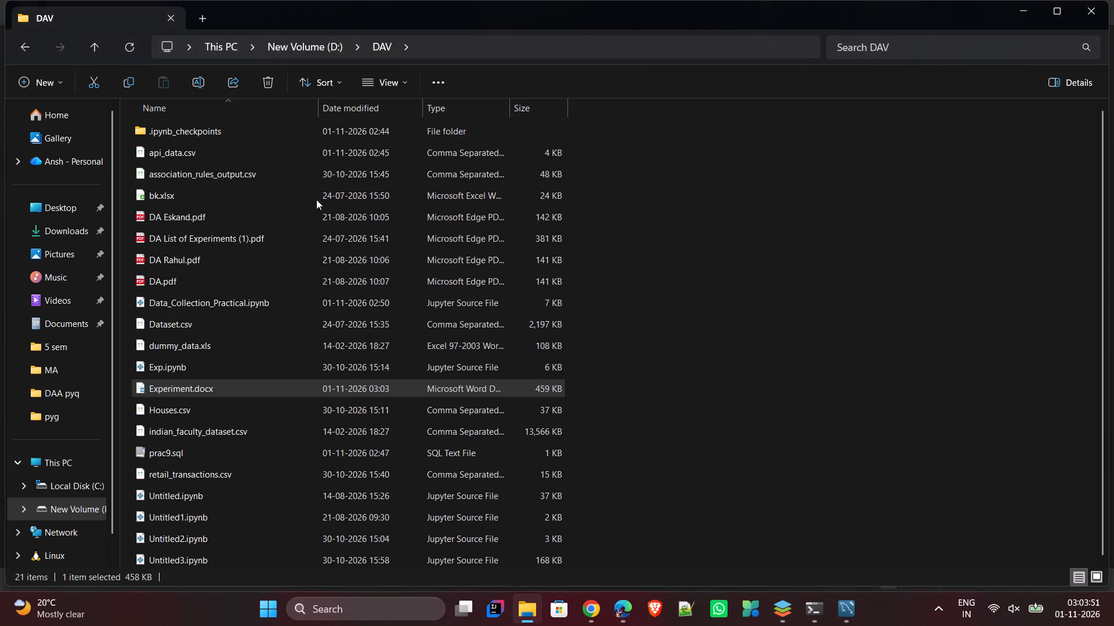
Replace the roll number in the page header of Experiment.docx with the one copied from the header of DA Rahul.pdf.
{"action": "double_click", "coordinate": [208, 253]}
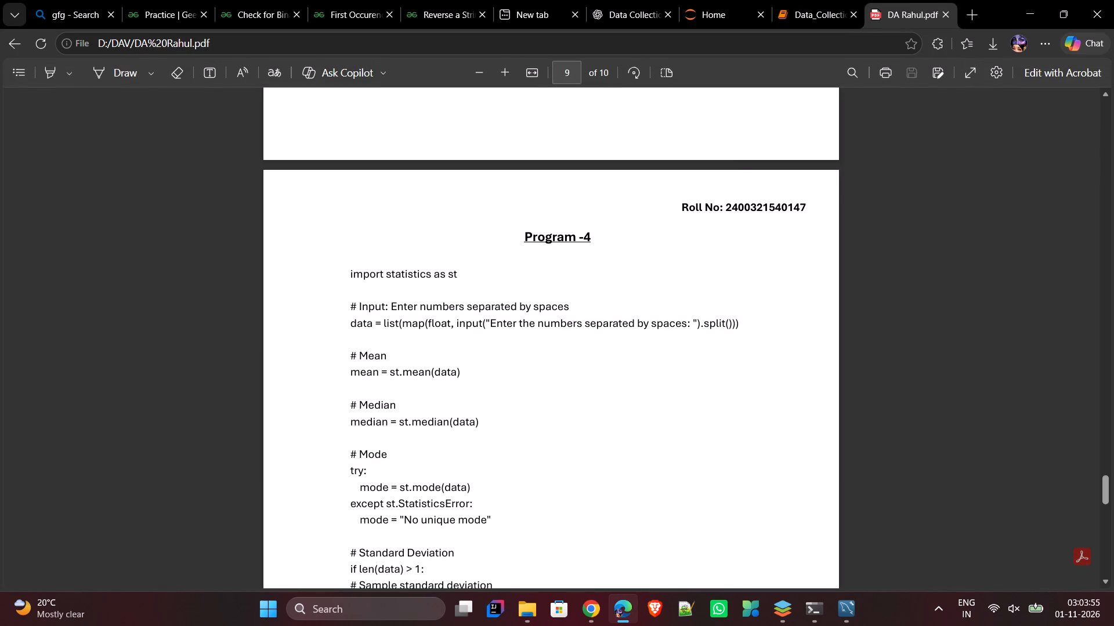
{"action": "left_click_drag", "start_coordinate": [726, 209], "coordinate": [816, 201]}
{"action": "key", "text": "ctrl+c"}
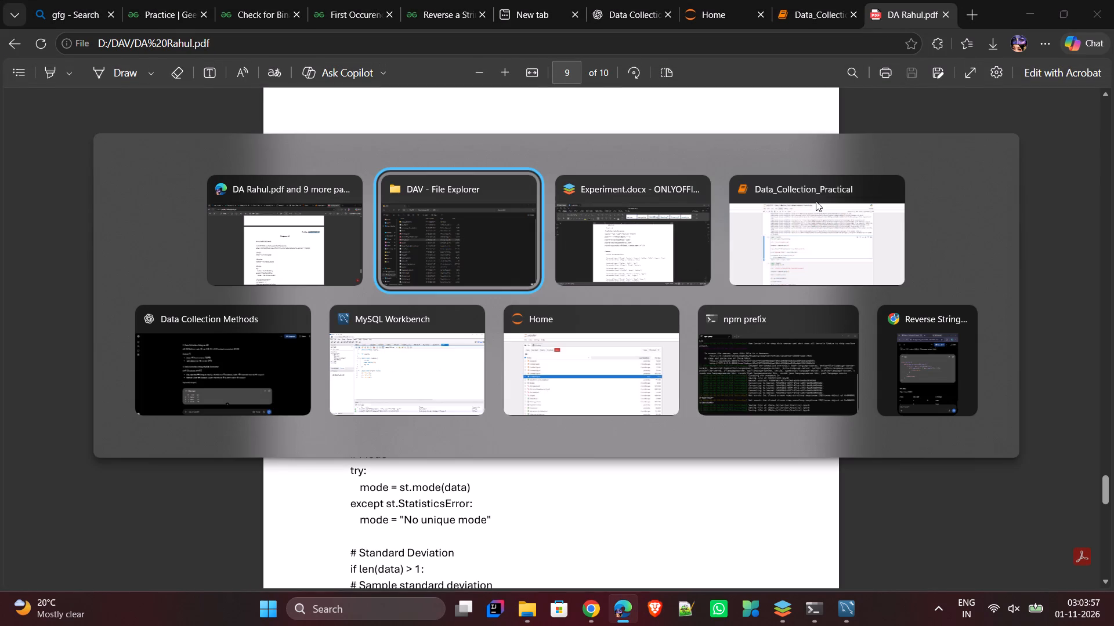
{"action": "scroll", "coordinate": [780, 250], "scroll_direction": "up", "scroll_amount": 1}
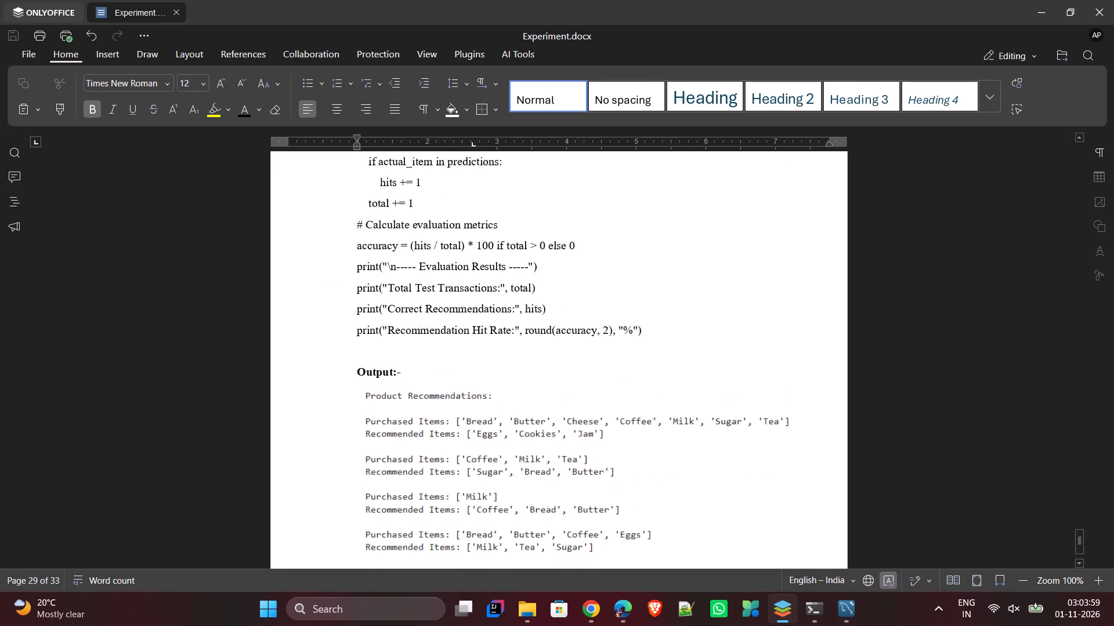
{"action": "scroll", "coordinate": [780, 250], "scroll_direction": "up", "scroll_amount": 5}
{"action": "double_click", "coordinate": [779, 362]}
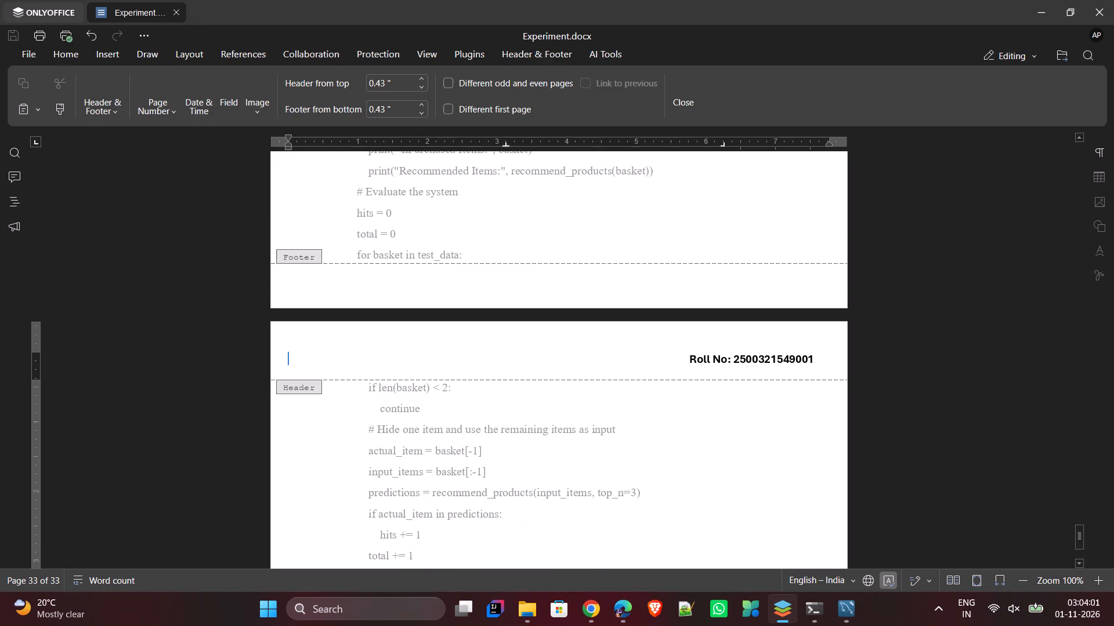
{"action": "double_click", "coordinate": [779, 362]}
{"action": "key", "text": "BackSpace"}
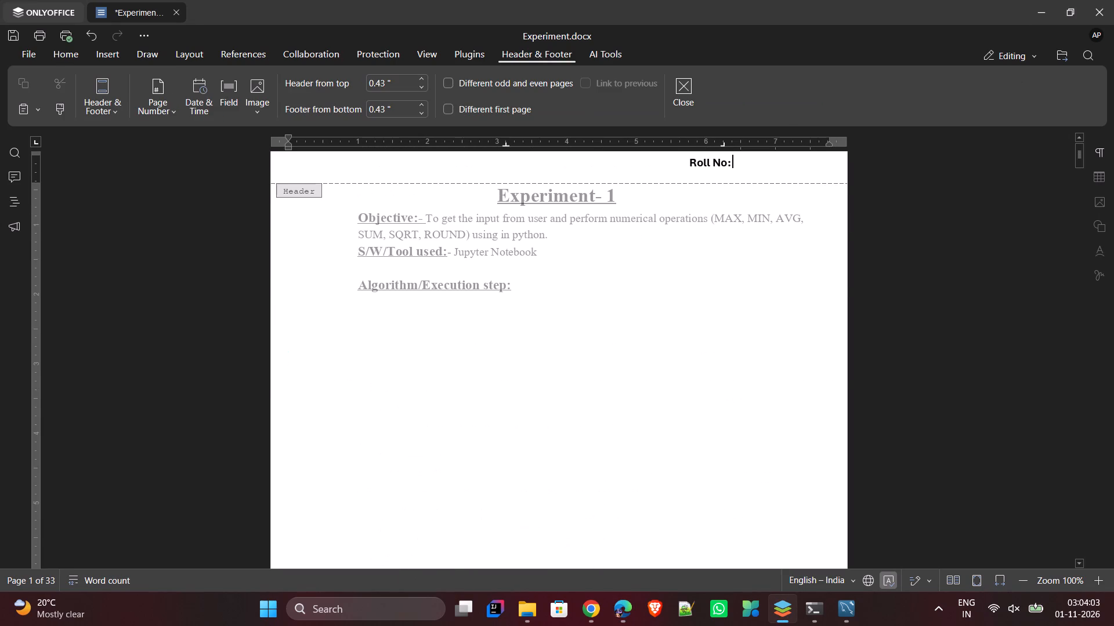
{"action": "key", "text": "ctrl+v"}
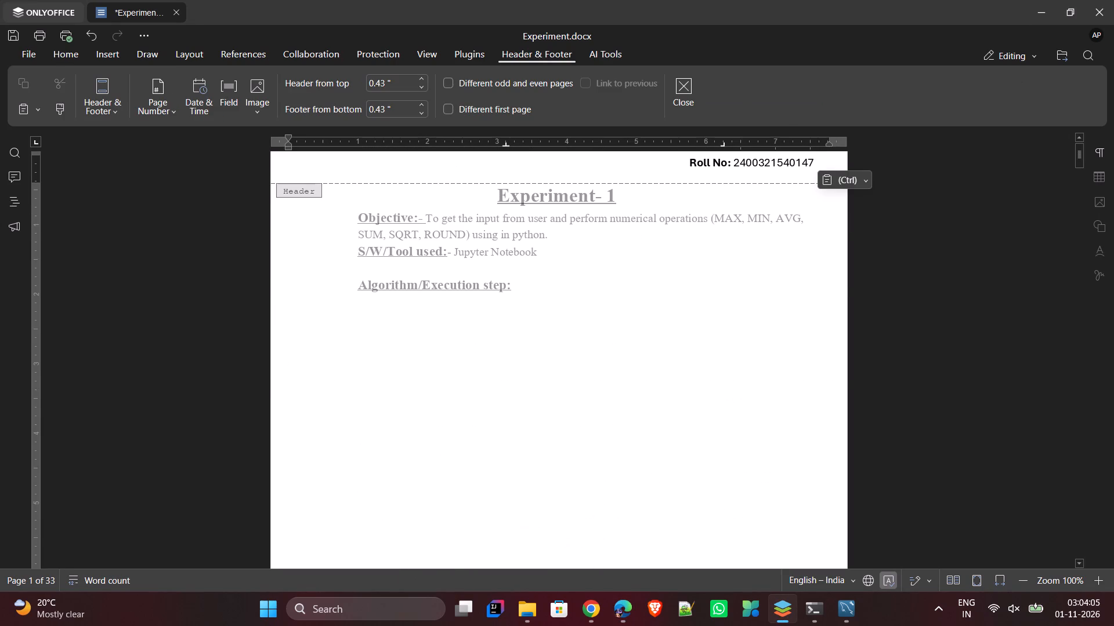
{"action": "double_click", "coordinate": [752, 278]}
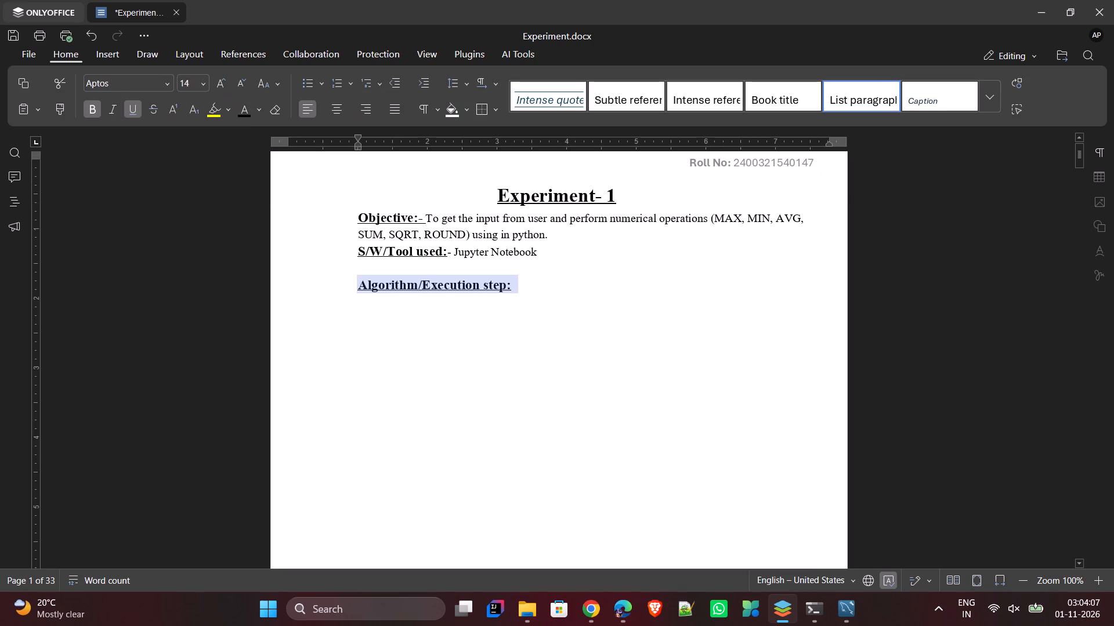
Make the pasted roll number in the page header bold, matching the "Roll No:" label, and return to the body text.
{"action": "scroll", "coordinate": [752, 278], "scroll_direction": "up", "scroll_amount": 1}
{"action": "double_click", "coordinate": [761, 204]}
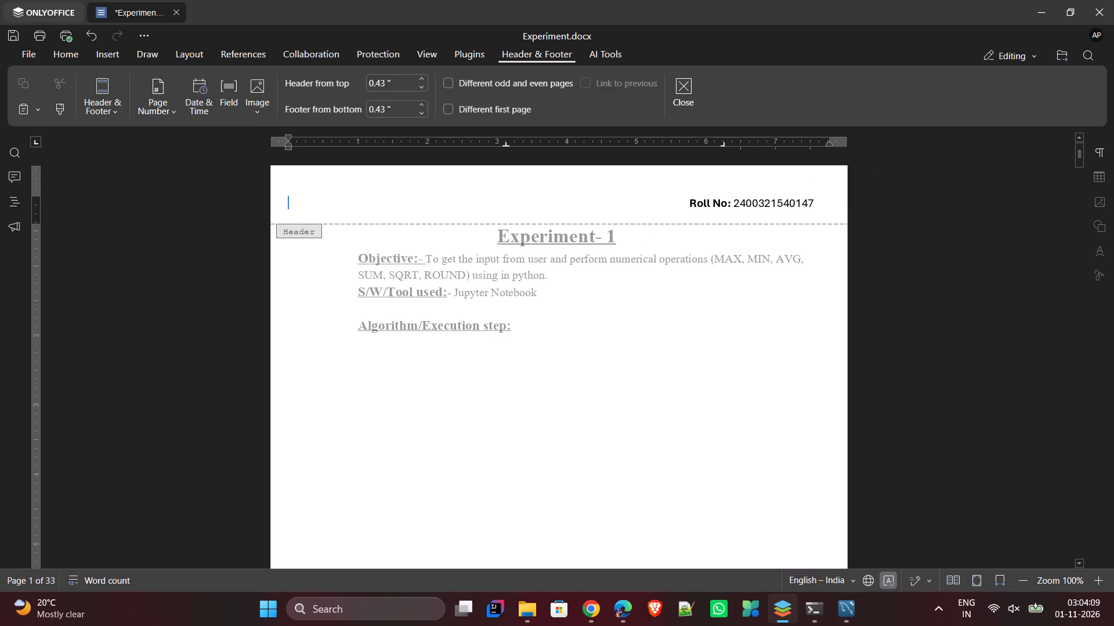
{"action": "left_click", "coordinate": [733, 201]}
{"action": "left_click_drag", "start_coordinate": [733, 201], "coordinate": [773, 202]}
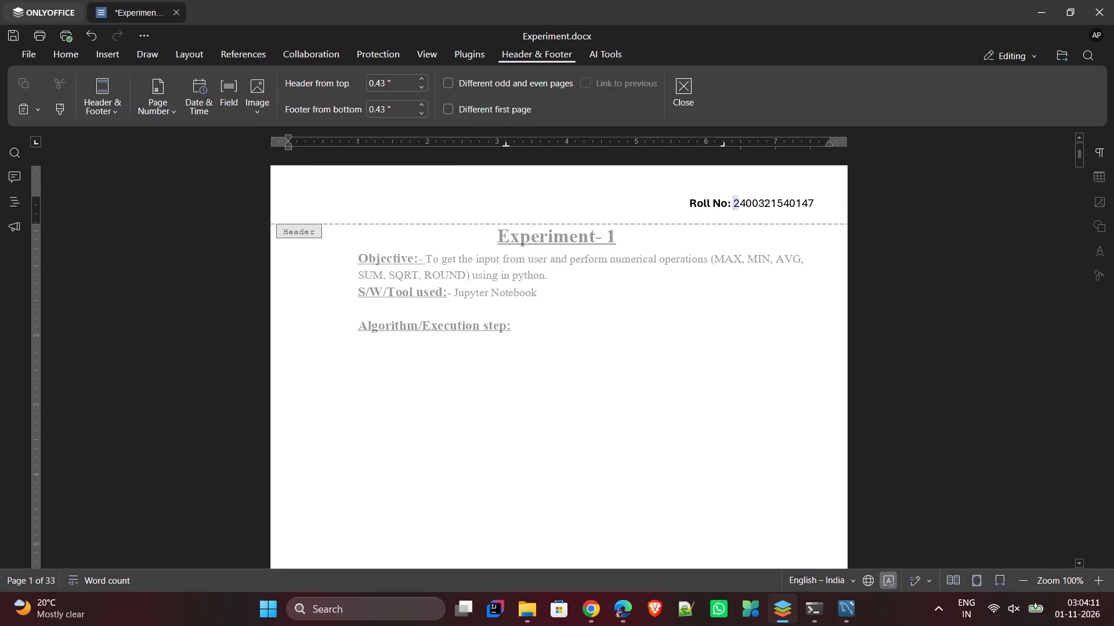
{"action": "left_click_drag", "start_coordinate": [773, 202], "coordinate": [818, 203]}
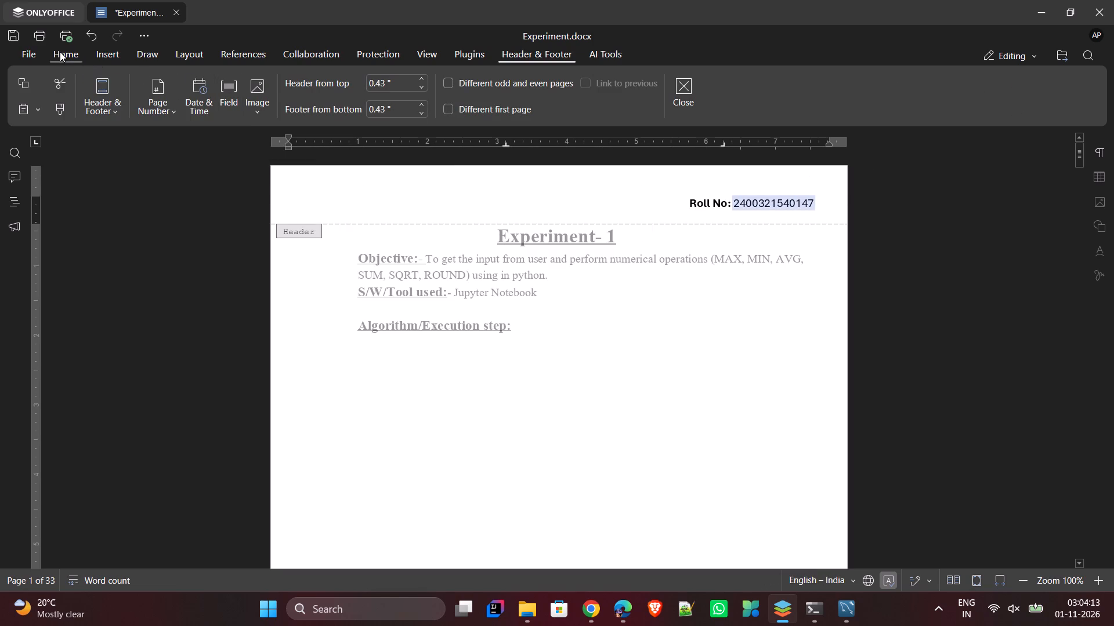
{"action": "left_click", "coordinate": [60, 52]}
{"action": "left_click", "coordinate": [97, 101]}
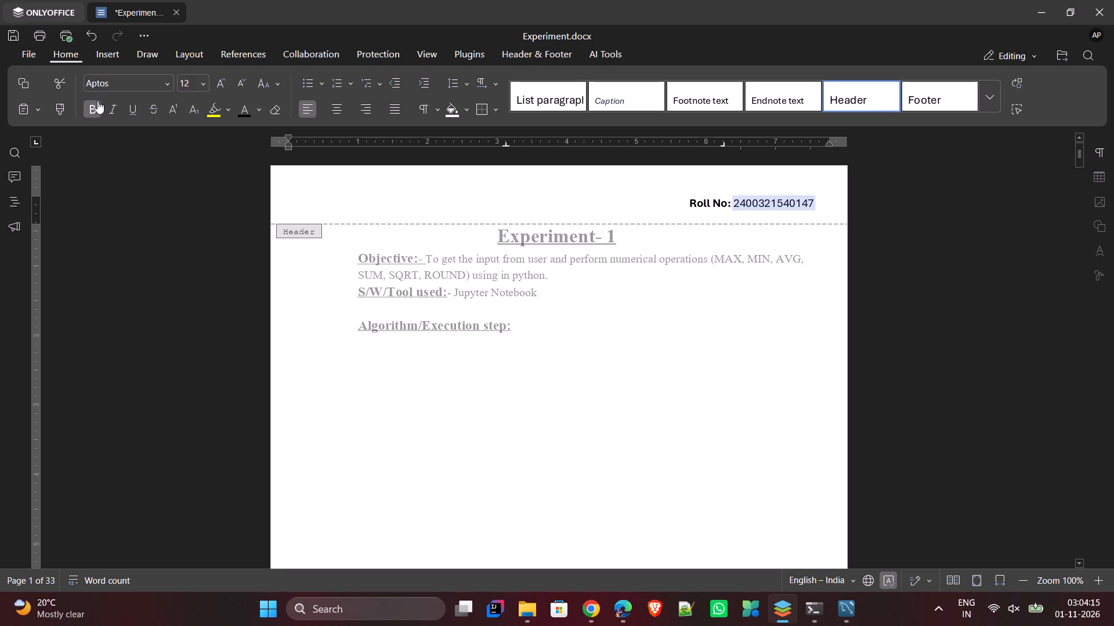
{"action": "left_click", "coordinate": [489, 346]}
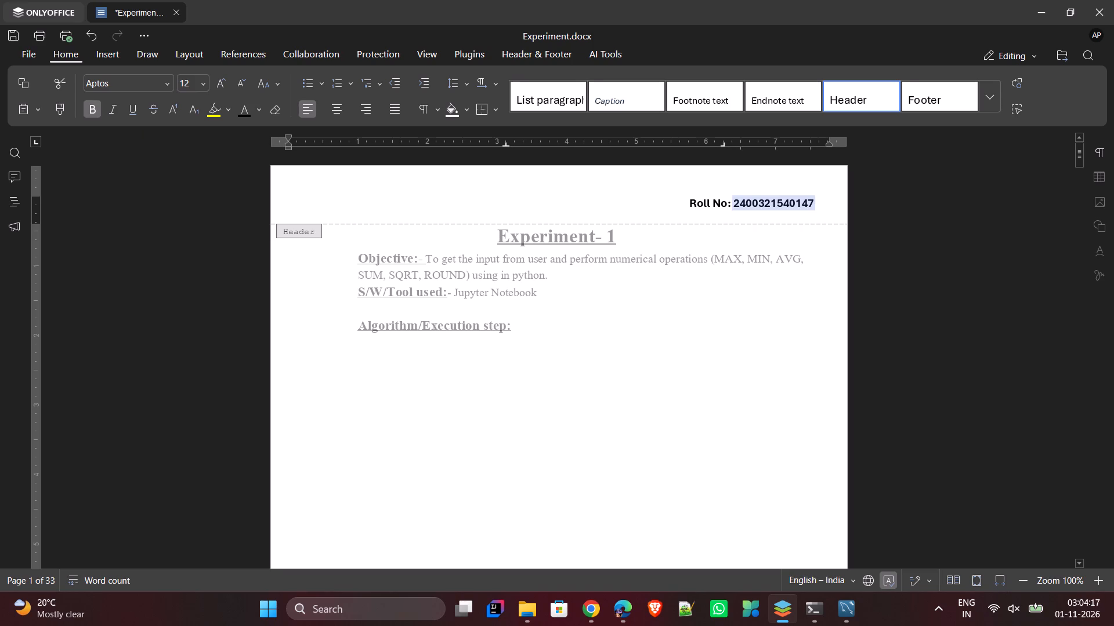
{"action": "triple_click", "coordinate": [489, 346]}
Add blank lines above the "Program - 1" heading so it starts at the top of the following page, and save the document.
{"action": "scroll", "coordinate": [647, 358], "scroll_direction": "up", "scroll_amount": 8}
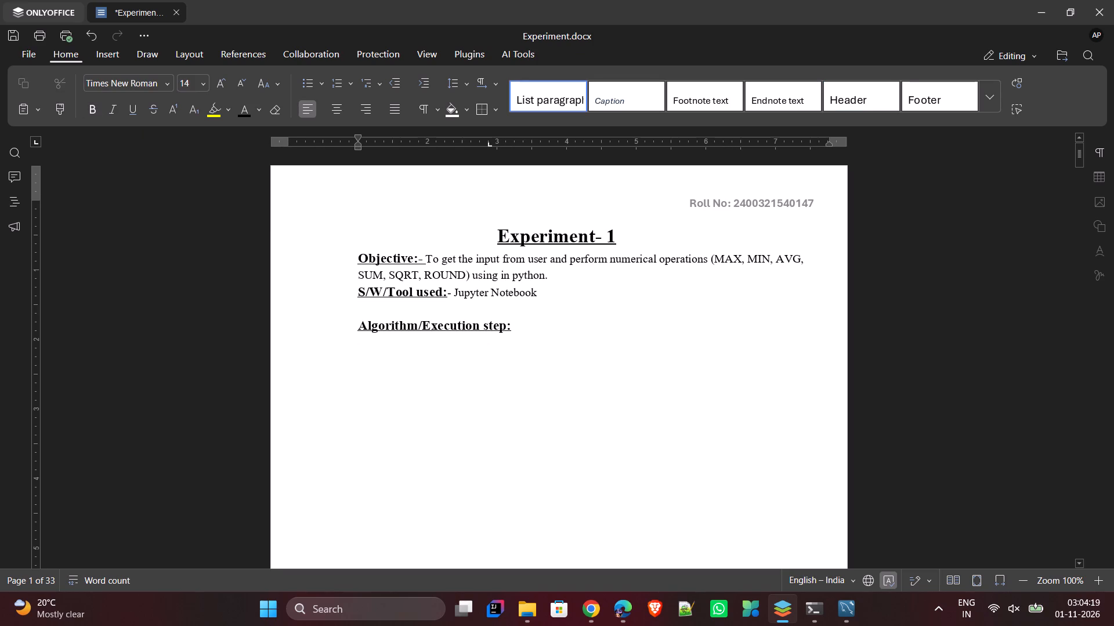
{"action": "scroll", "coordinate": [663, 301], "scroll_direction": "down", "scroll_amount": 9}
{"action": "left_click", "coordinate": [559, 312]}
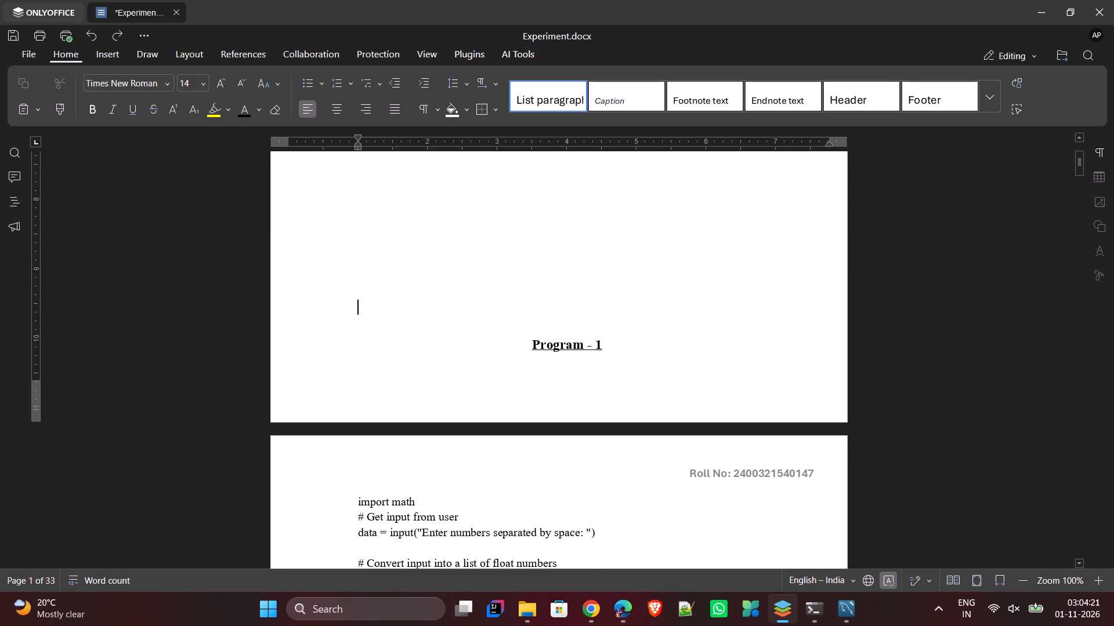
{"action": "key", "text": "Return"}
{"action": "key", "text": "Return"}
{"action": "key", "text": "BackSpace"}
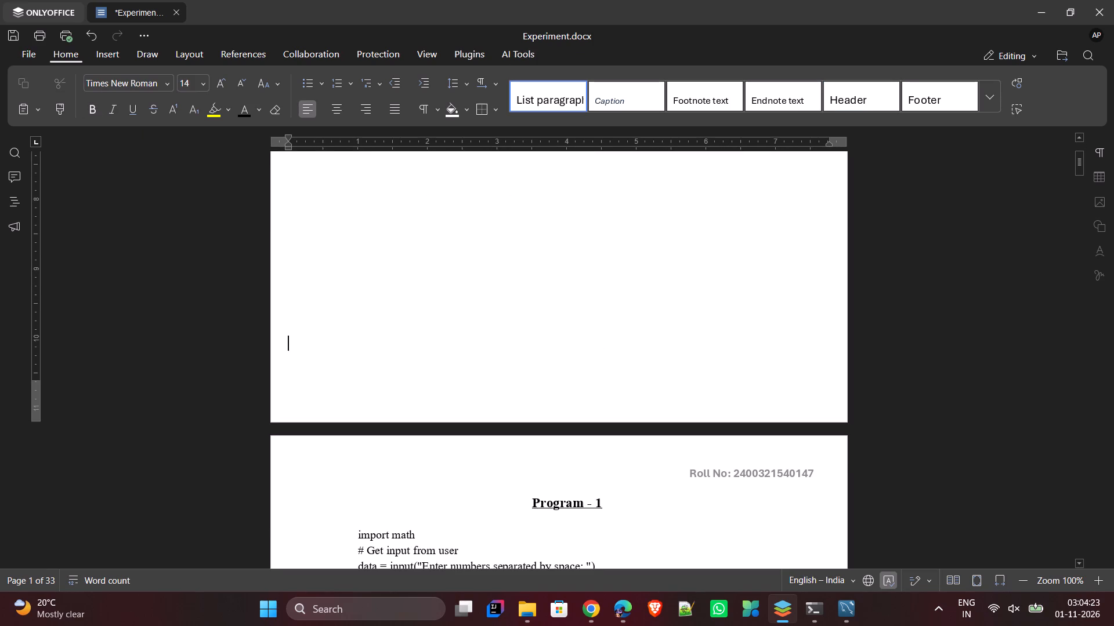
{"action": "key", "text": "BackSpace"}
{"action": "key", "text": "Return"}
{"action": "key", "text": "ctrl+s"}
Insert blank lines above the "Program -2" heading to push it onto the same page as its code.
{"action": "scroll", "coordinate": [559, 312], "scroll_direction": "down", "scroll_amount": 6}
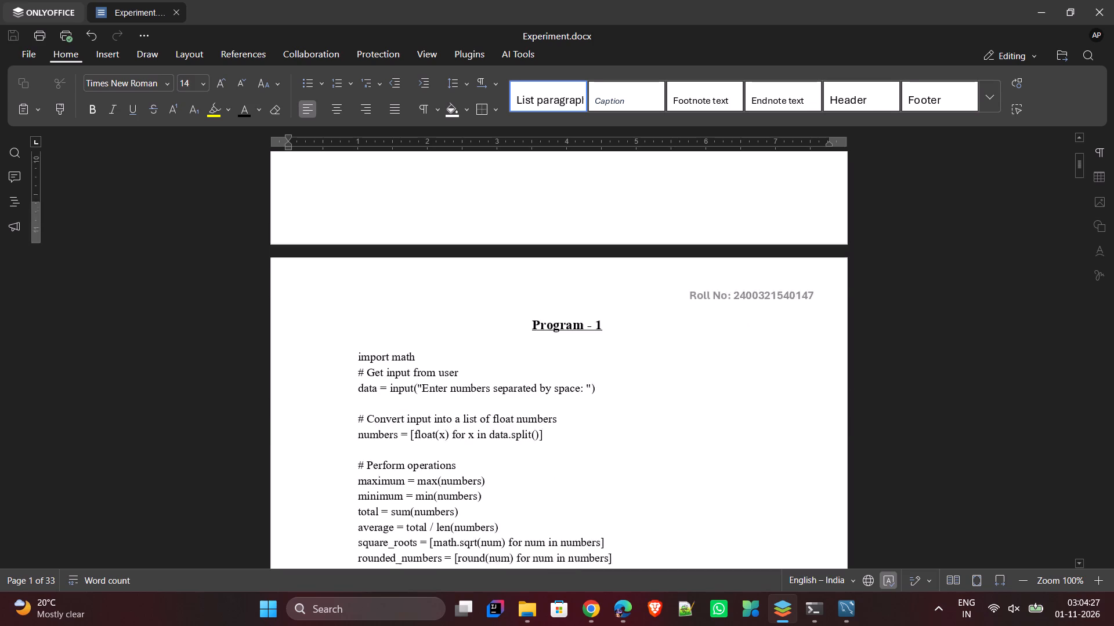
{"action": "scroll", "coordinate": [559, 312], "scroll_direction": "down", "scroll_amount": 11}
{"action": "scroll", "coordinate": [559, 312], "scroll_direction": "up", "scroll_amount": 1}
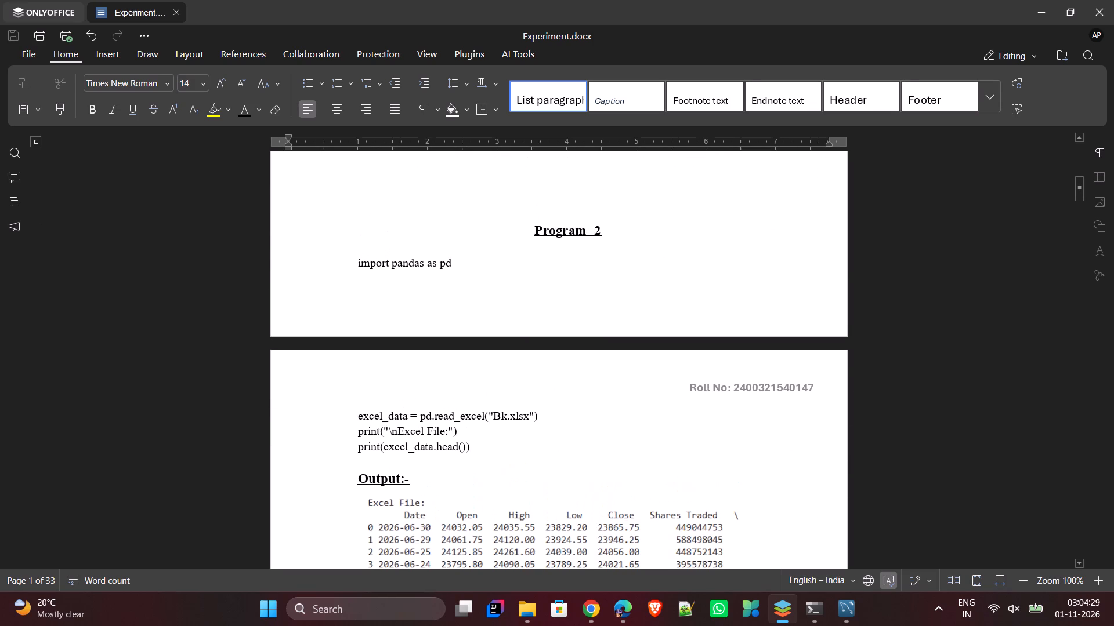
{"action": "left_click", "coordinate": [570, 193]}
{"action": "key", "text": "Return"}
{"action": "key", "text": "Return"}
{"action": "key", "text": "Return"}
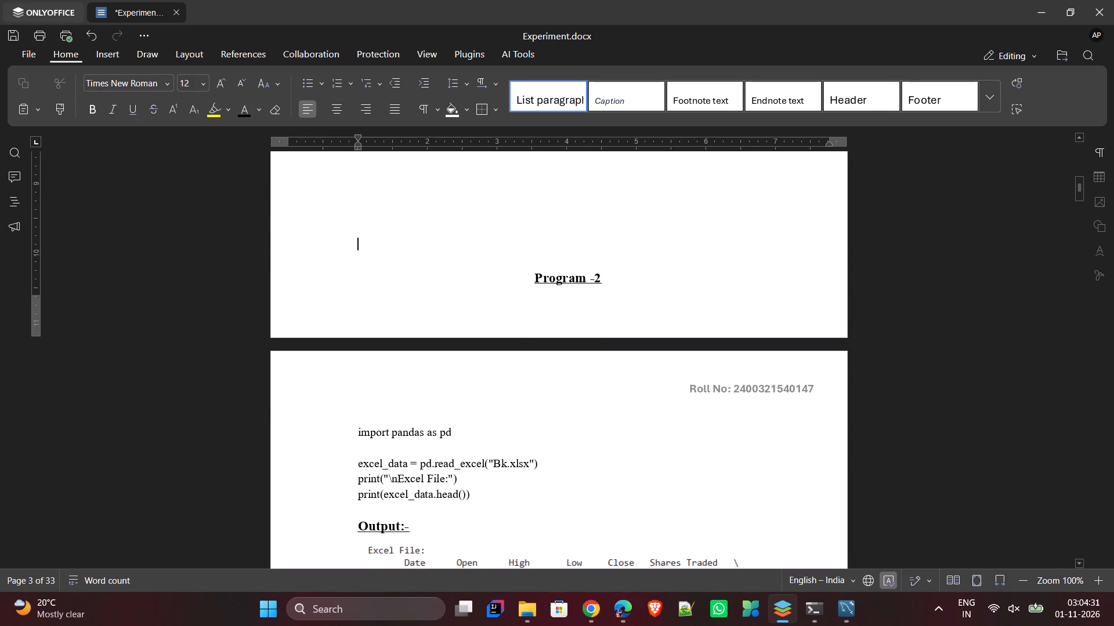
{"action": "key", "text": "Return"}
{"action": "scroll", "coordinate": [570, 193], "scroll_direction": "up", "scroll_amount": 9}
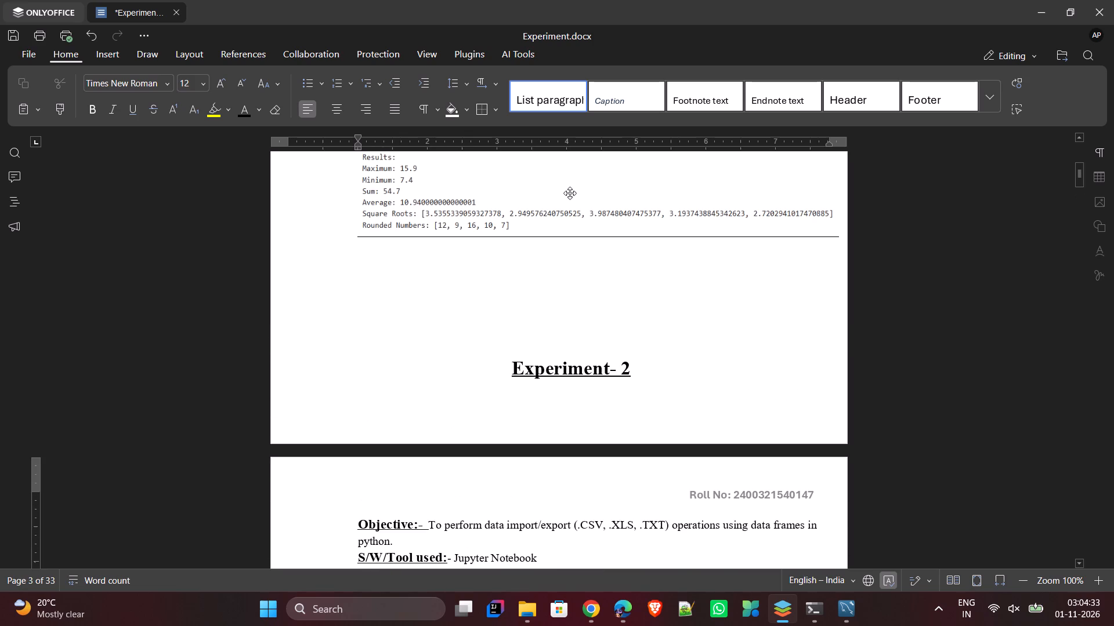
{"action": "key", "text": "Return"}
{"action": "key", "text": "Return"}
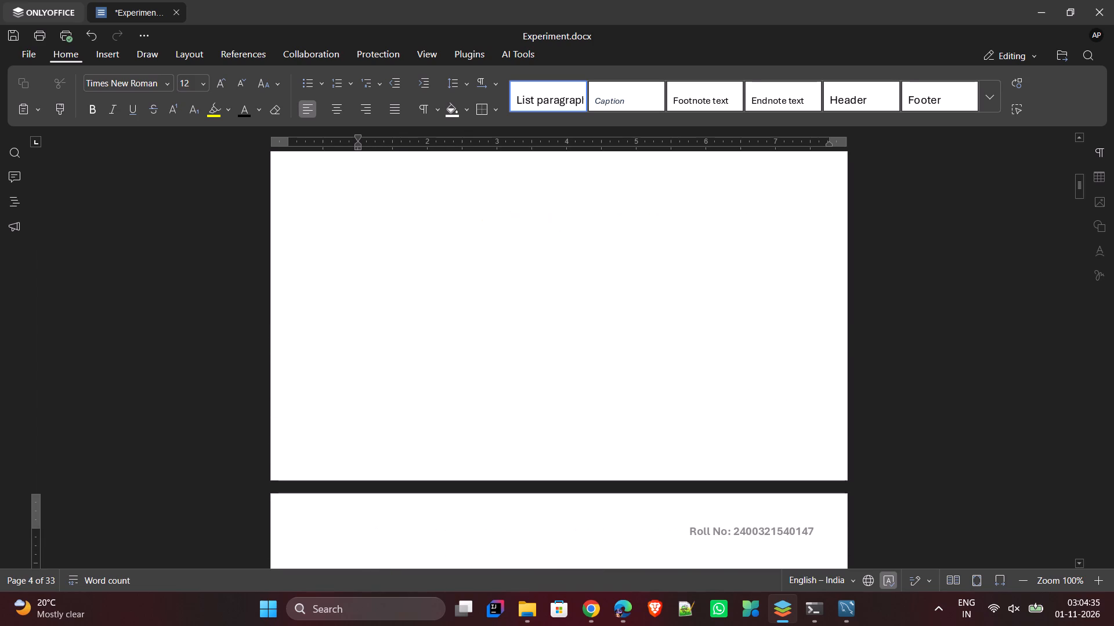
Review the pages of Experiment.docx from Experiment- 2 through Program -8, checking where headings, code and outputs fall.
{"action": "scroll", "coordinate": [559, 297], "scroll_direction": "up", "scroll_amount": 9}
{"action": "scroll", "coordinate": [559, 297], "scroll_direction": "down", "scroll_amount": 1}
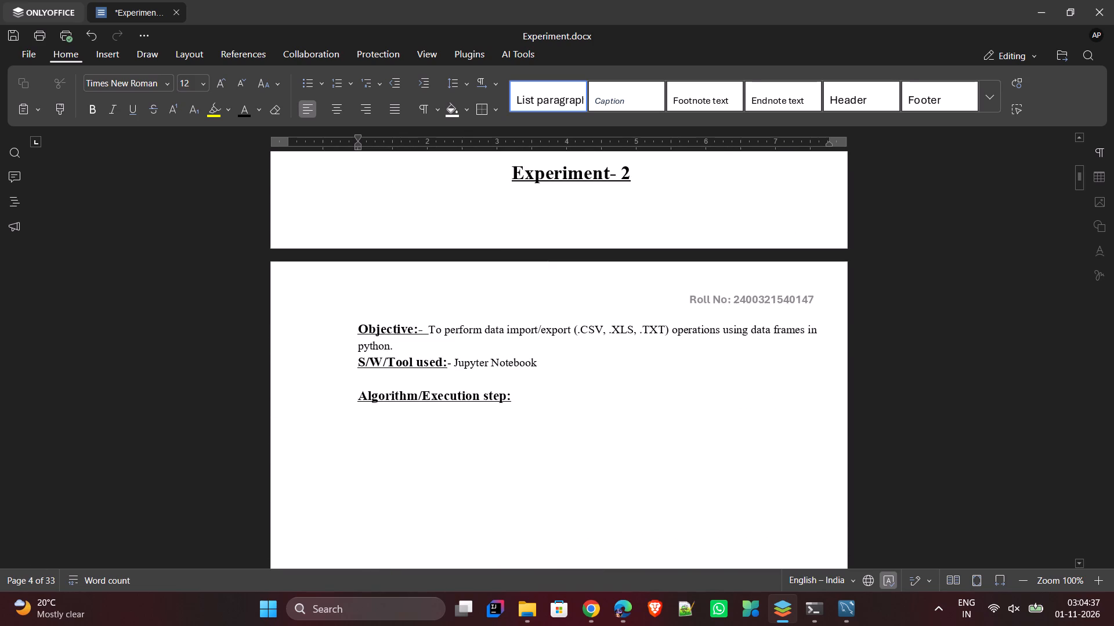
{"action": "scroll", "coordinate": [559, 297], "scroll_direction": "down", "scroll_amount": 14}
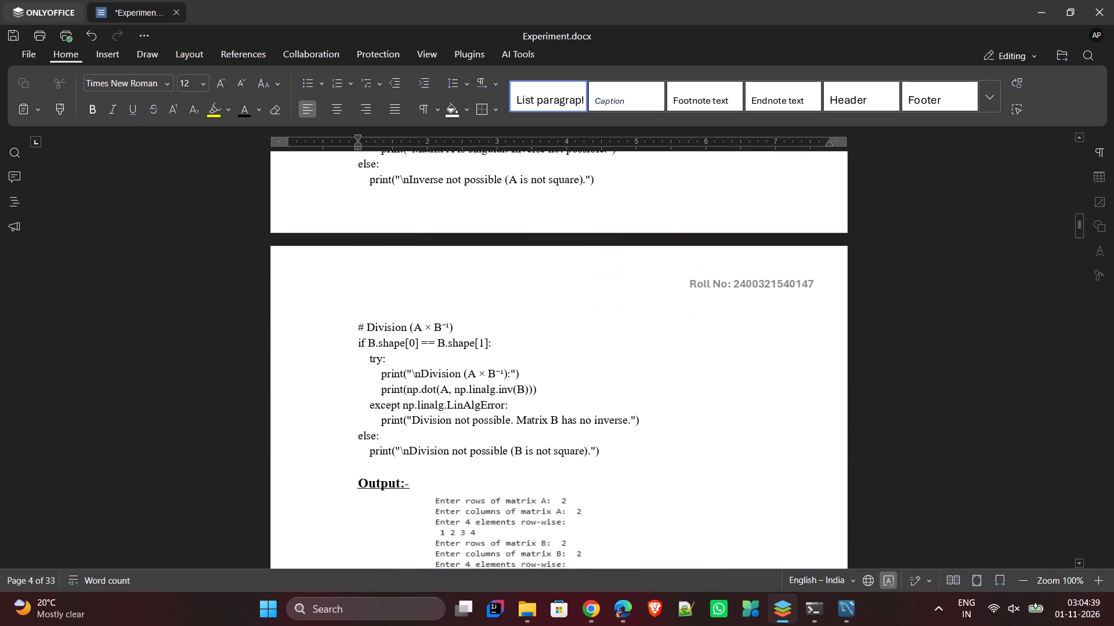
{"action": "scroll", "coordinate": [559, 297], "scroll_direction": "down", "scroll_amount": 14}
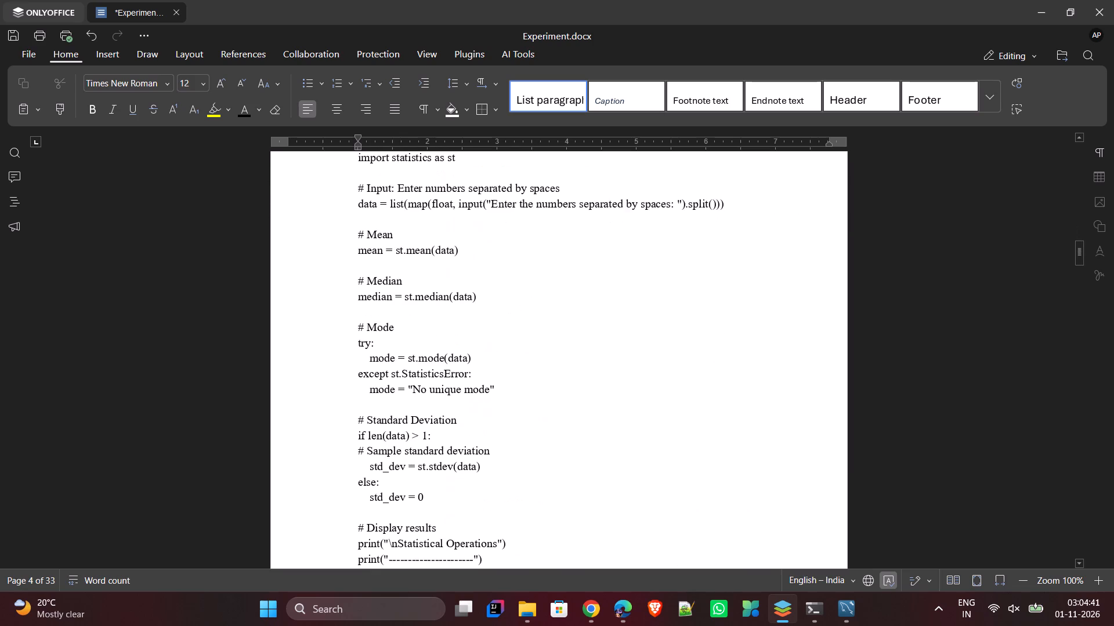
{"action": "scroll", "coordinate": [559, 297], "scroll_direction": "down", "scroll_amount": 13}
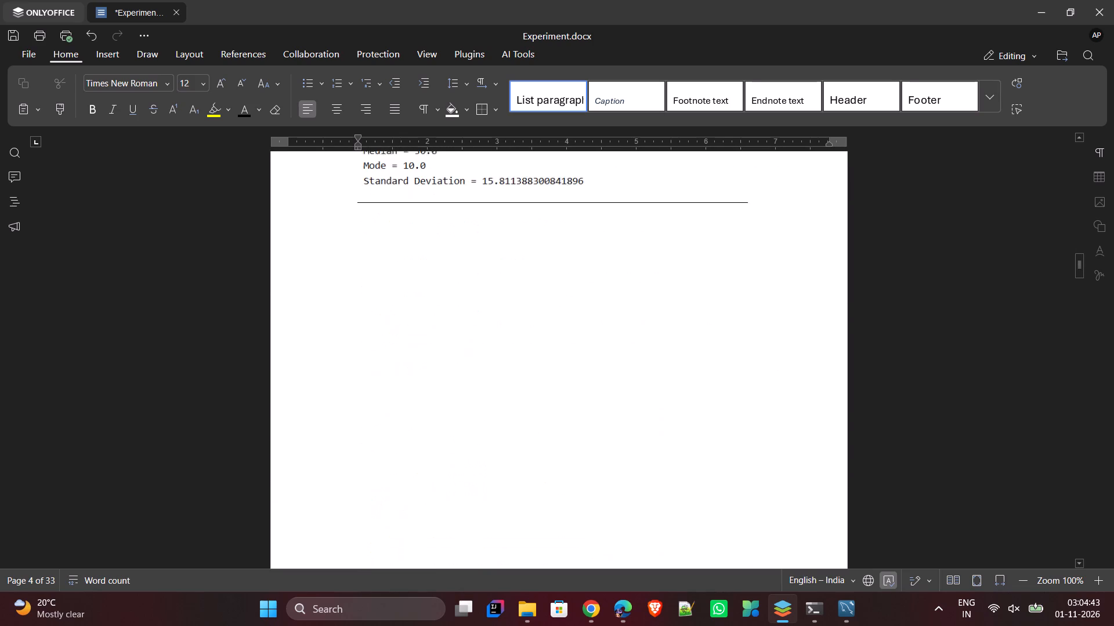
{"action": "scroll", "coordinate": [559, 297], "scroll_direction": "down", "scroll_amount": 13}
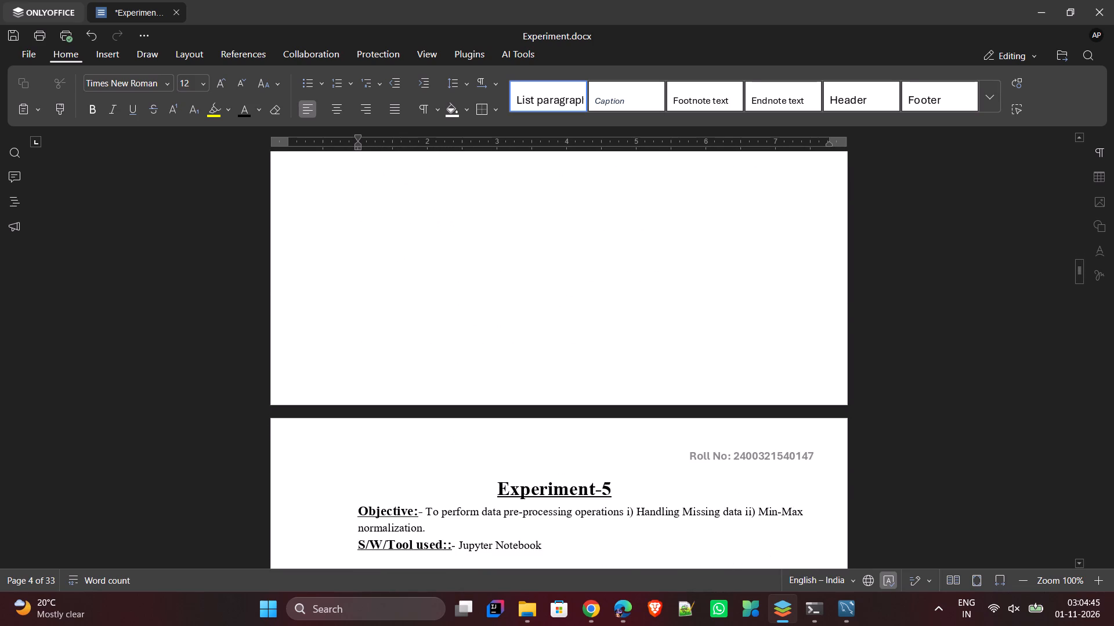
{"action": "scroll", "coordinate": [559, 297], "scroll_direction": "down", "scroll_amount": 8}
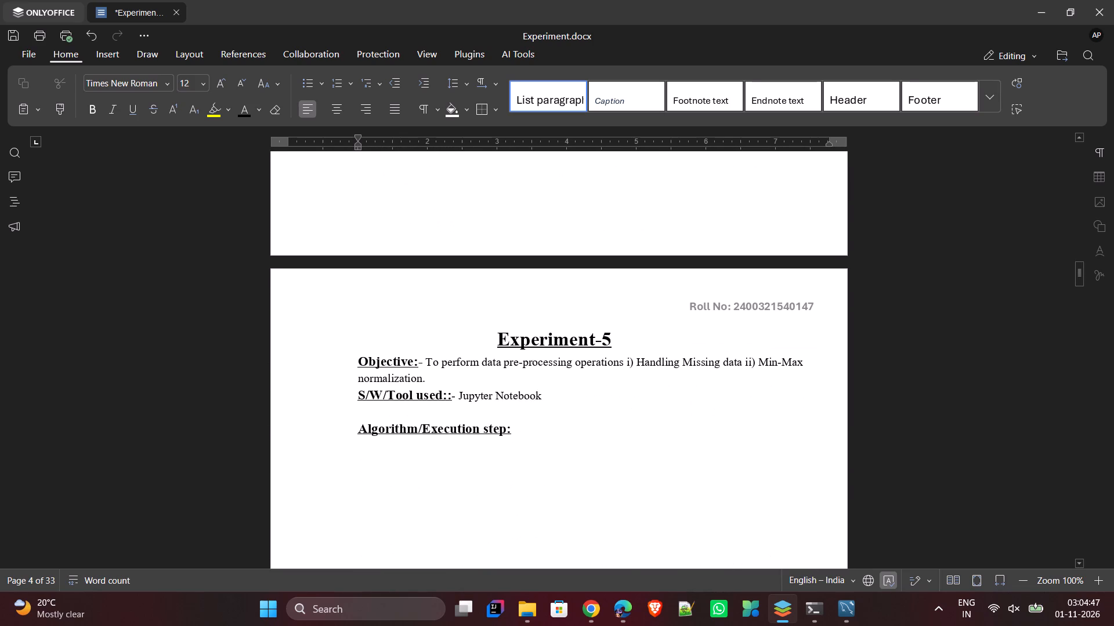
{"action": "scroll", "coordinate": [559, 297], "scroll_direction": "down", "scroll_amount": 9}
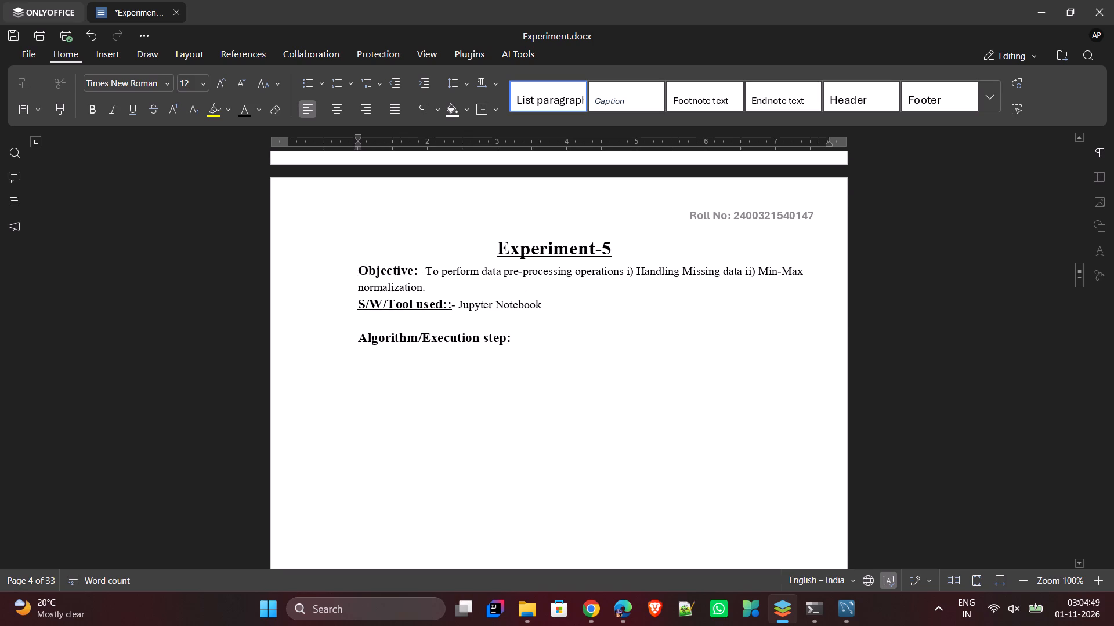
{"action": "scroll", "coordinate": [559, 297], "scroll_direction": "down", "scroll_amount": 9}
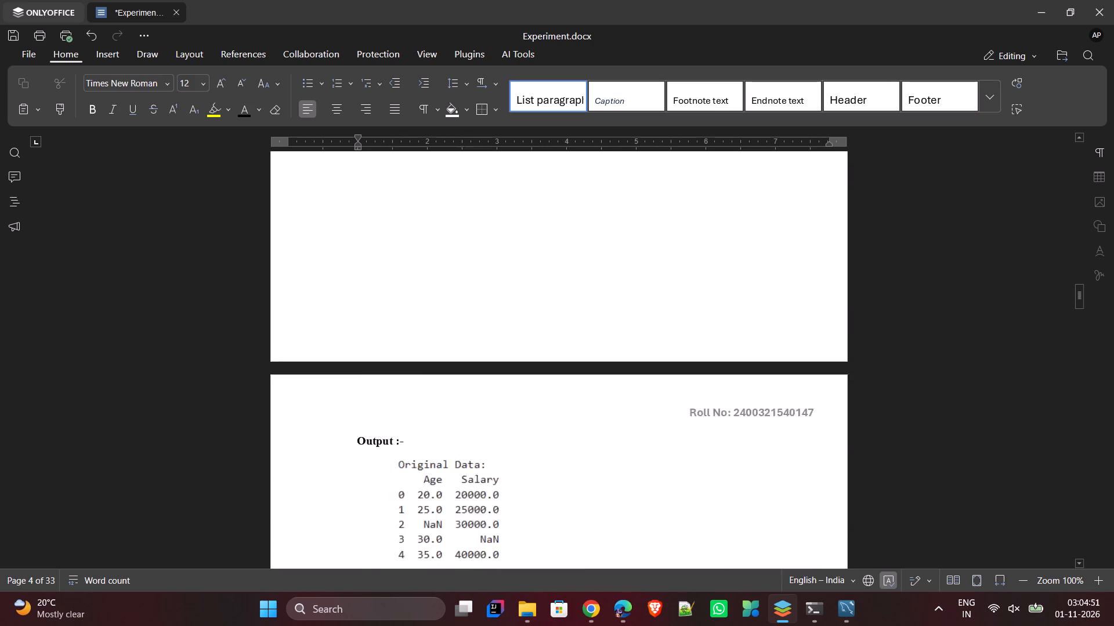
{"action": "scroll", "coordinate": [559, 297], "scroll_direction": "down", "scroll_amount": 9}
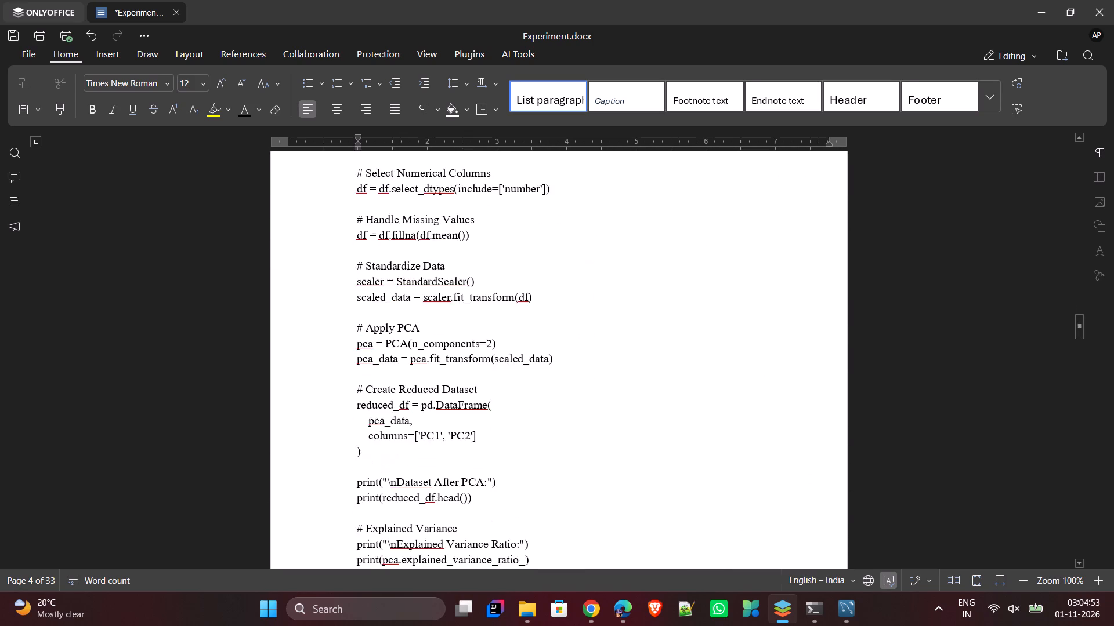
{"action": "scroll", "coordinate": [559, 297], "scroll_direction": "down", "scroll_amount": 9}
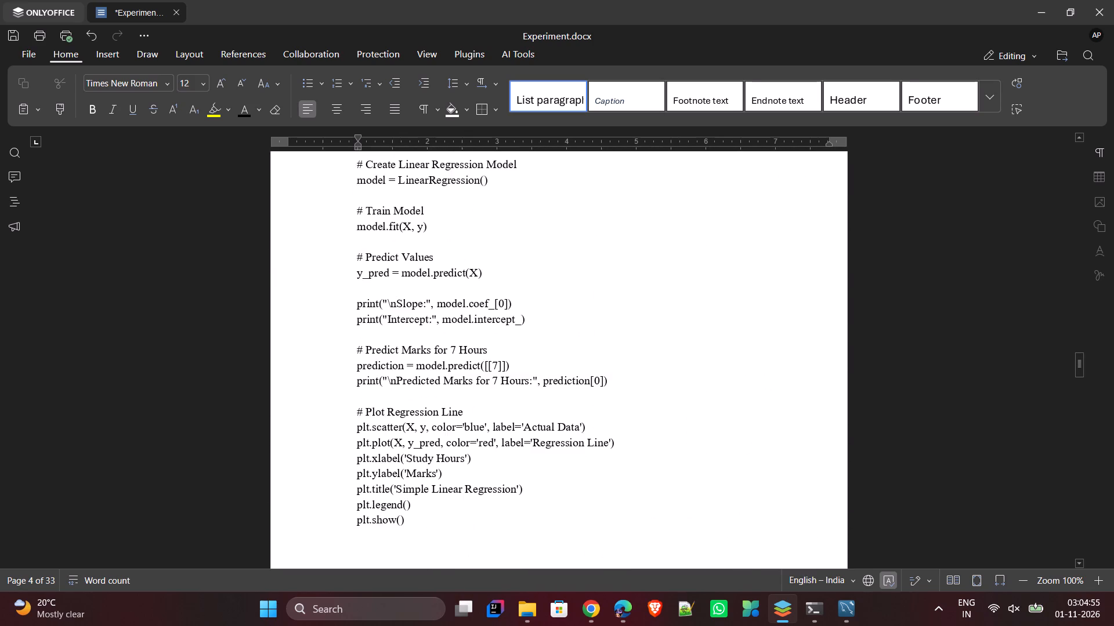
{"action": "scroll", "coordinate": [559, 297], "scroll_direction": "down", "scroll_amount": 10}
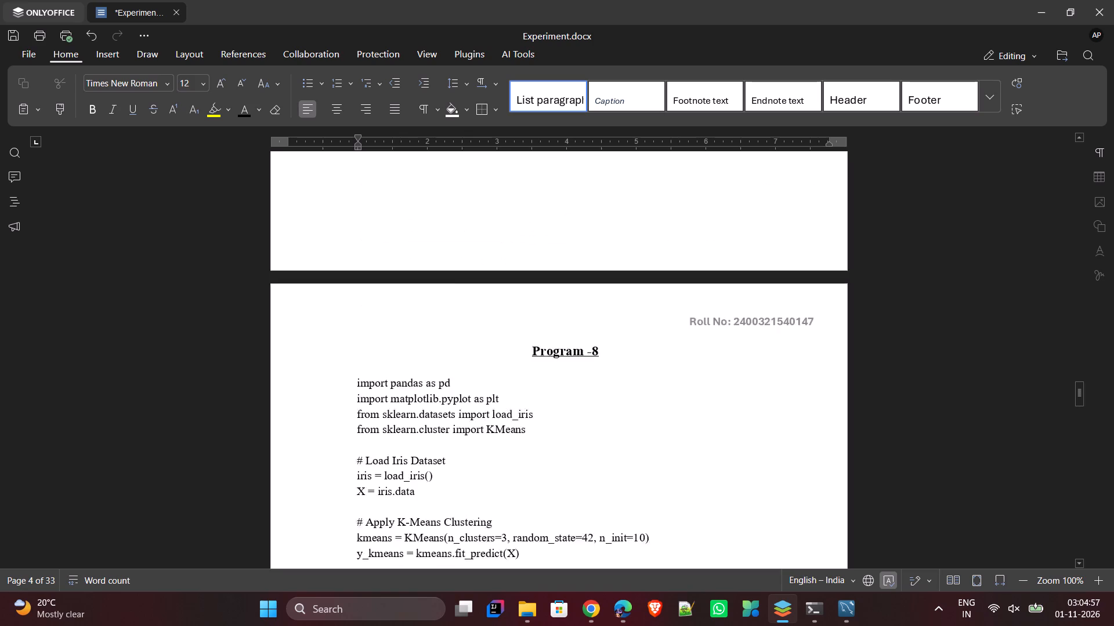
{"action": "scroll", "coordinate": [559, 297], "scroll_direction": "down", "scroll_amount": 6}
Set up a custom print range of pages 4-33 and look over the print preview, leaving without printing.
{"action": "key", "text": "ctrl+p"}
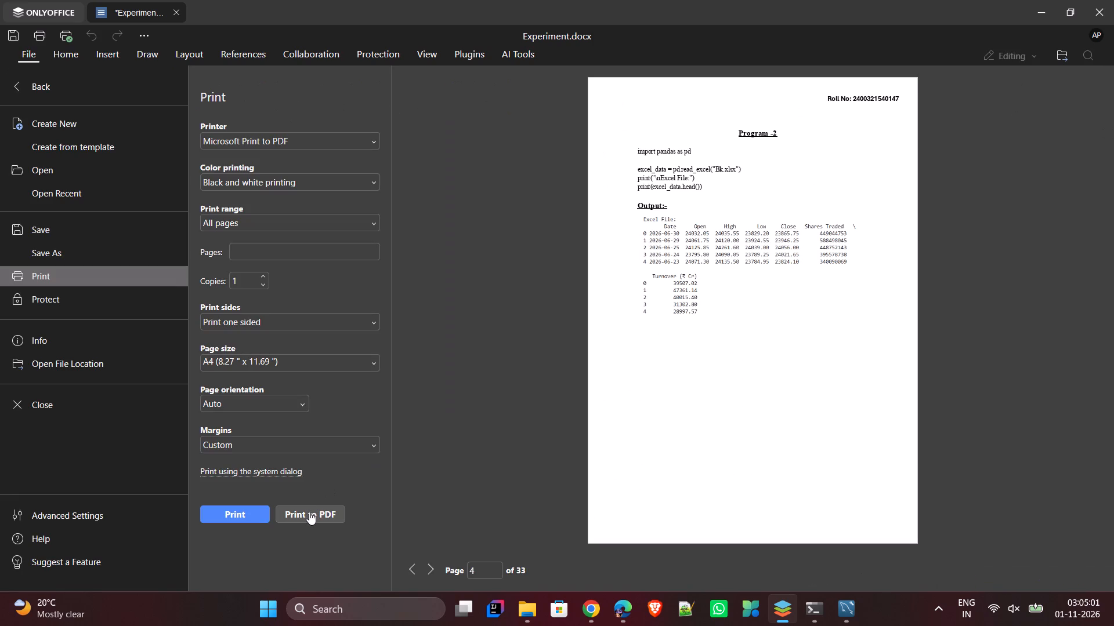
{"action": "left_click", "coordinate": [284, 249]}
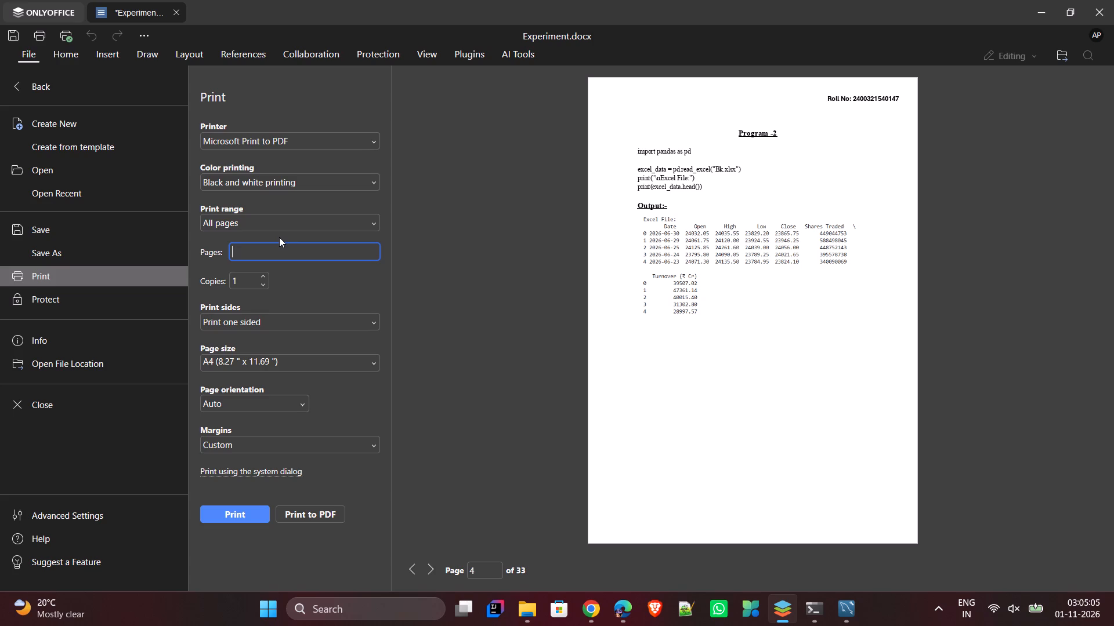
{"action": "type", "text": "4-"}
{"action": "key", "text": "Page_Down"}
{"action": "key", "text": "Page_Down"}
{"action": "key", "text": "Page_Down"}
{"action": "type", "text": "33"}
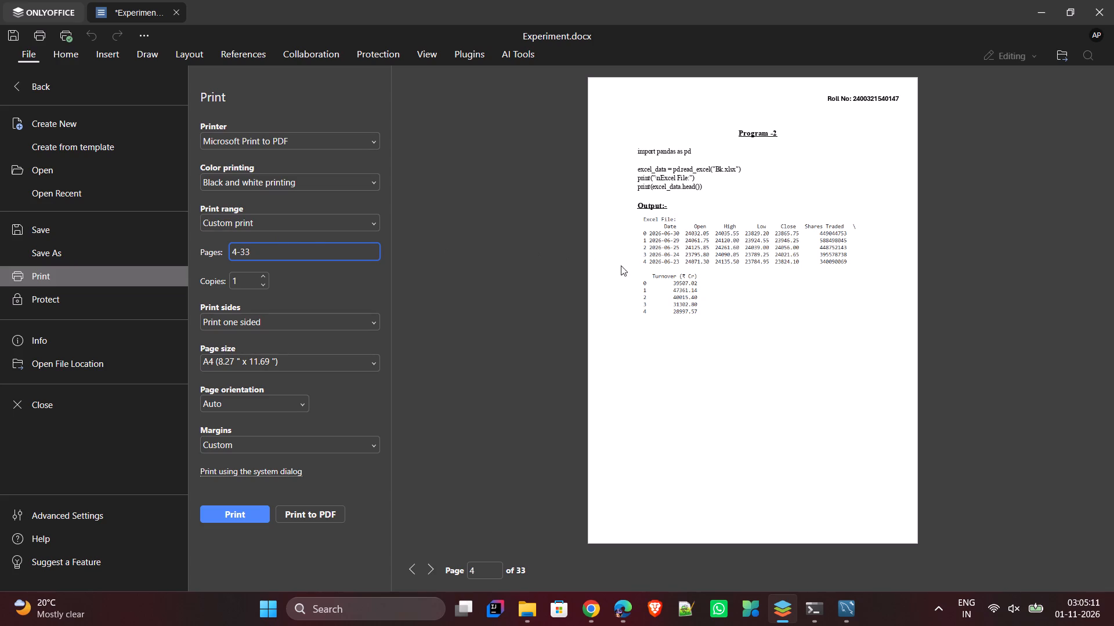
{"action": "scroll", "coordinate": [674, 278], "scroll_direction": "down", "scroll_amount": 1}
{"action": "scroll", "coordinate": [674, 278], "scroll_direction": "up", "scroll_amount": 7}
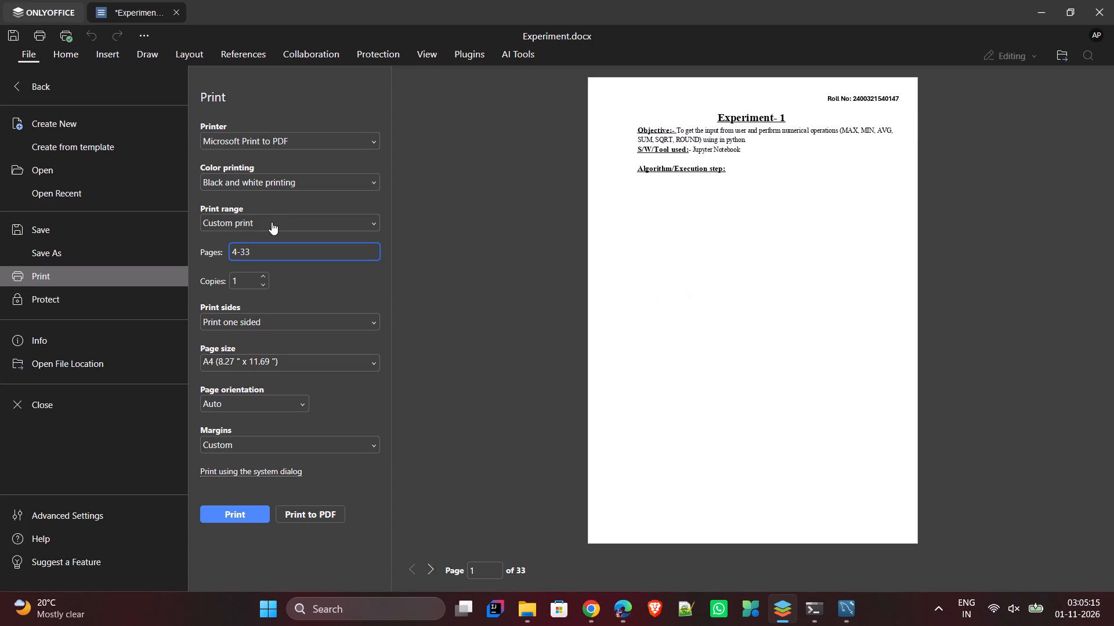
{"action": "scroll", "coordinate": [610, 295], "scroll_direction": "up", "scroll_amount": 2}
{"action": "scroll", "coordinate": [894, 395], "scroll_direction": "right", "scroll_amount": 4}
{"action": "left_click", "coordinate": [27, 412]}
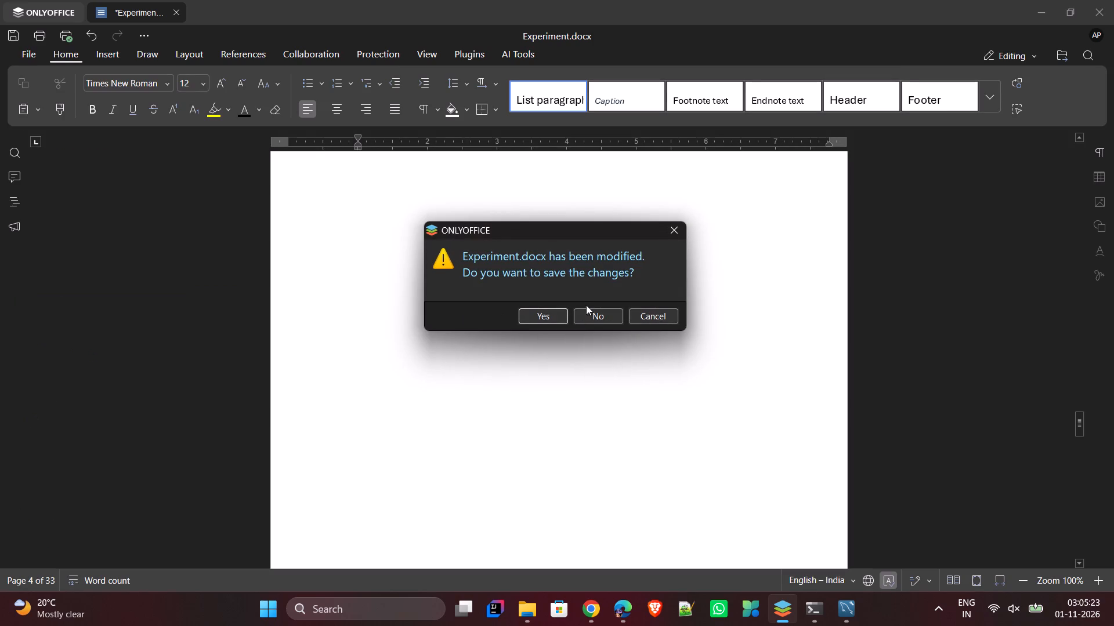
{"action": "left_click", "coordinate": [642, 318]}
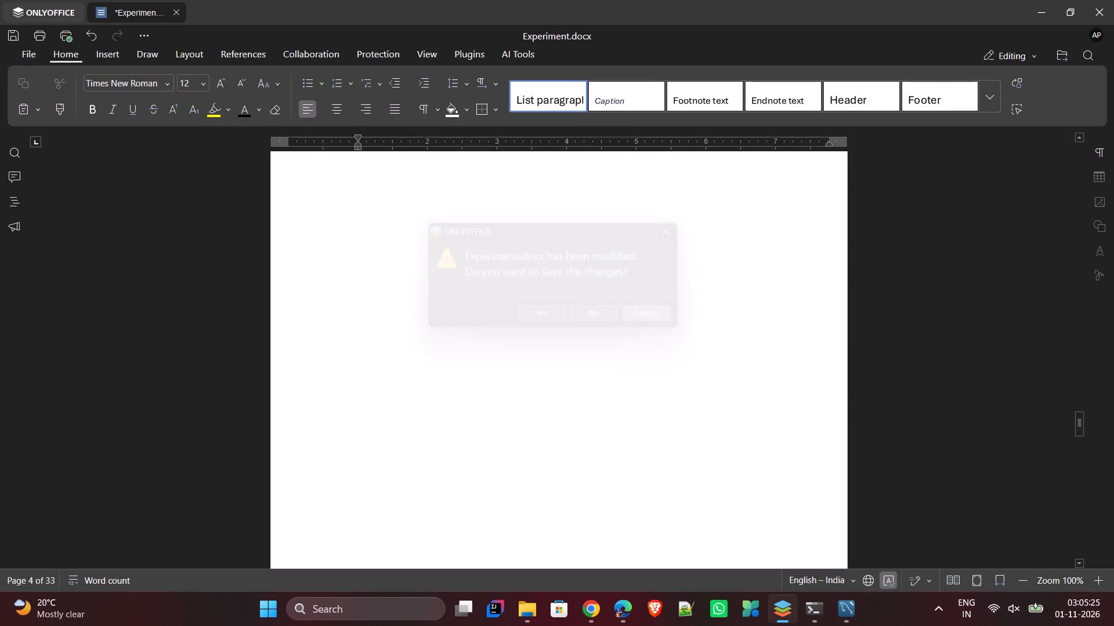
Save Experiment.docx.
{"action": "scroll", "coordinate": [642, 318], "scroll_direction": "up", "scroll_amount": 1}
{"action": "key", "text": "ctrl+s"}
Locate the page where Experiment-5 starts and place the cursor in its heading.
{"action": "scroll", "coordinate": [642, 318], "scroll_direction": "up", "scroll_amount": 1}
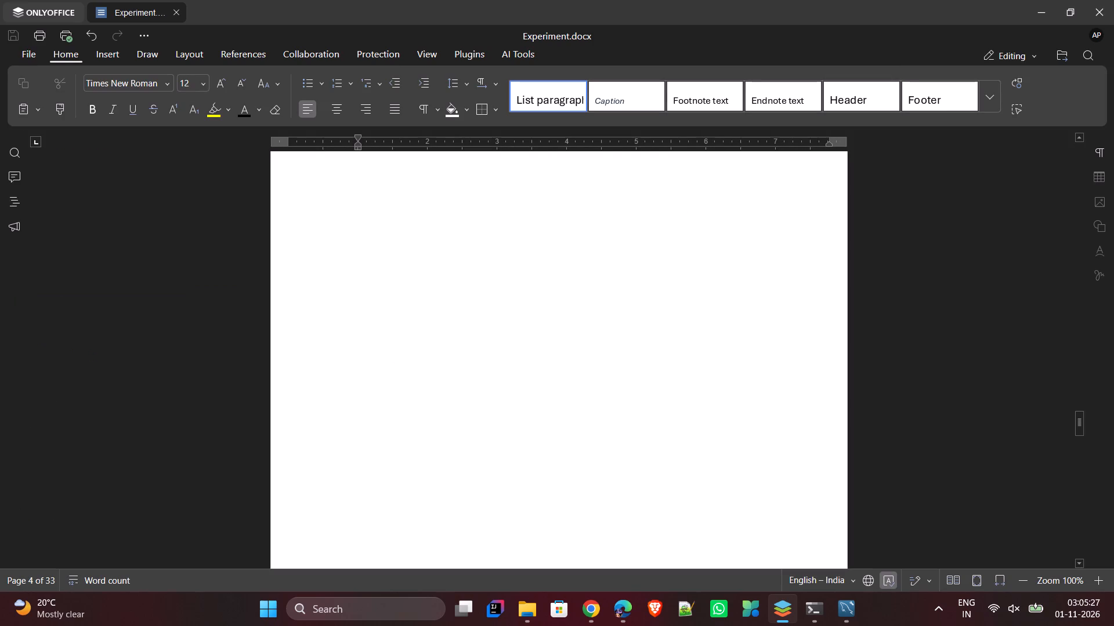
{"action": "scroll", "coordinate": [642, 318], "scroll_direction": "up", "scroll_amount": 8}
{"action": "scroll", "coordinate": [642, 318], "scroll_direction": "down", "scroll_amount": 1}
{"action": "scroll", "coordinate": [642, 318], "scroll_direction": "up", "scroll_amount": 19}
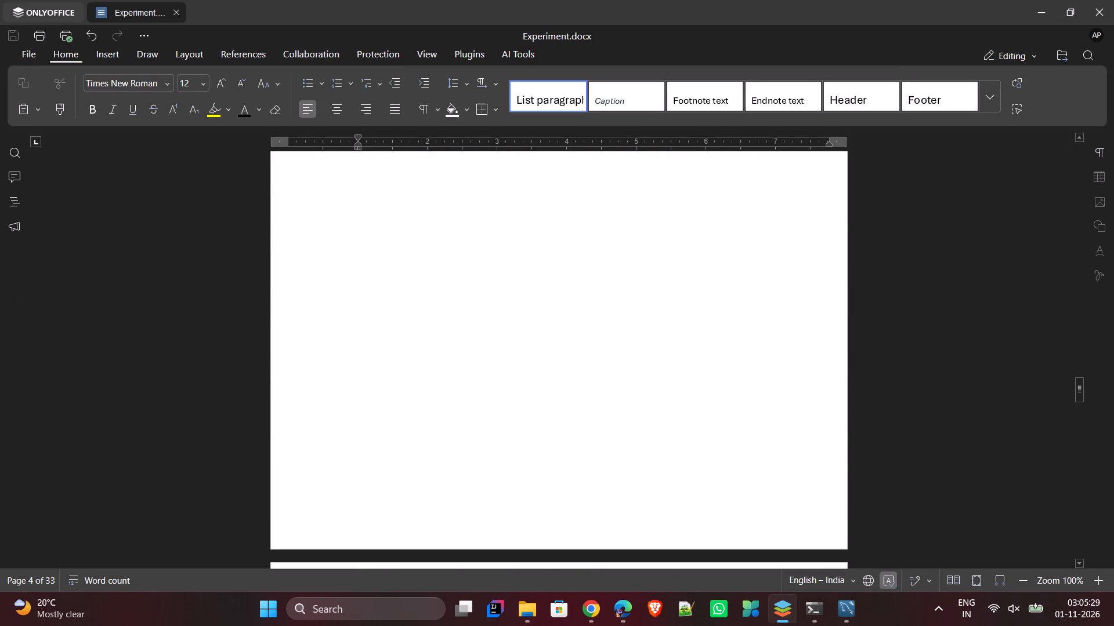
{"action": "scroll", "coordinate": [642, 318], "scroll_direction": "up", "scroll_amount": 20}
{"action": "scroll", "coordinate": [642, 318], "scroll_direction": "up", "scroll_amount": 12}
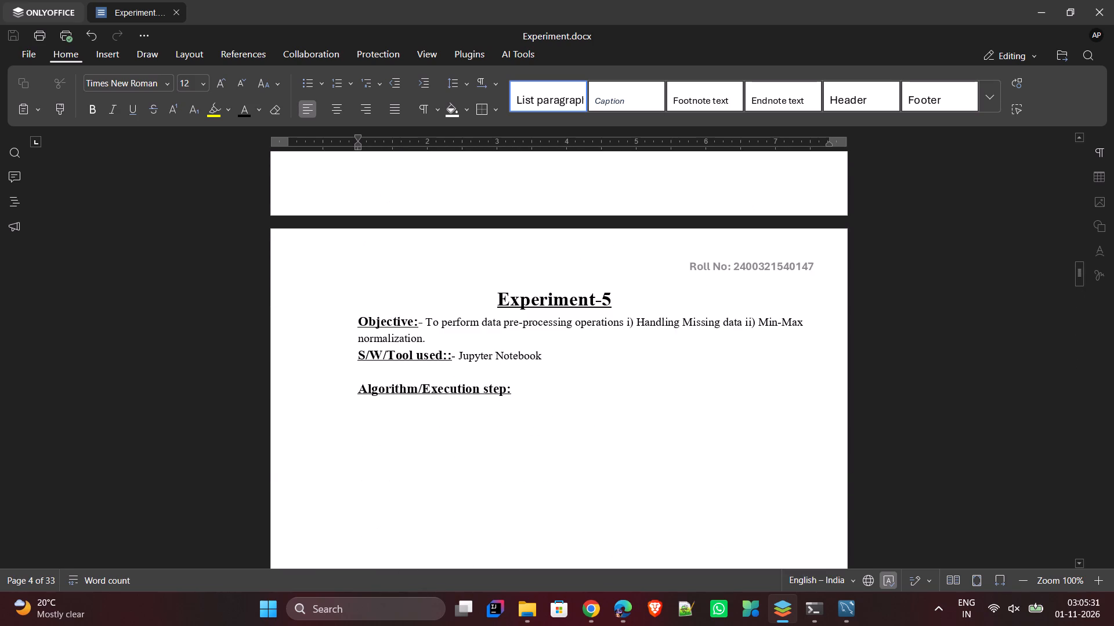
{"action": "left_click", "coordinate": [574, 332]}
{"action": "scroll", "coordinate": [574, 332], "scroll_direction": "up", "scroll_amount": 18}
{"action": "scroll", "coordinate": [574, 332], "scroll_direction": "down", "scroll_amount": 2}
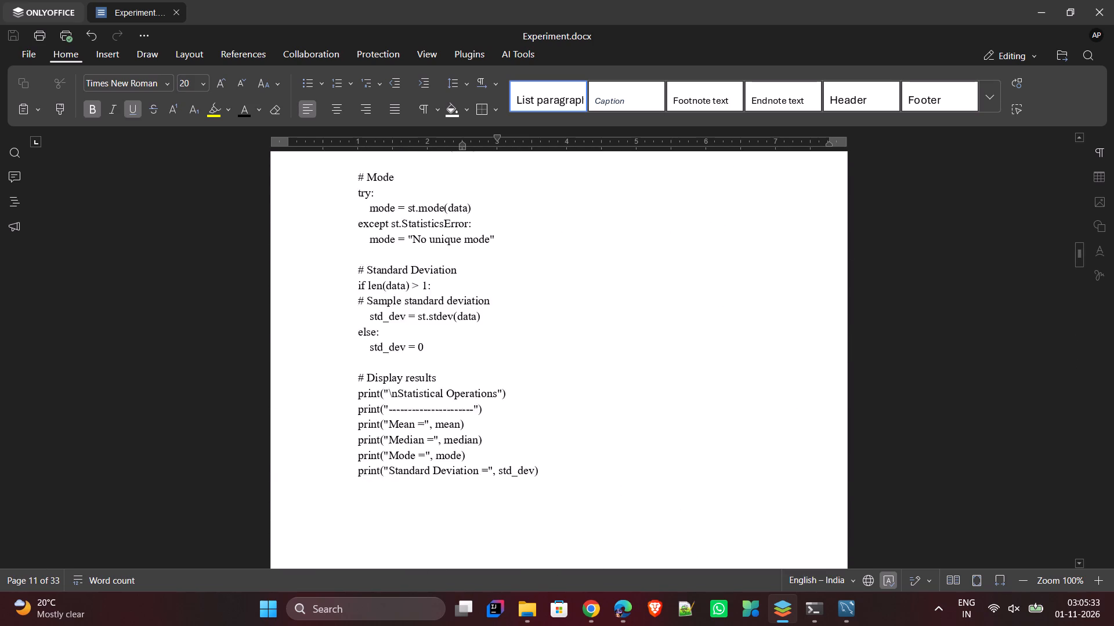
{"action": "scroll", "coordinate": [574, 332], "scroll_direction": "down", "scroll_amount": 4}
{"action": "scroll", "coordinate": [574, 332], "scroll_direction": "up", "scroll_amount": 5}
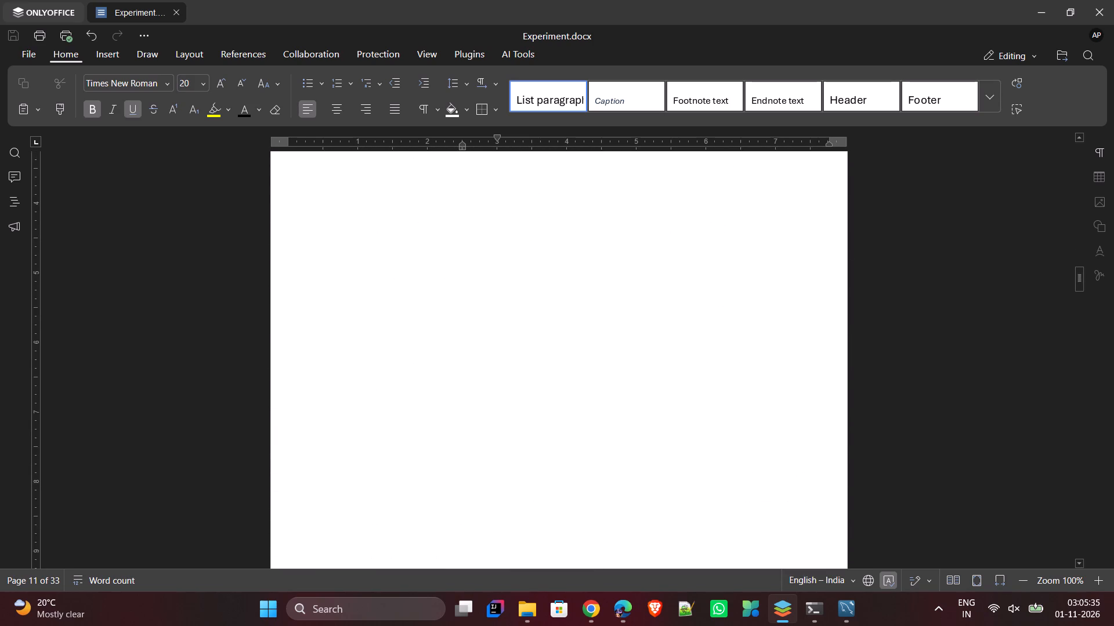
{"action": "scroll", "coordinate": [574, 332], "scroll_direction": "up", "scroll_amount": 5}
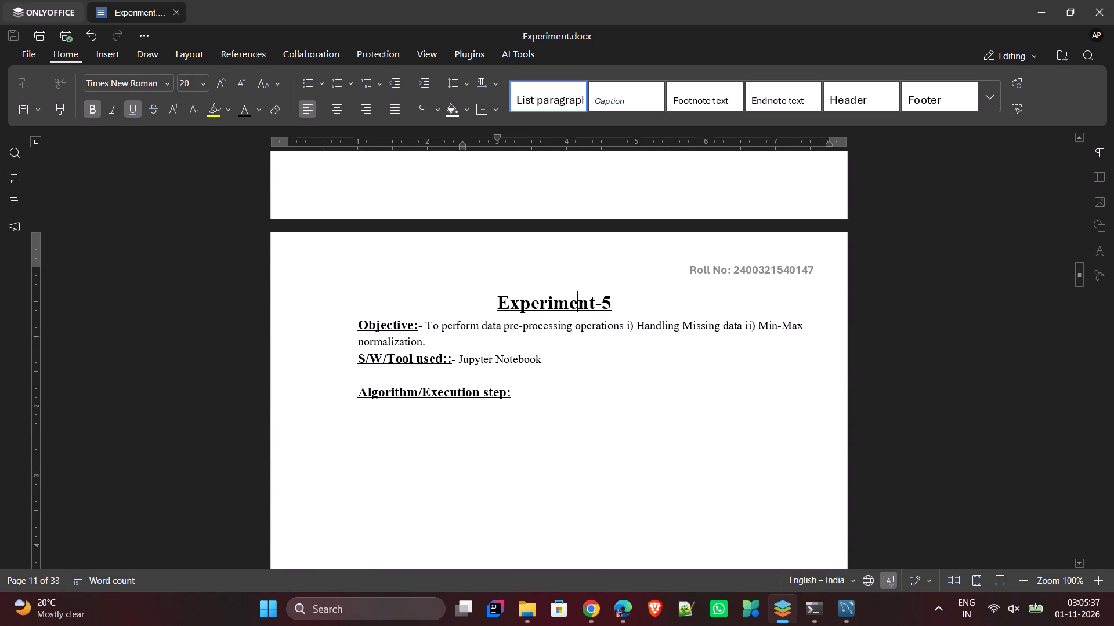
{"action": "left_click", "coordinate": [541, 311]}
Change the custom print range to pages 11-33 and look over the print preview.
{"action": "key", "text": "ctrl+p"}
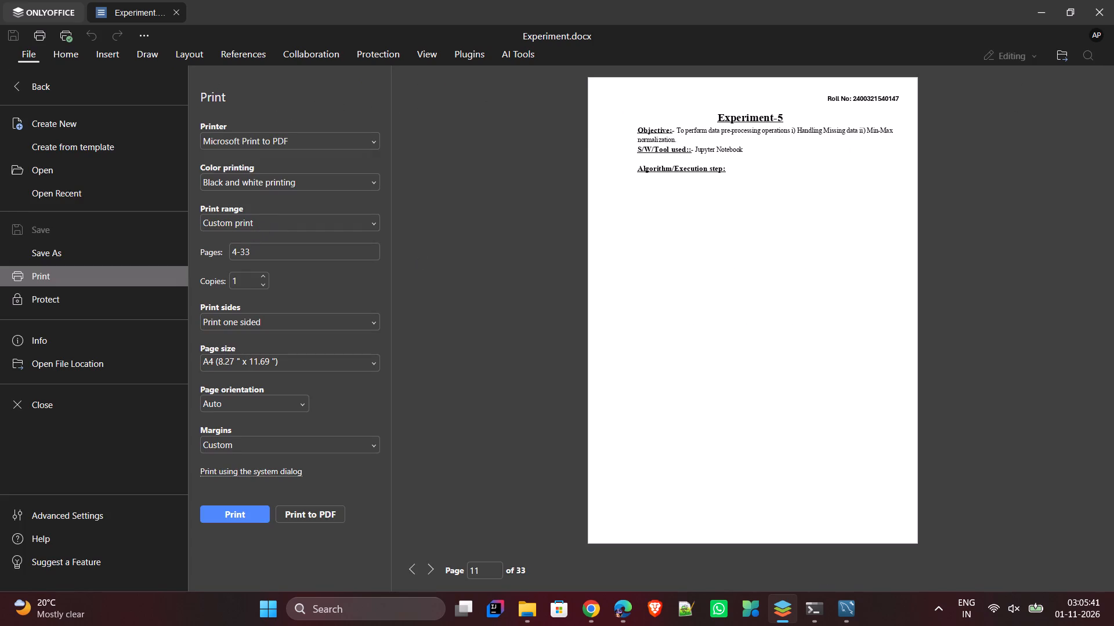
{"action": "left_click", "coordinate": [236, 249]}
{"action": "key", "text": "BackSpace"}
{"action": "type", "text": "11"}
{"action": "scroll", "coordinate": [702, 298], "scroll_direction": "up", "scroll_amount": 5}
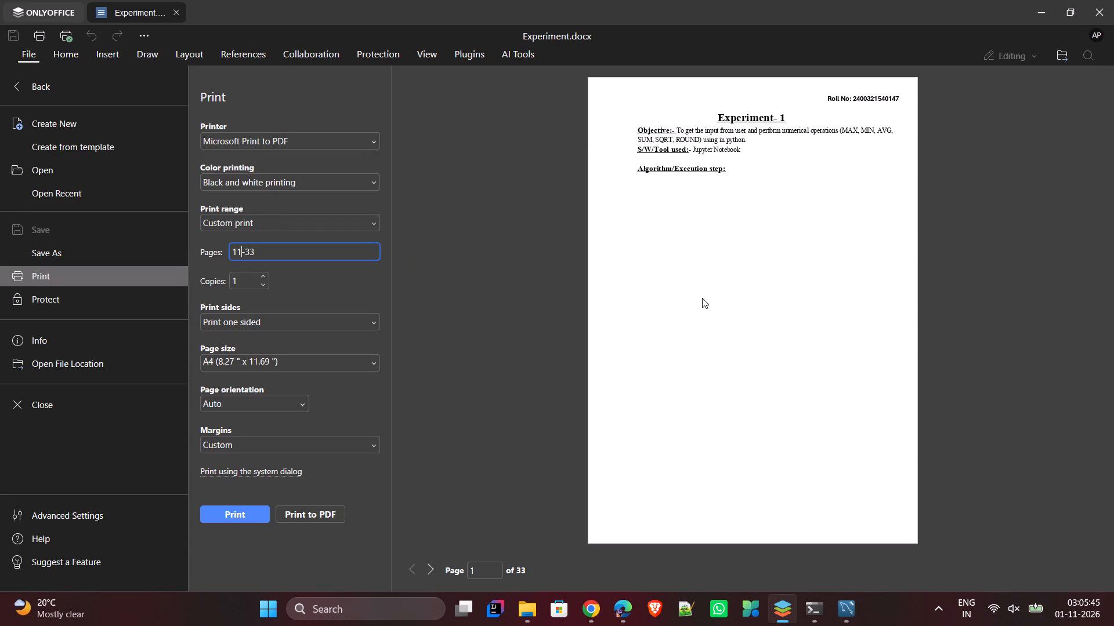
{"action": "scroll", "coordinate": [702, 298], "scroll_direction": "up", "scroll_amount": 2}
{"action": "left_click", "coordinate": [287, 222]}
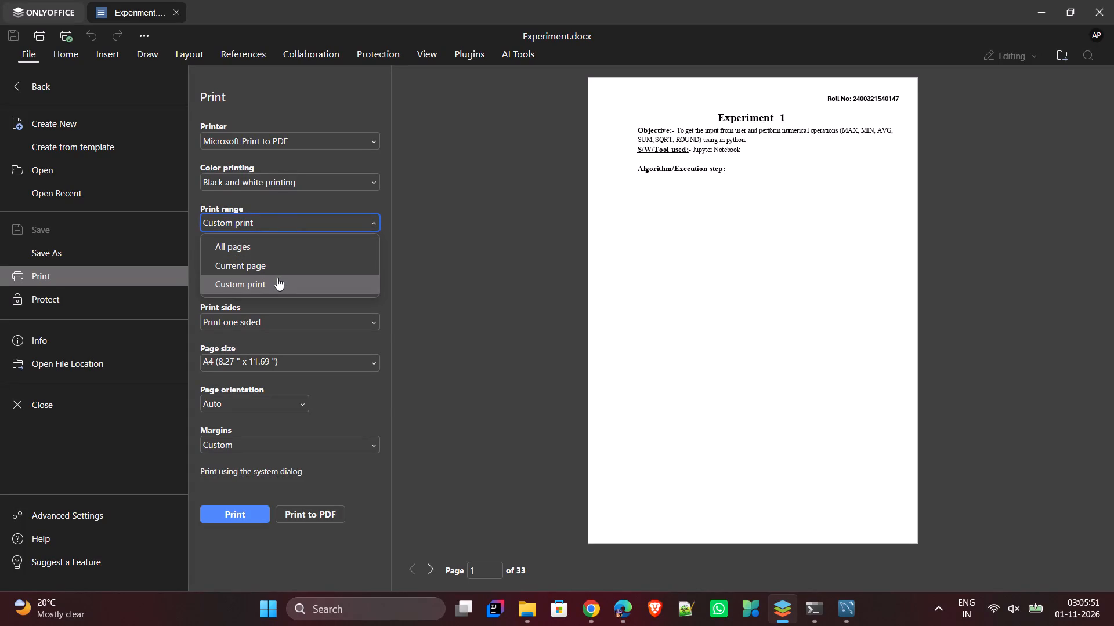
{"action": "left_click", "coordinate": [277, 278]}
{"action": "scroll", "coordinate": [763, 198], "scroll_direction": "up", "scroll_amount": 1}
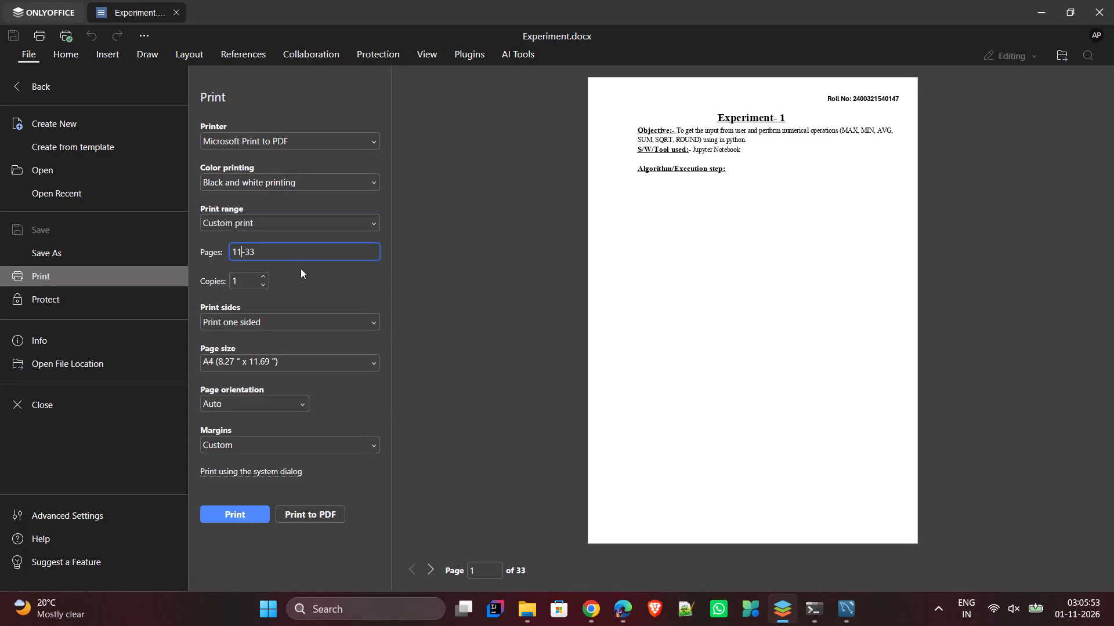
Close Experiment.docx without printing it.
{"action": "left_click", "coordinate": [132, 448]}
{"action": "left_click", "coordinate": [50, 406]}
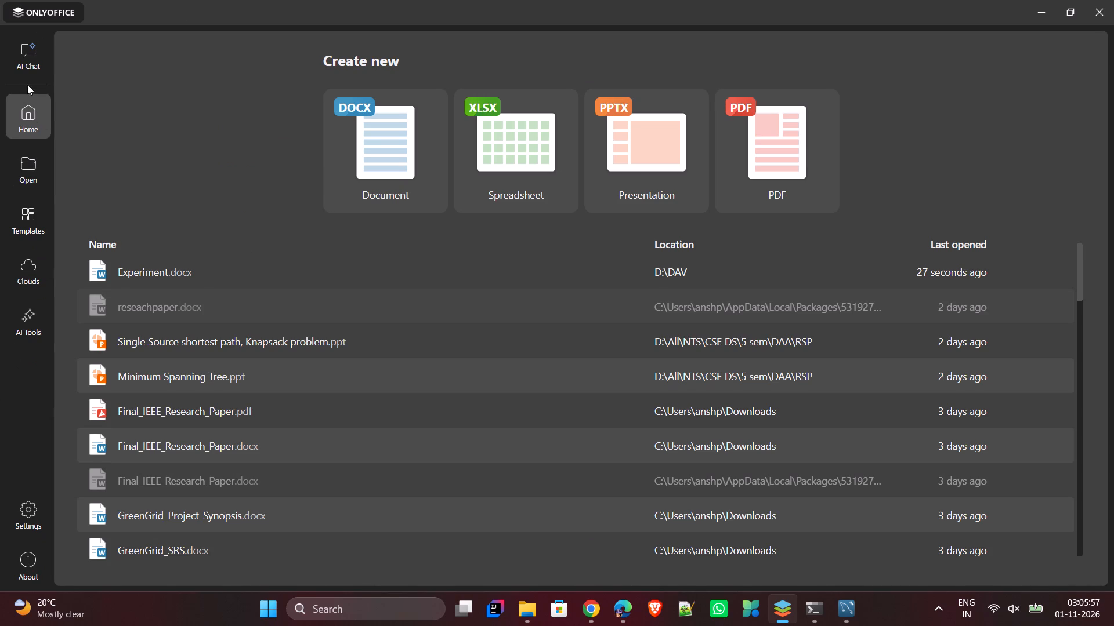
Reopen Experiment.docx and set its print range to a custom selection of pages 11-33.
{"action": "left_click", "coordinate": [143, 265]}
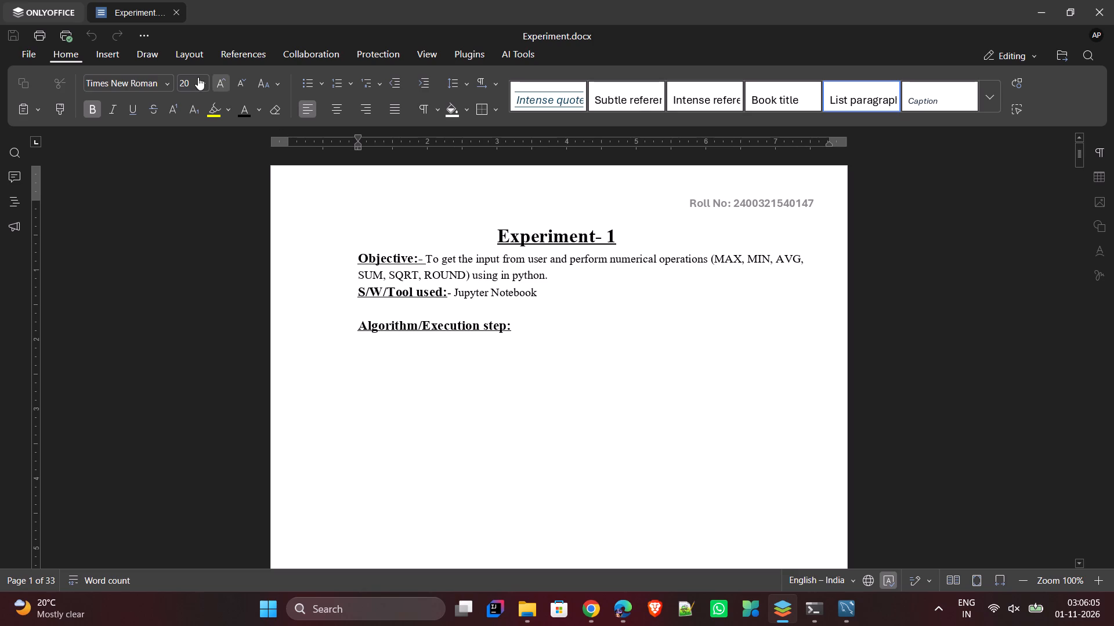
{"action": "left_click", "coordinate": [38, 32]}
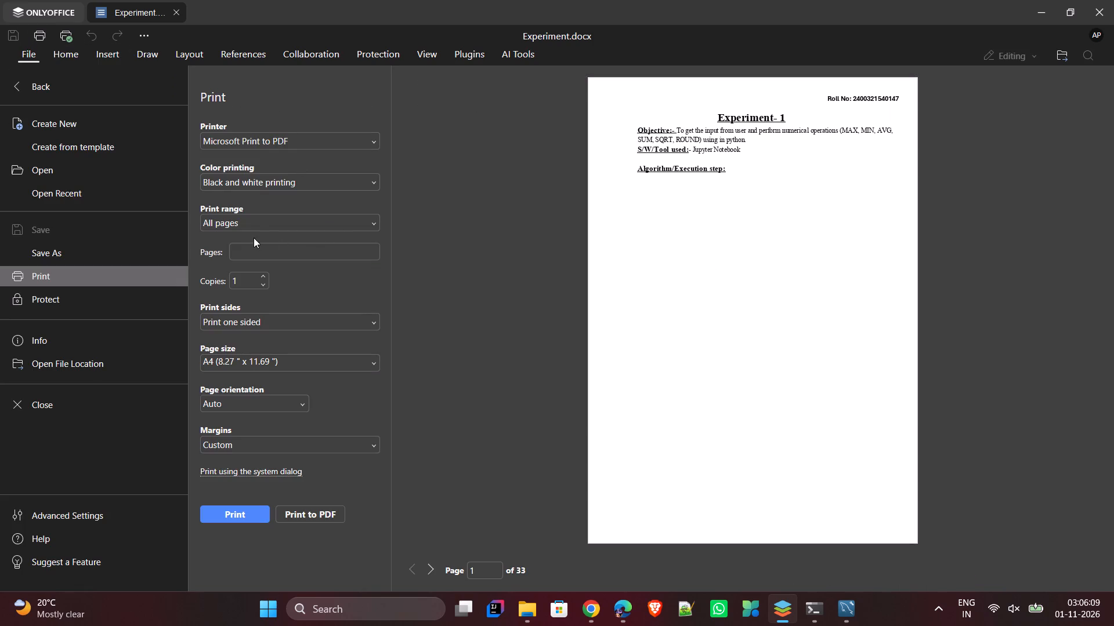
{"action": "left_click", "coordinate": [254, 227]}
{"action": "left_click", "coordinate": [250, 279]}
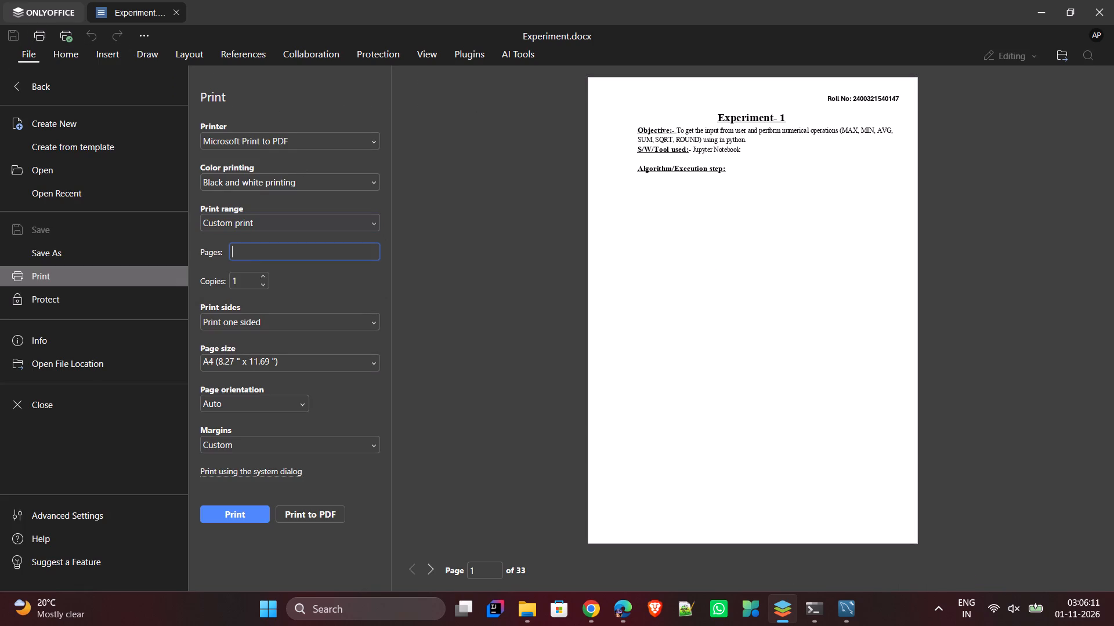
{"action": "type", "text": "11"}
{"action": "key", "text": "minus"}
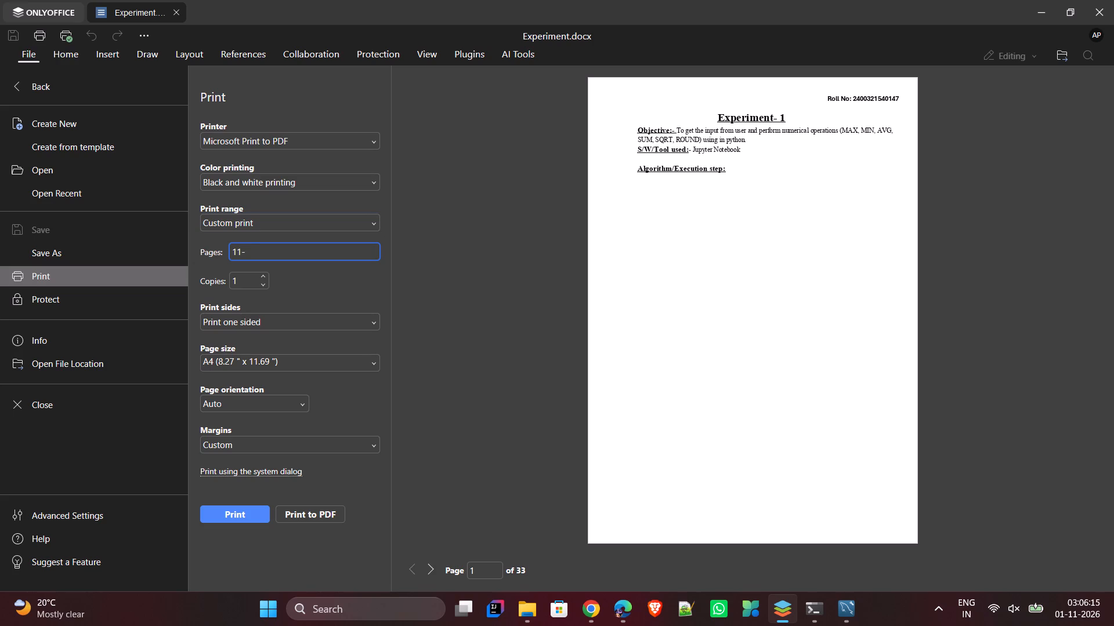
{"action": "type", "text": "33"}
Print the selected pages with Microsoft Print to PDF, saving the output as Ra.pdf in Downloads.
{"action": "left_click", "coordinate": [251, 509]}
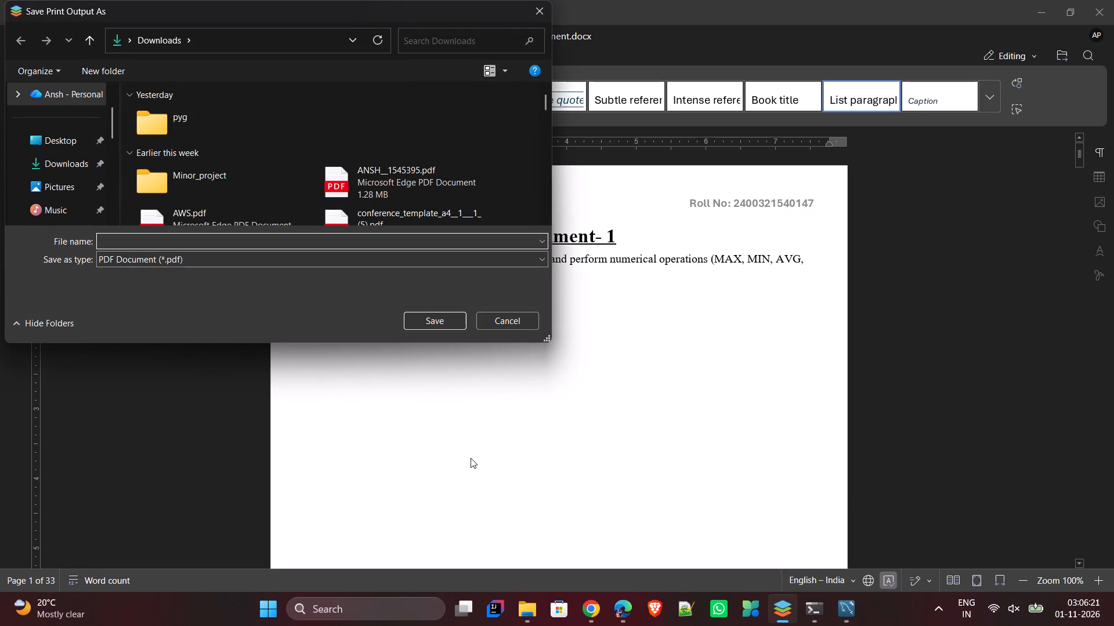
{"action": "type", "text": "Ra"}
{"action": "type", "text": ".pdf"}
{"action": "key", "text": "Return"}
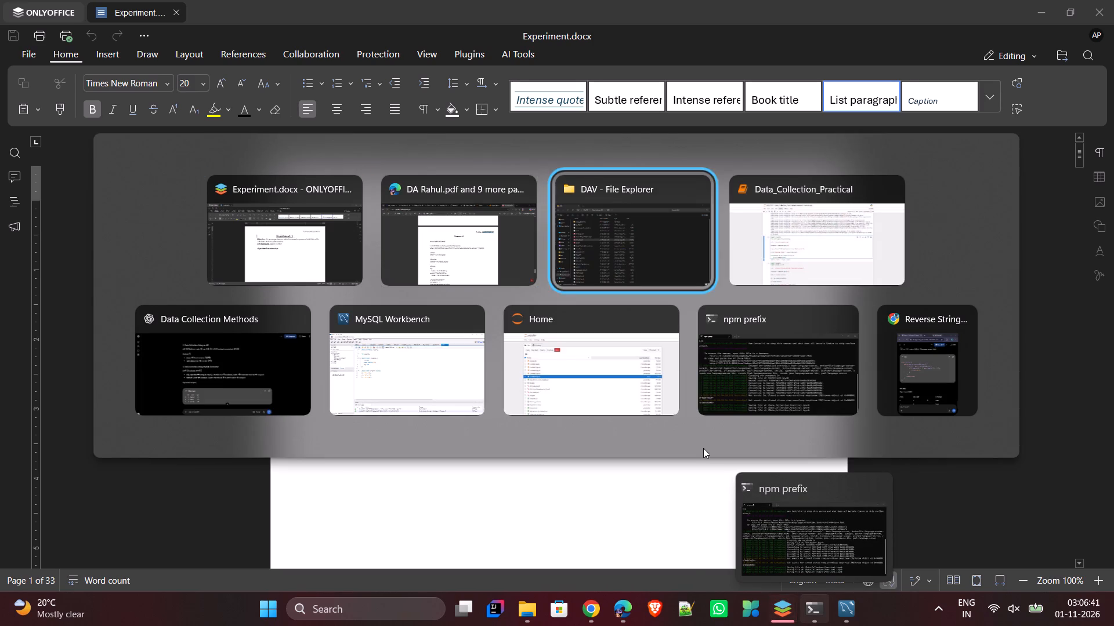
Open Ra.pdf from the Downloads folder and look through its pages, from Experiment-5 to the end of Program-11.
{"action": "left_click", "coordinate": [85, 231]}
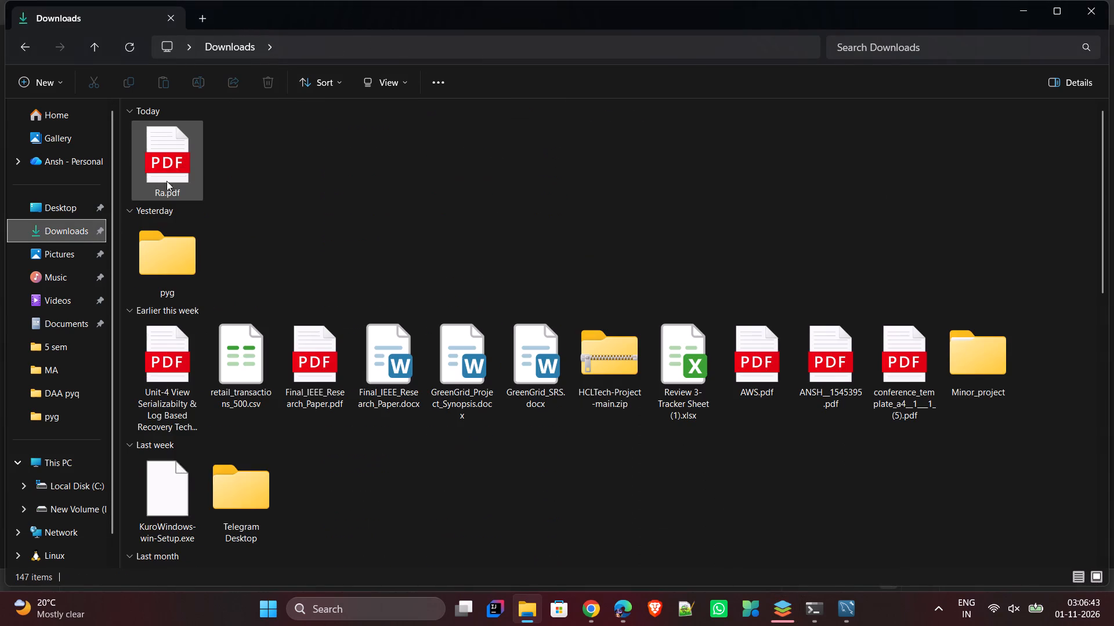
{"action": "double_click", "coordinate": [202, 161]}
{"action": "scroll", "coordinate": [445, 239], "scroll_direction": "up", "scroll_amount": 1}
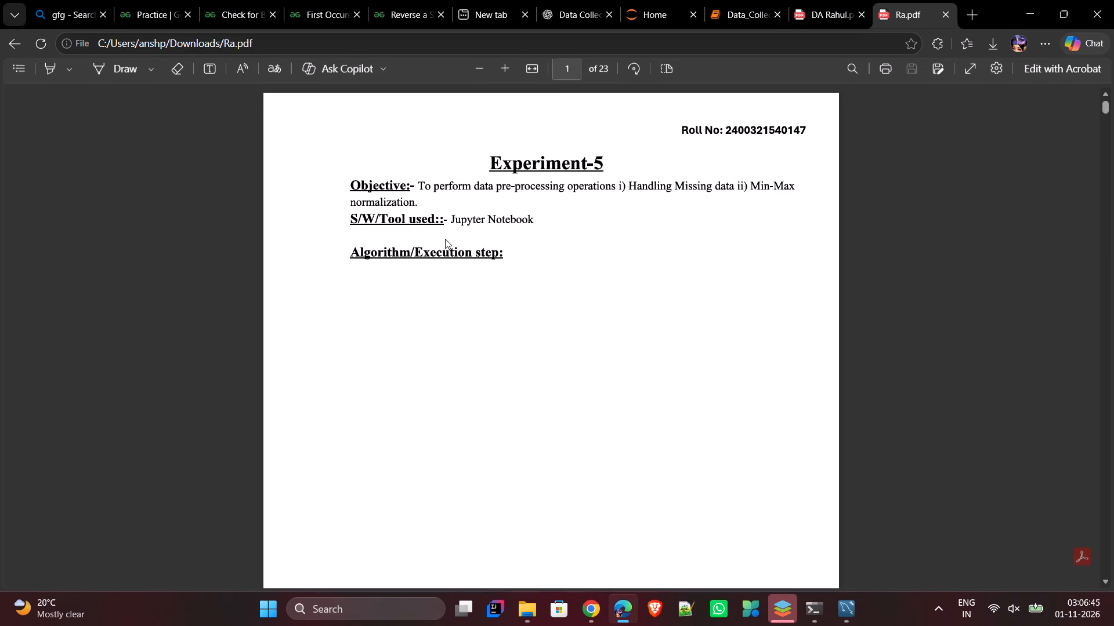
{"action": "scroll", "coordinate": [445, 239], "scroll_direction": "up", "scroll_amount": 1}
{"action": "scroll", "coordinate": [445, 239], "scroll_direction": "down", "scroll_amount": 7}
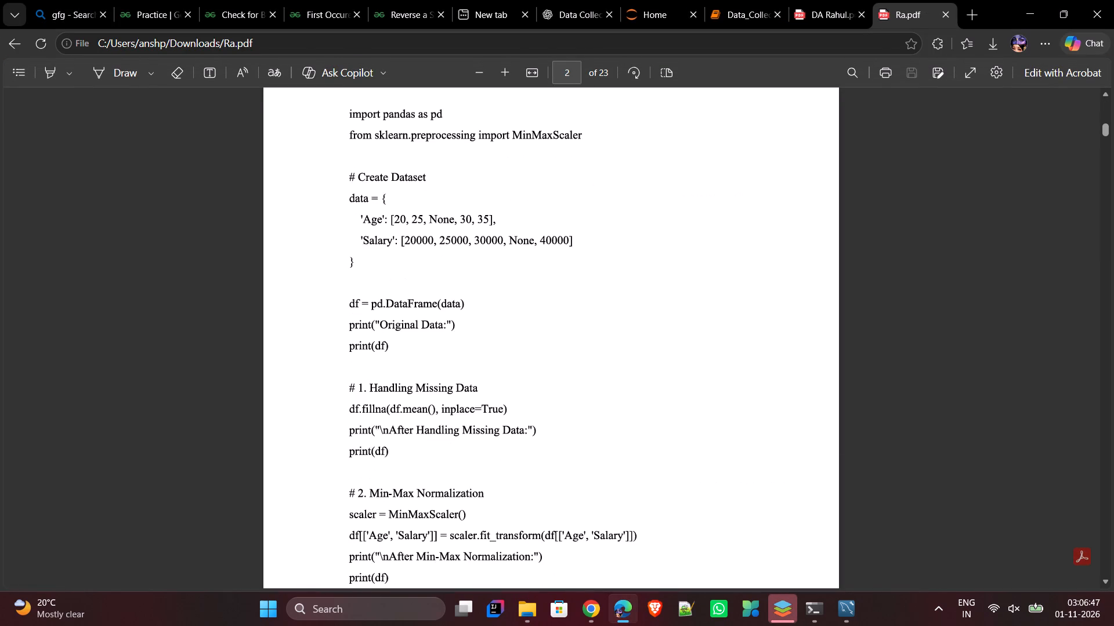
{"action": "scroll", "coordinate": [445, 239], "scroll_direction": "down", "scroll_amount": 4}
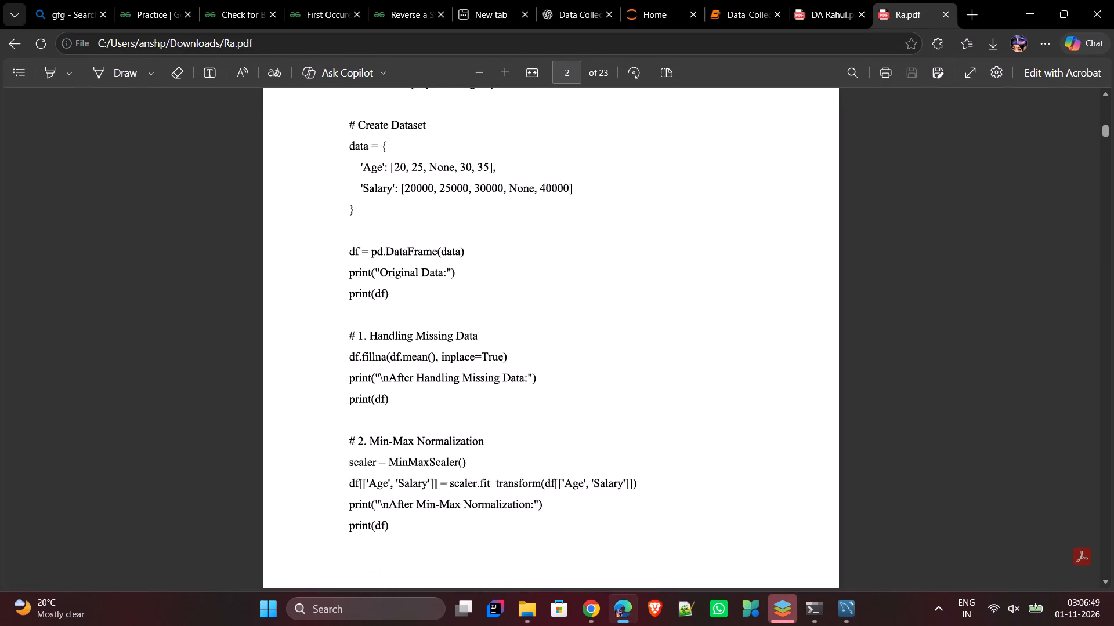
{"action": "scroll", "coordinate": [445, 239], "scroll_direction": "down", "scroll_amount": 8}
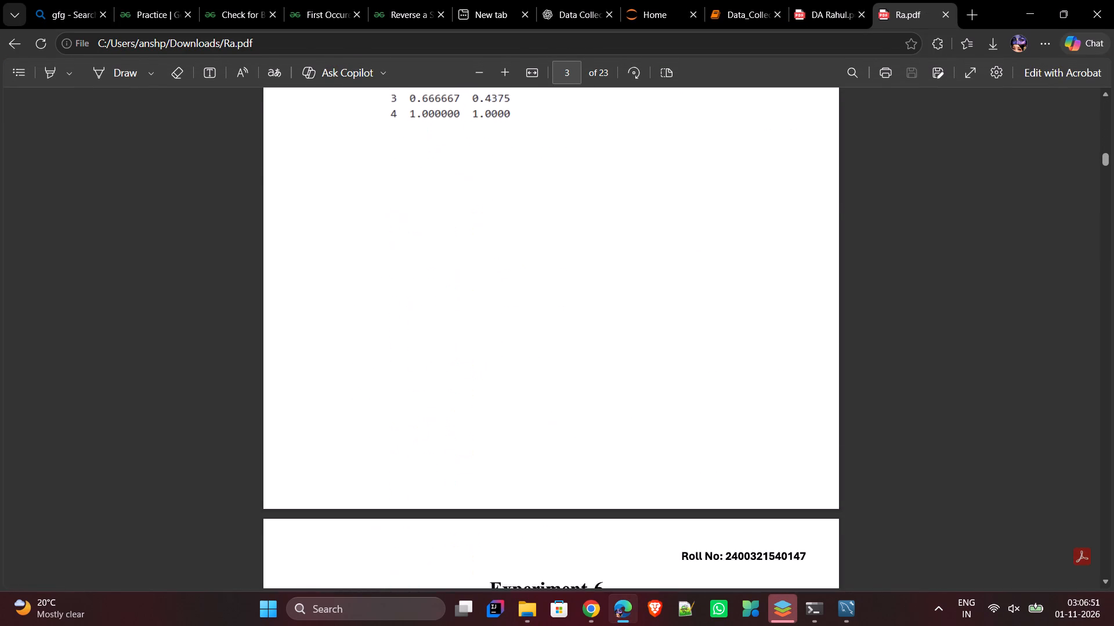
{"action": "scroll", "coordinate": [445, 239], "scroll_direction": "down", "scroll_amount": 6}
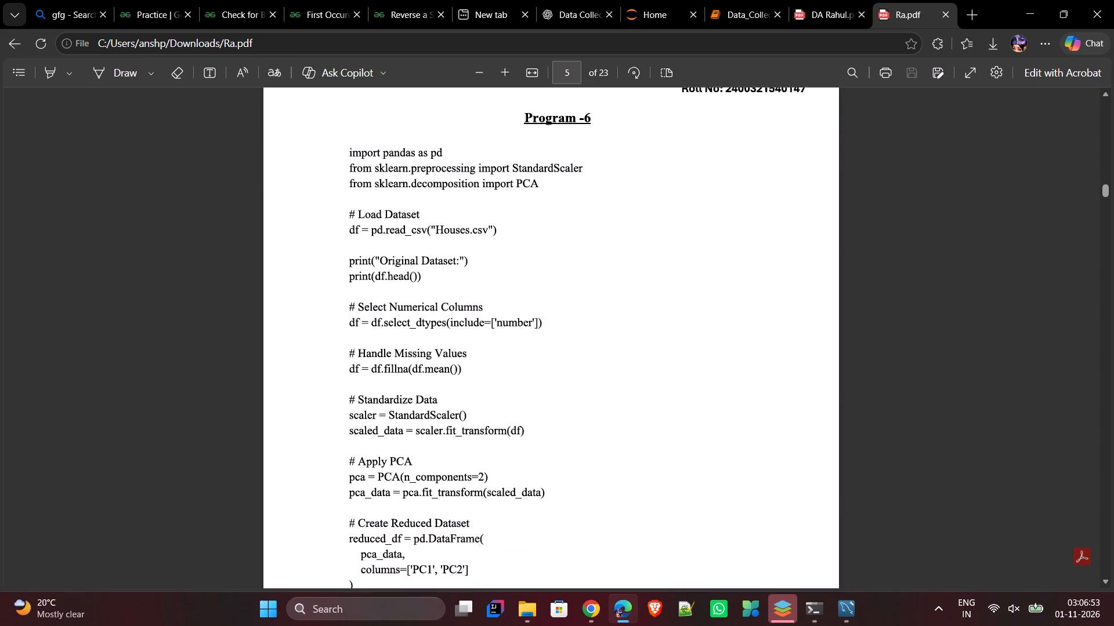
{"action": "scroll", "coordinate": [445, 239], "scroll_direction": "down", "scroll_amount": 10}
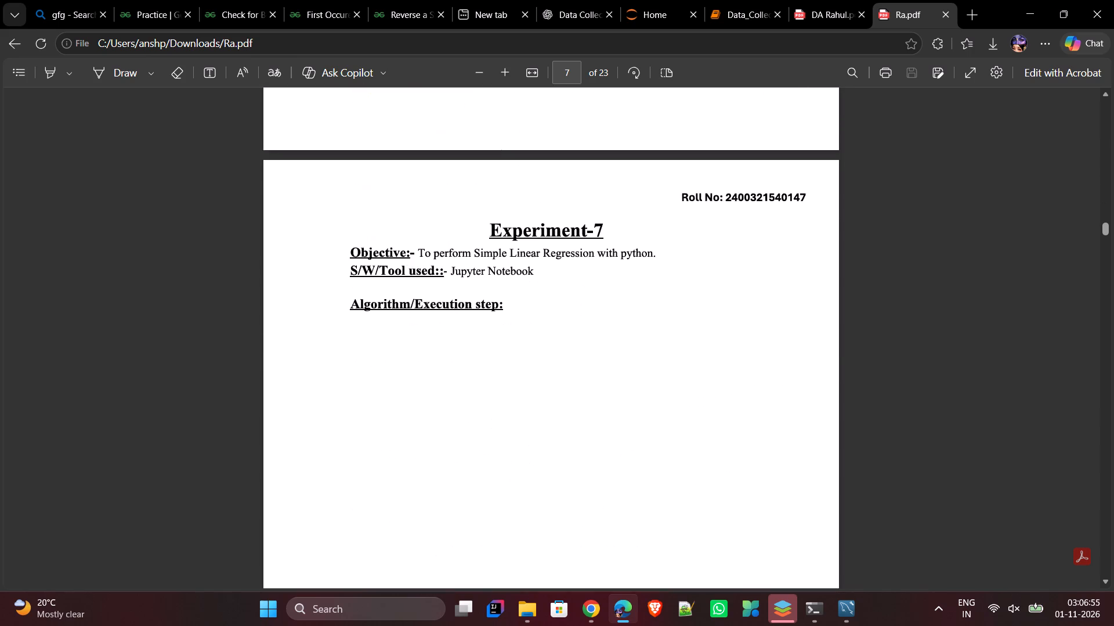
{"action": "scroll", "coordinate": [445, 239], "scroll_direction": "down", "scroll_amount": 10}
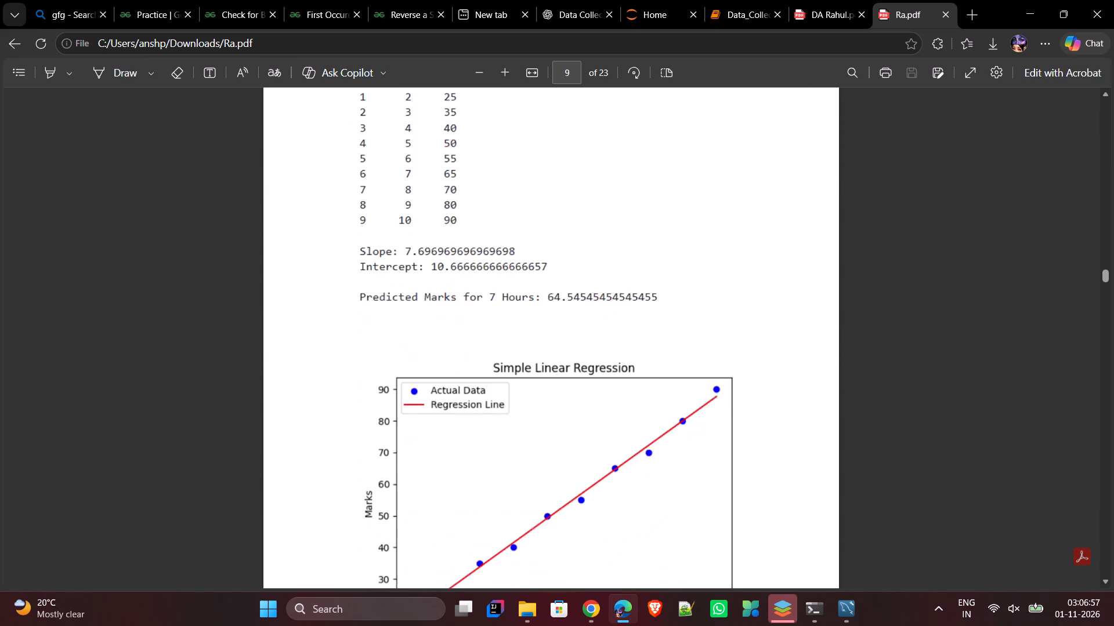
{"action": "scroll", "coordinate": [445, 239], "scroll_direction": "down", "scroll_amount": 10}
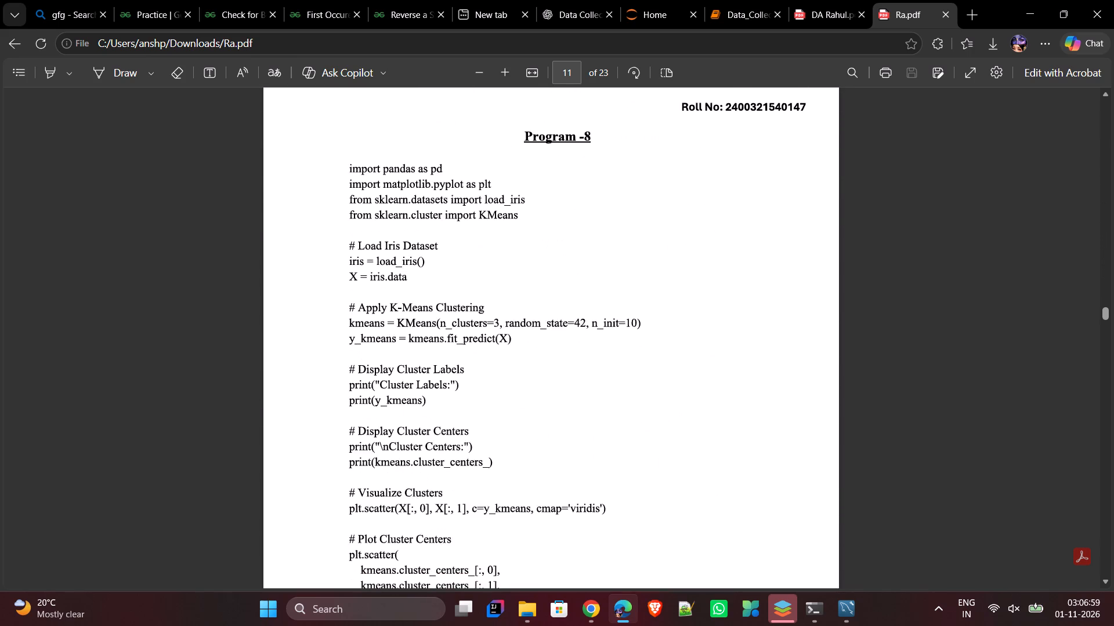
{"action": "scroll", "coordinate": [445, 239], "scroll_direction": "down", "scroll_amount": 9}
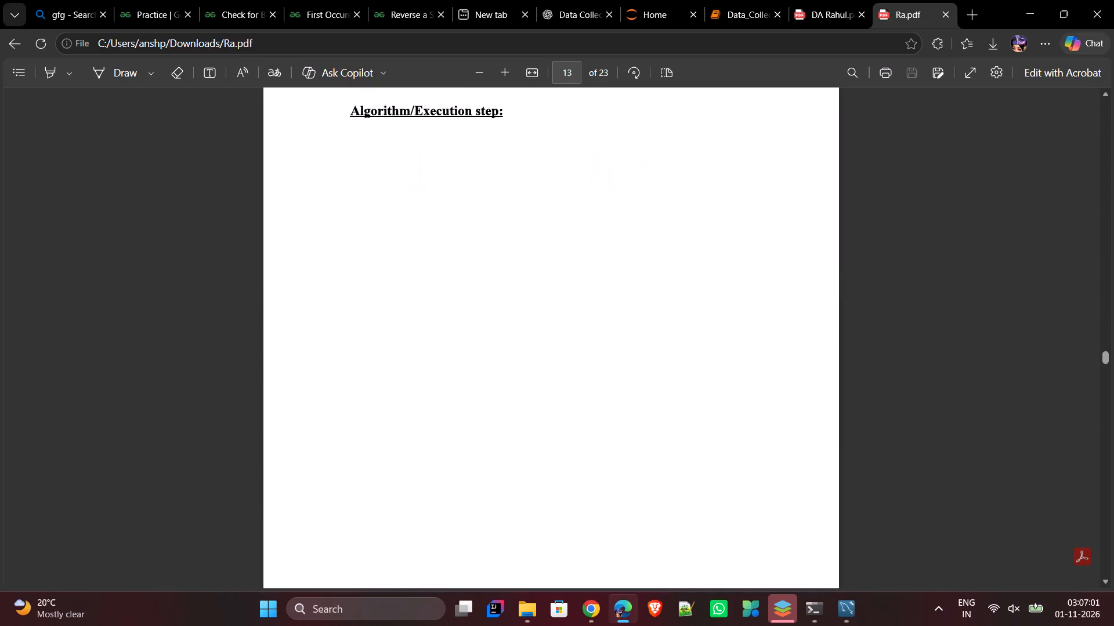
{"action": "scroll", "coordinate": [445, 239], "scroll_direction": "down", "scroll_amount": 9}
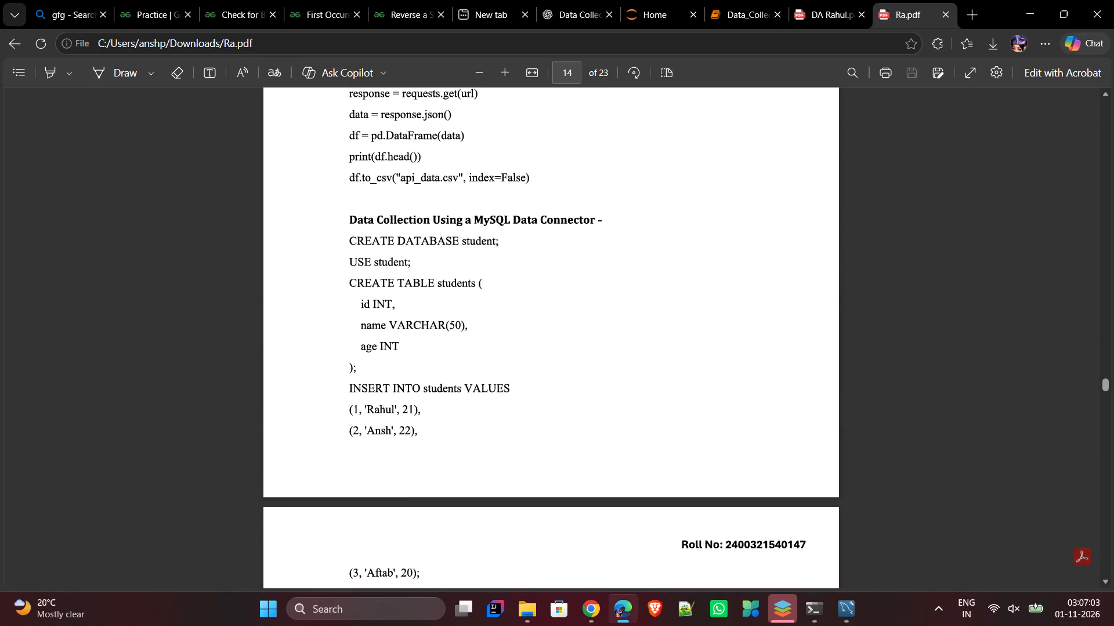
{"action": "scroll", "coordinate": [445, 239], "scroll_direction": "down", "scroll_amount": 9}
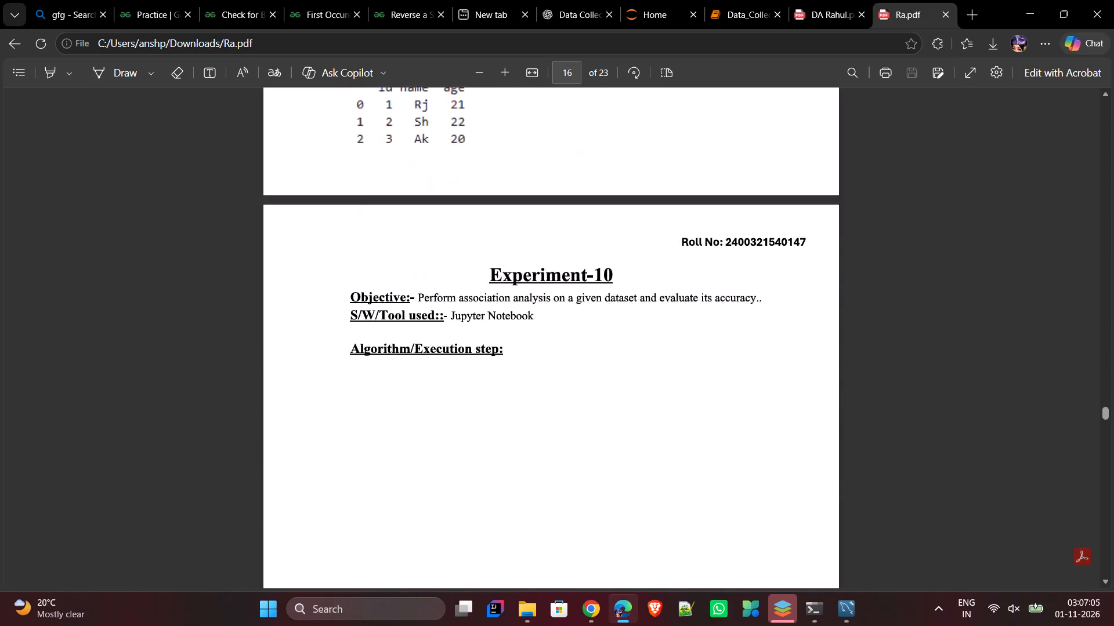
{"action": "scroll", "coordinate": [445, 239], "scroll_direction": "down", "scroll_amount": 9}
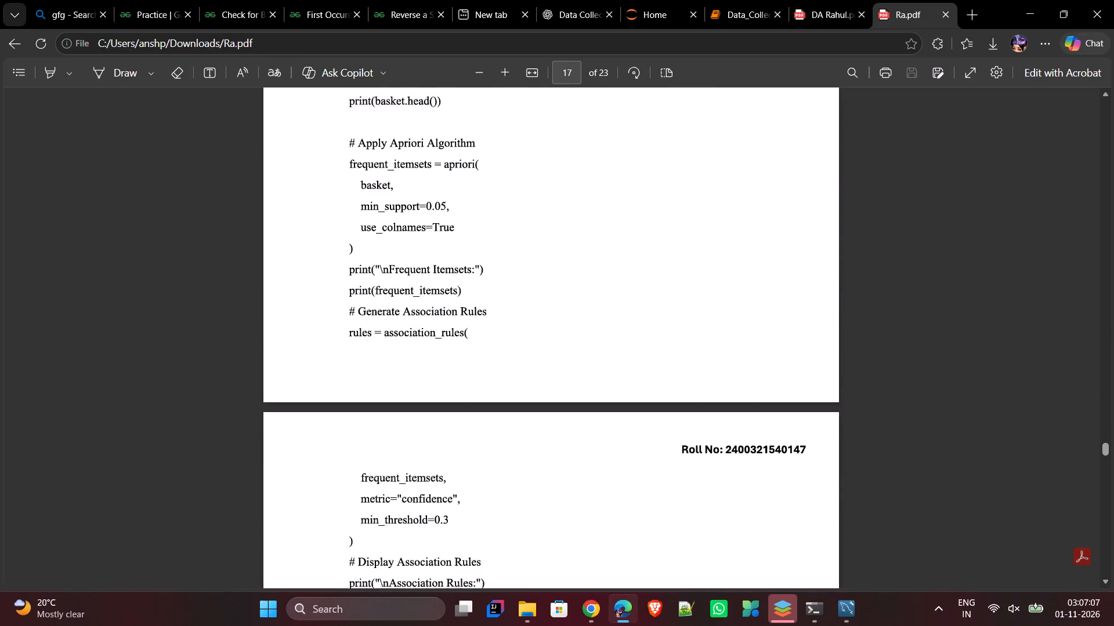
{"action": "scroll", "coordinate": [445, 239], "scroll_direction": "down", "scroll_amount": 9}
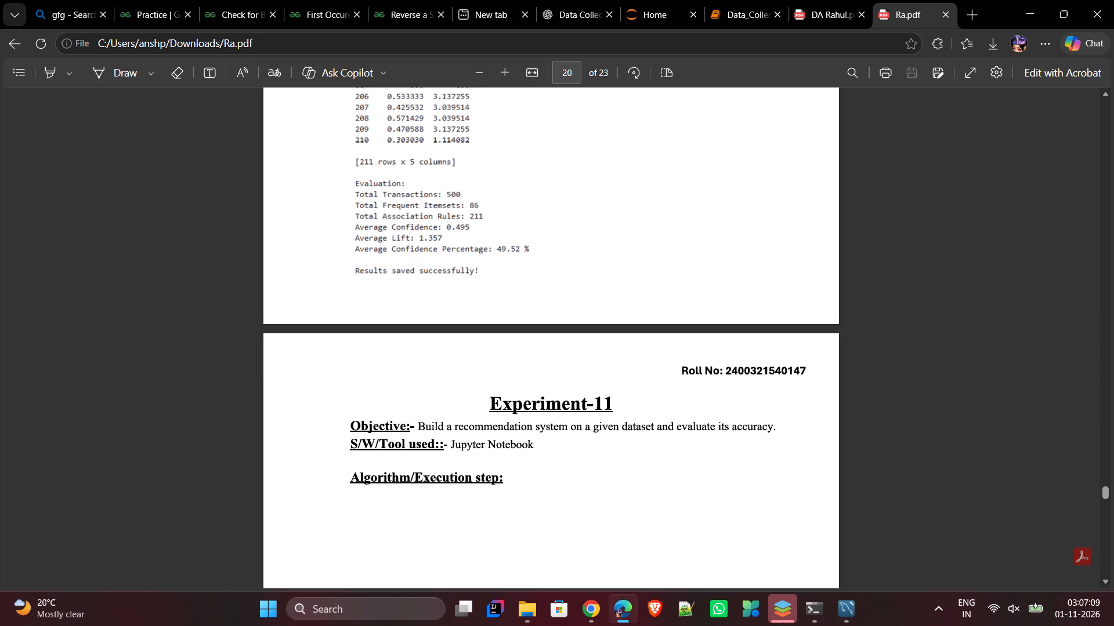
{"action": "scroll", "coordinate": [445, 239], "scroll_direction": "down", "scroll_amount": 9}
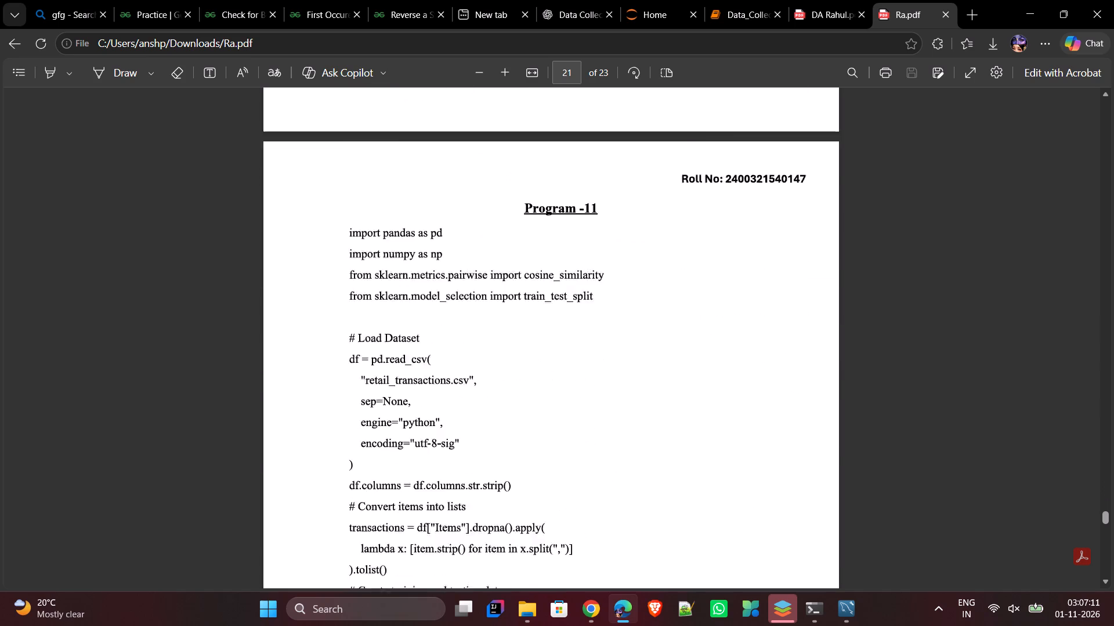
{"action": "scroll", "coordinate": [445, 239], "scroll_direction": "down", "scroll_amount": 9}
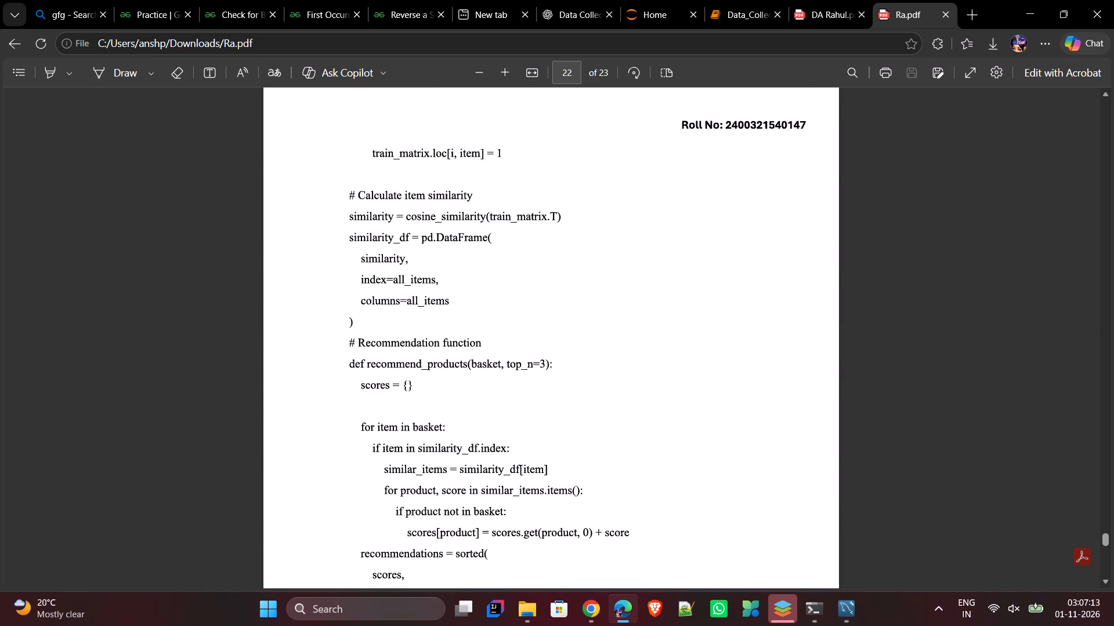
{"action": "scroll", "coordinate": [445, 239], "scroll_direction": "down", "scroll_amount": 9}
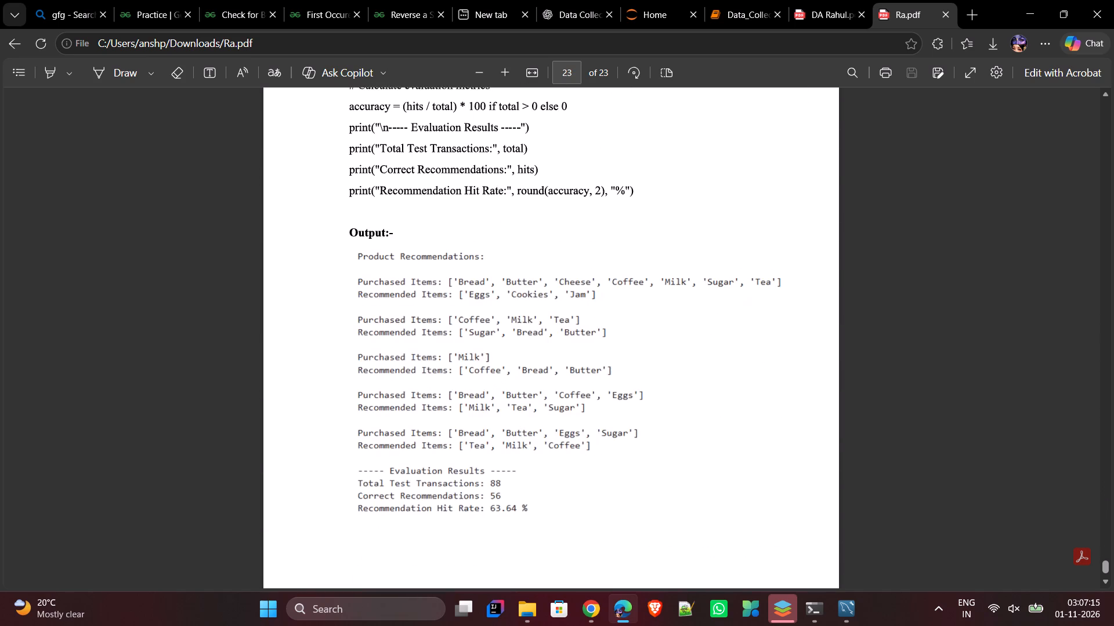
{"action": "scroll", "coordinate": [445, 239], "scroll_direction": "down", "scroll_amount": 4}
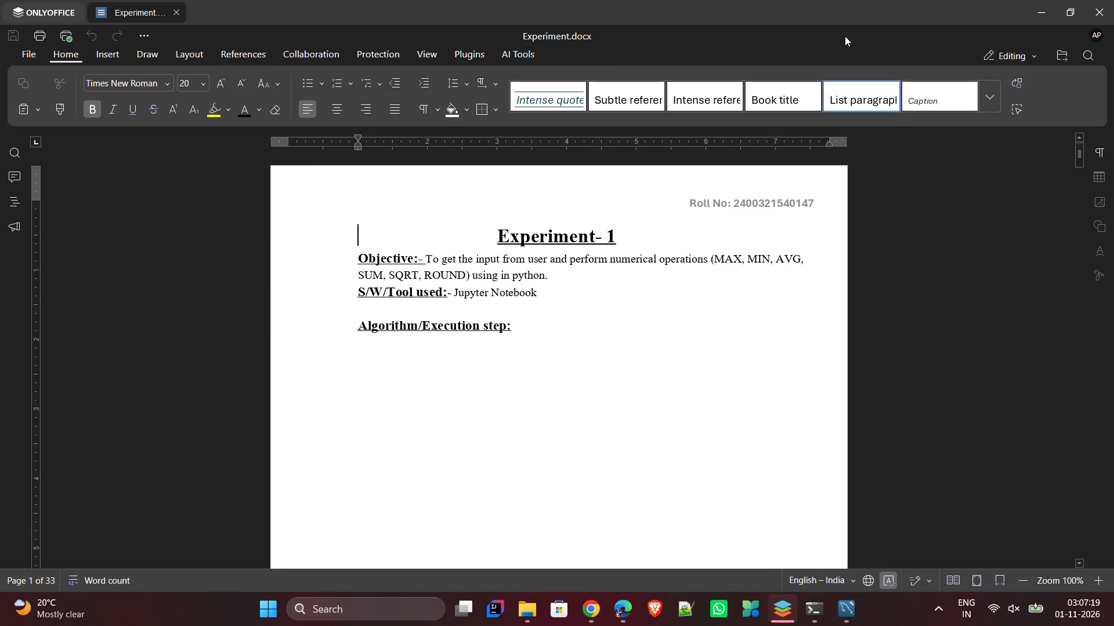
Replace the roll number in the page header of Experiment.docx with the second student's roll number and save the document.
{"action": "triple_click", "coordinate": [768, 210]}
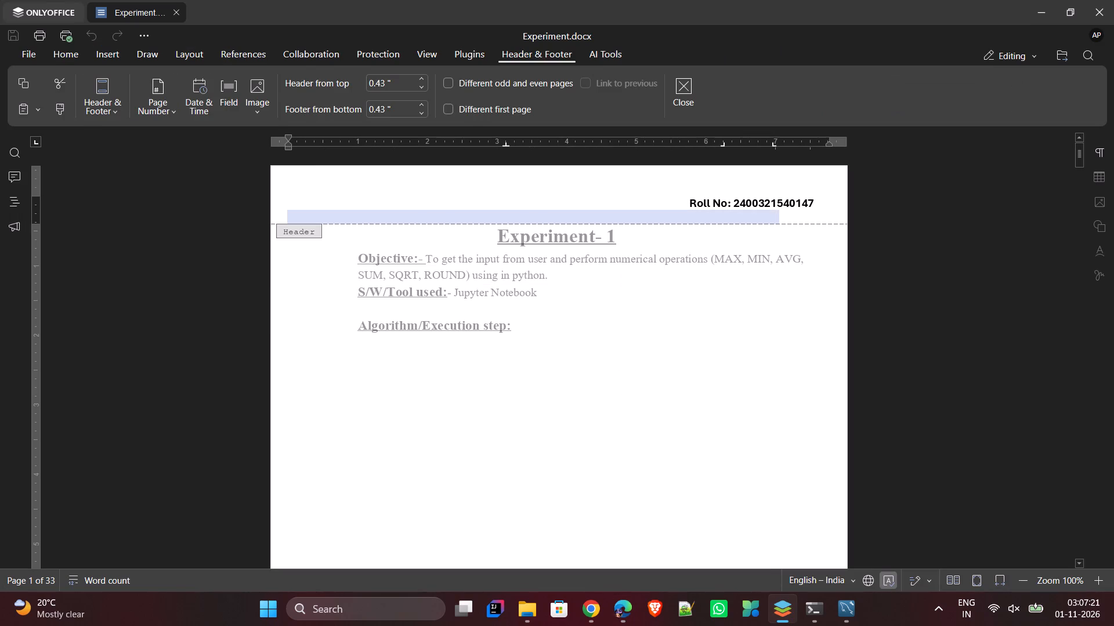
{"action": "triple_click", "coordinate": [768, 204]}
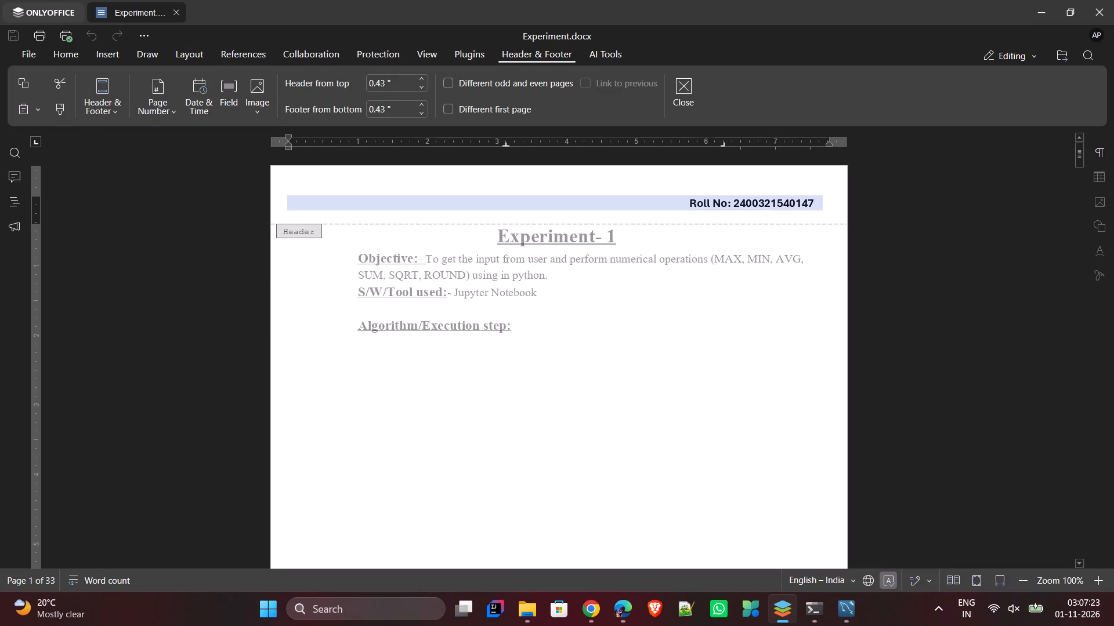
{"action": "left_click", "coordinate": [768, 204]}
{"action": "double_click", "coordinate": [768, 204]}
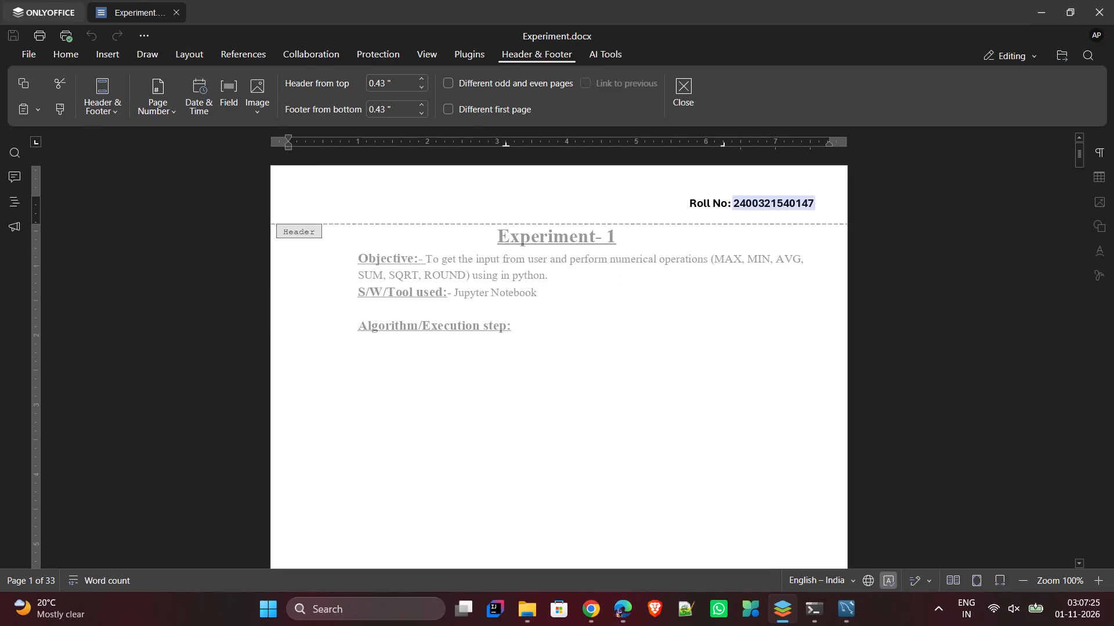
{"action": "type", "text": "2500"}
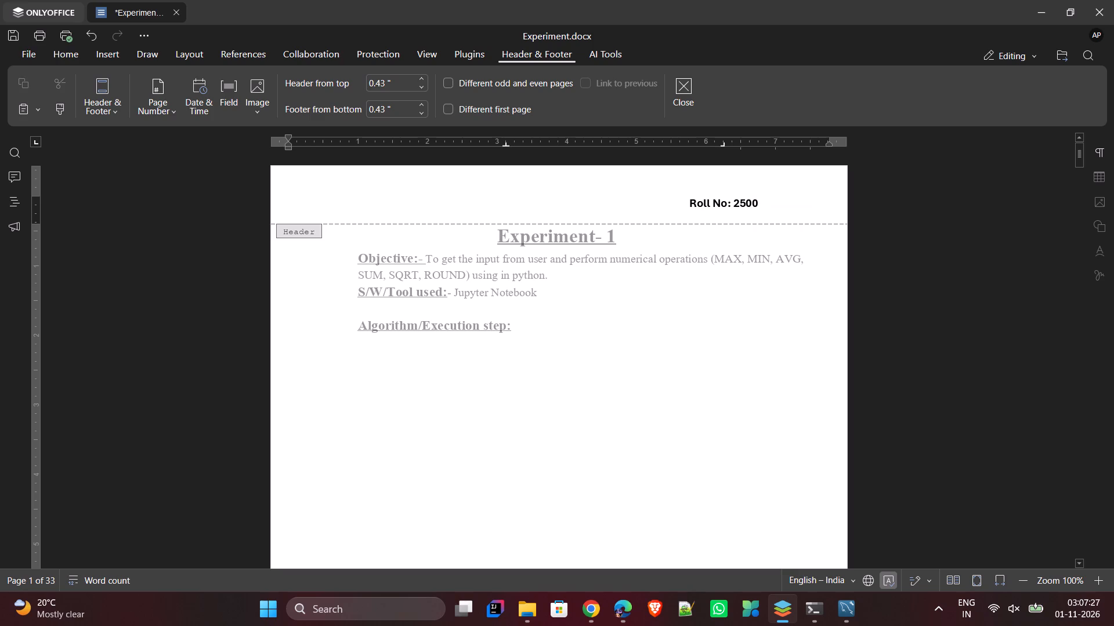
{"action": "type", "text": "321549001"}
{"action": "double_click", "coordinate": [773, 341]}
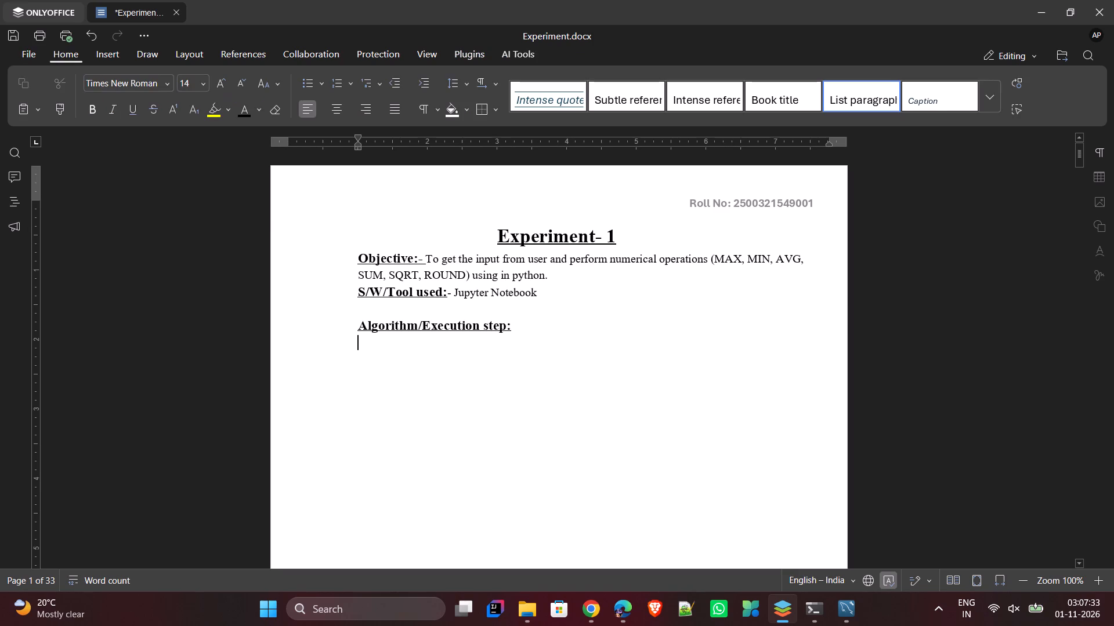
{"action": "key", "text": "ctrl+s"}
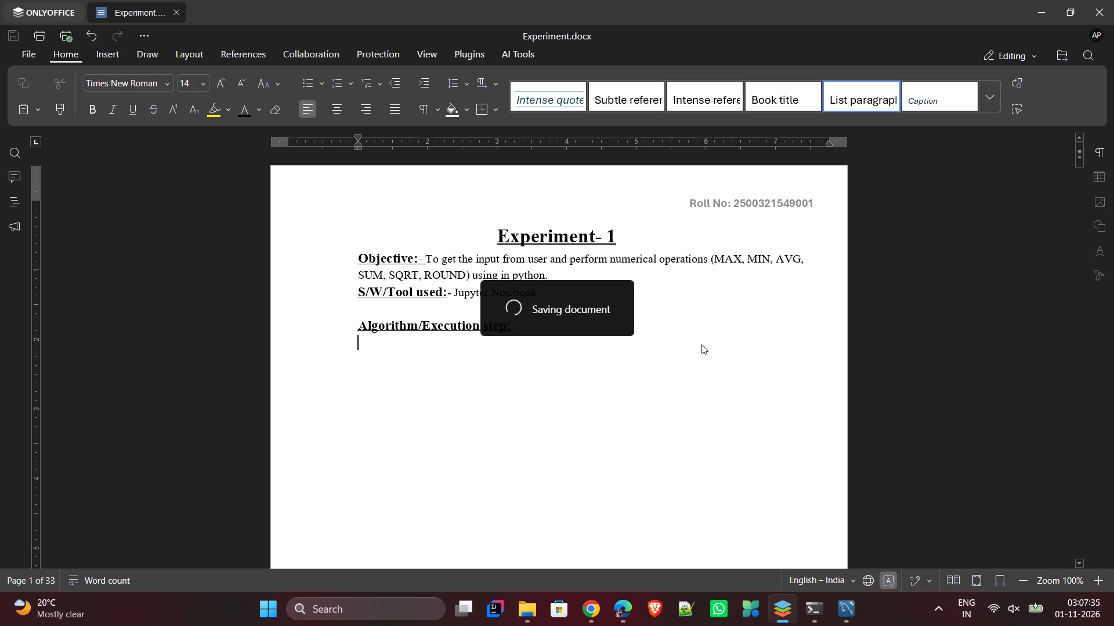
Print pages 11-33 of Experiment.docx to PDF again, saving the output as AA.pdf in Downloads.
{"action": "key", "text": "ctrl+p"}
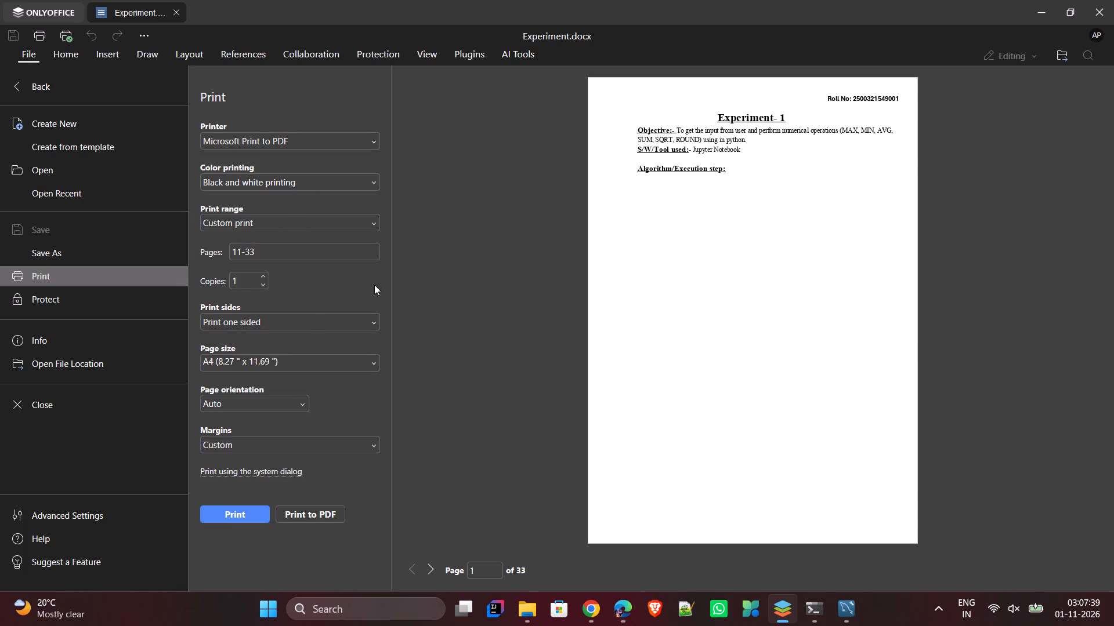
{"action": "left_click", "coordinate": [245, 505]}
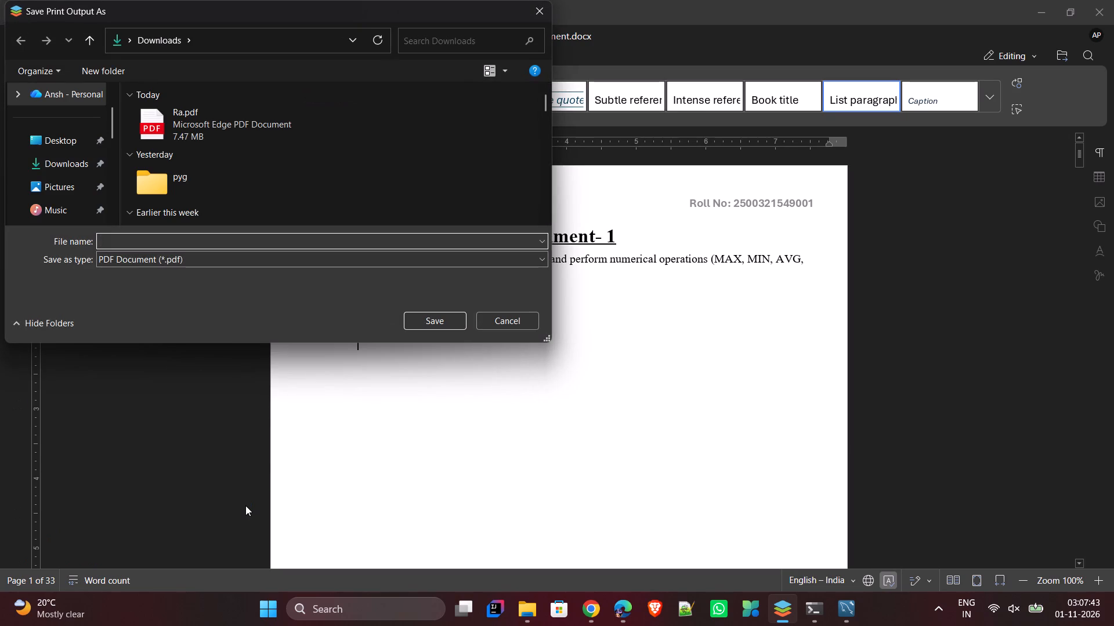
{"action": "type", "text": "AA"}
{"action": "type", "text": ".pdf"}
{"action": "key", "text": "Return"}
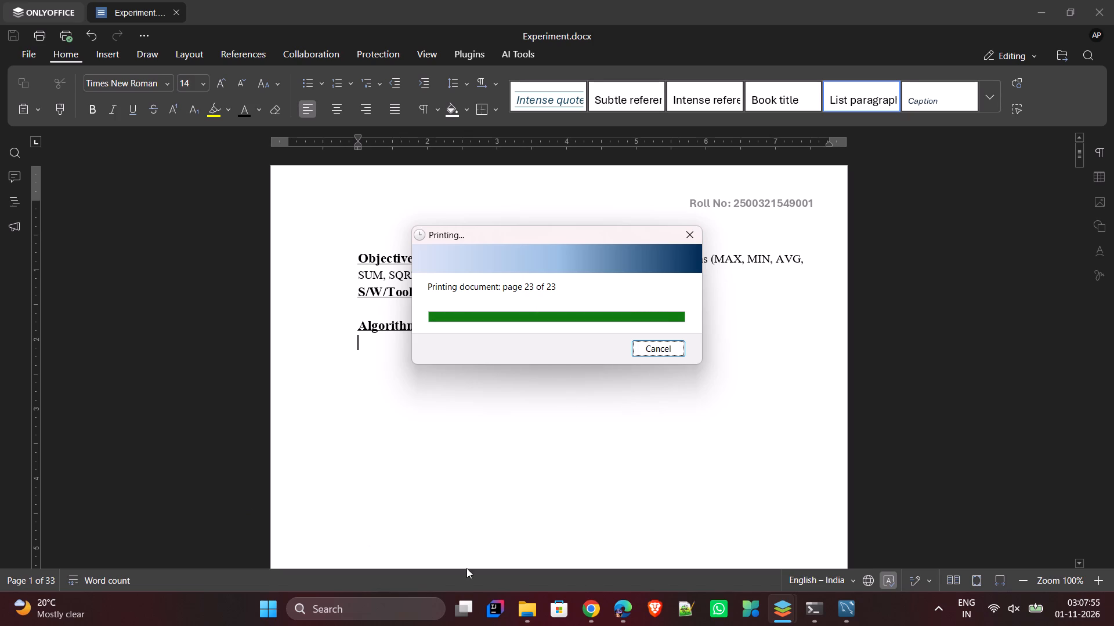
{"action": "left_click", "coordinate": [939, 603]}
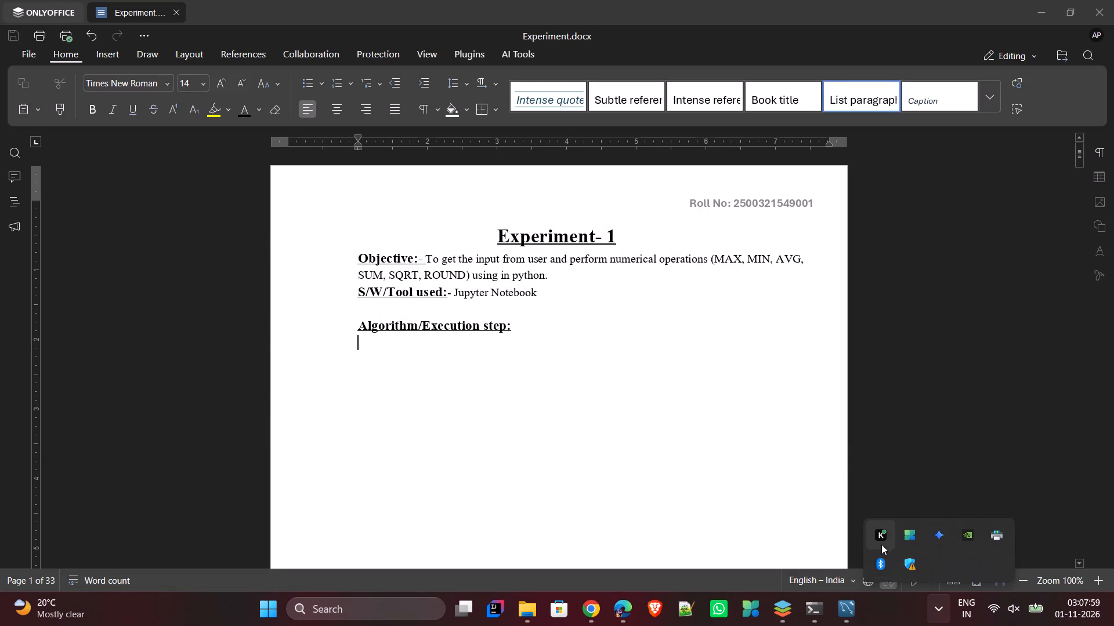